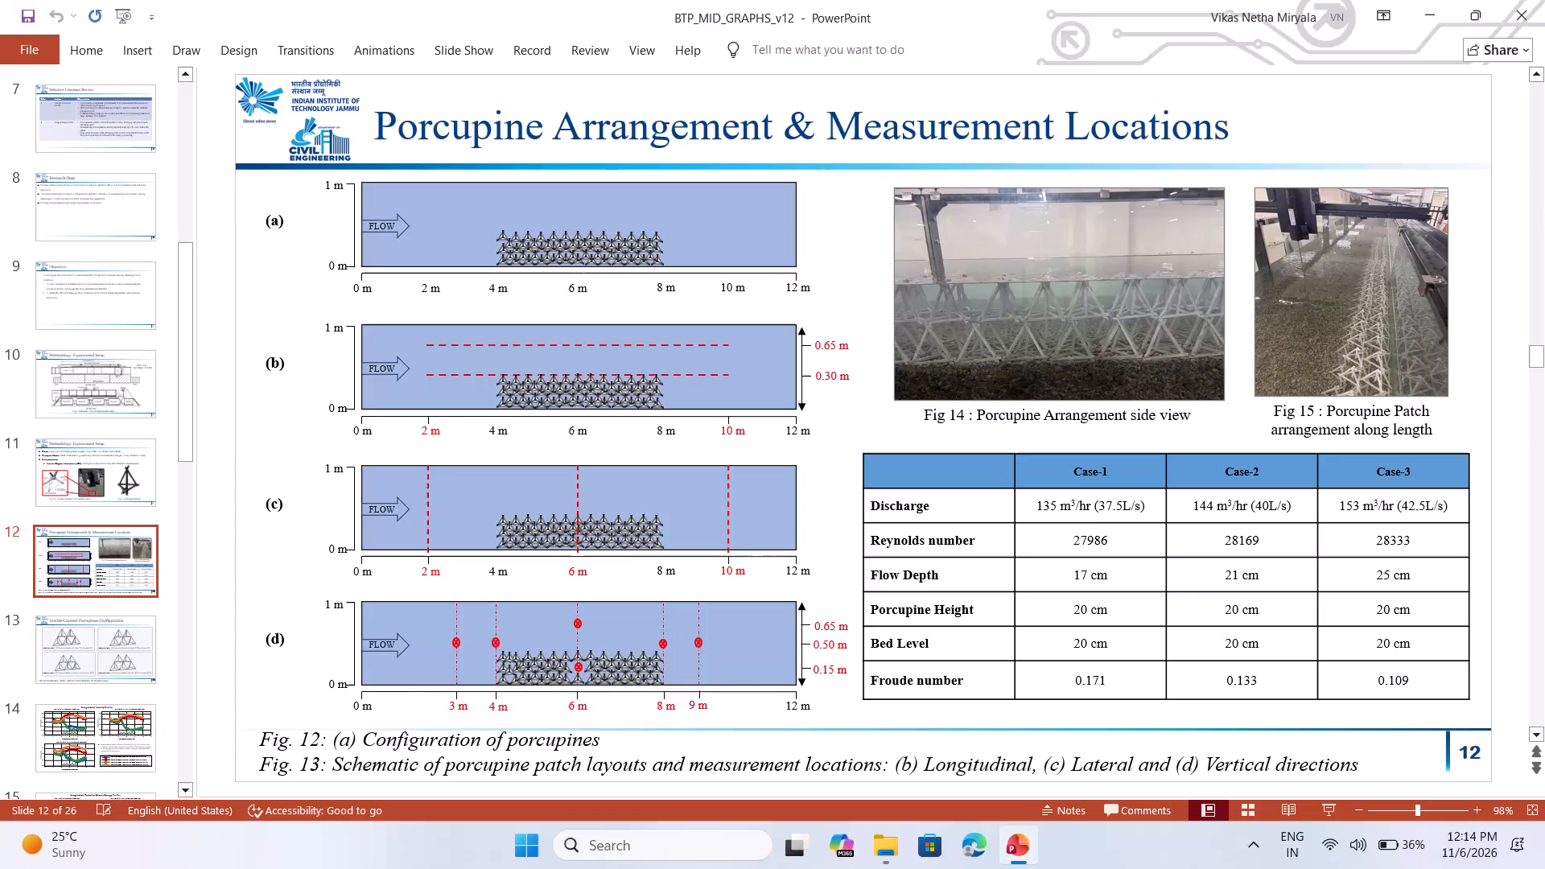
Delete the Reynolds number row from the case parameters table on slide 12.
left_click_drag(910, 538, 923, 538)
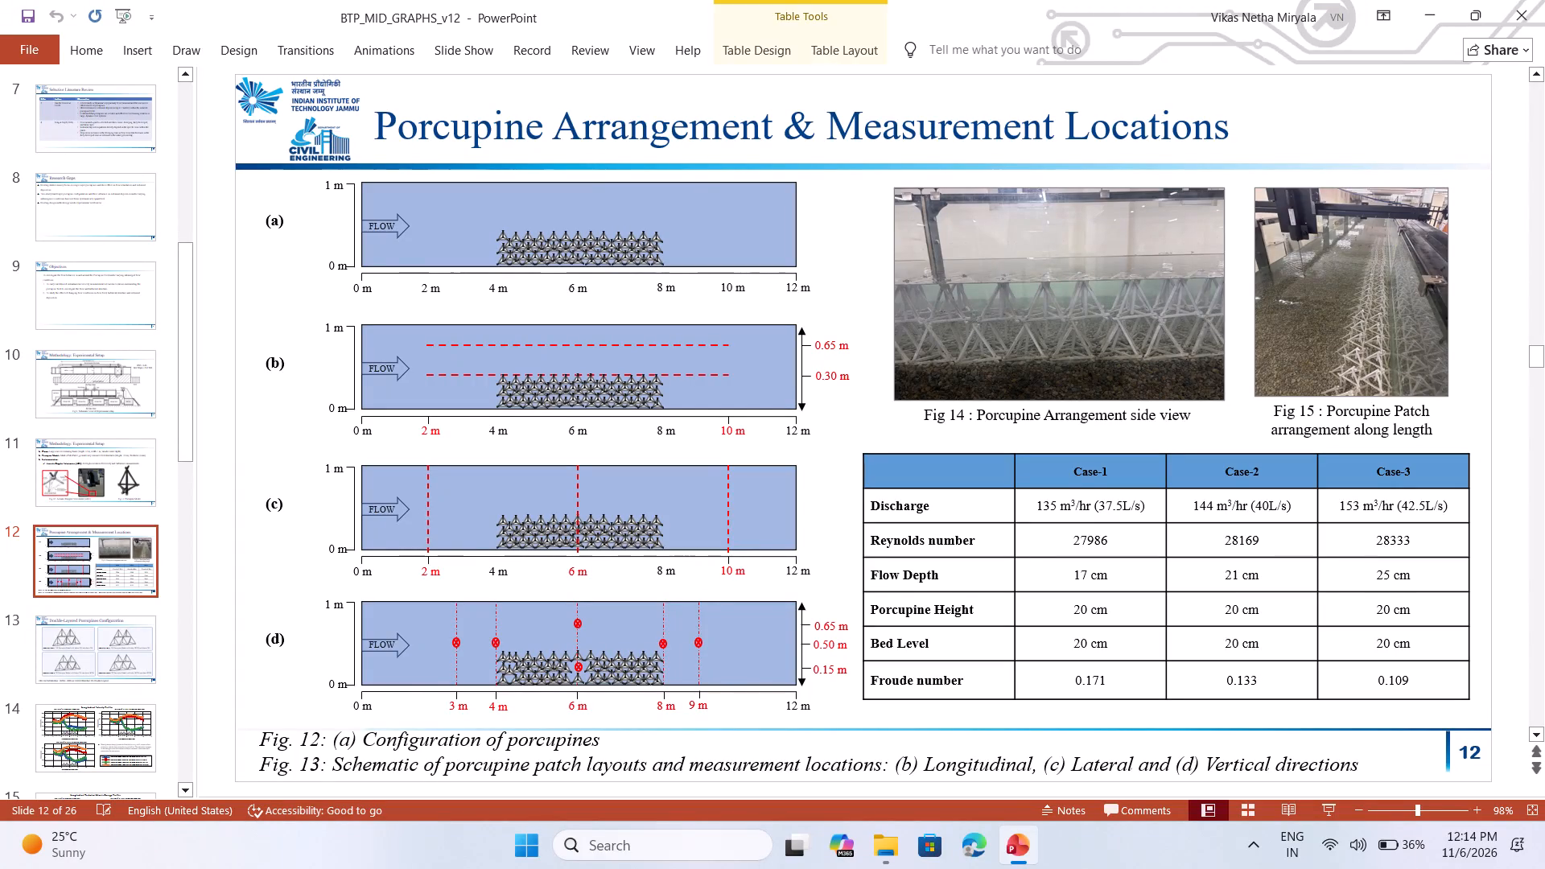
left_click_drag(923, 538, 1427, 539)
key("Delete")
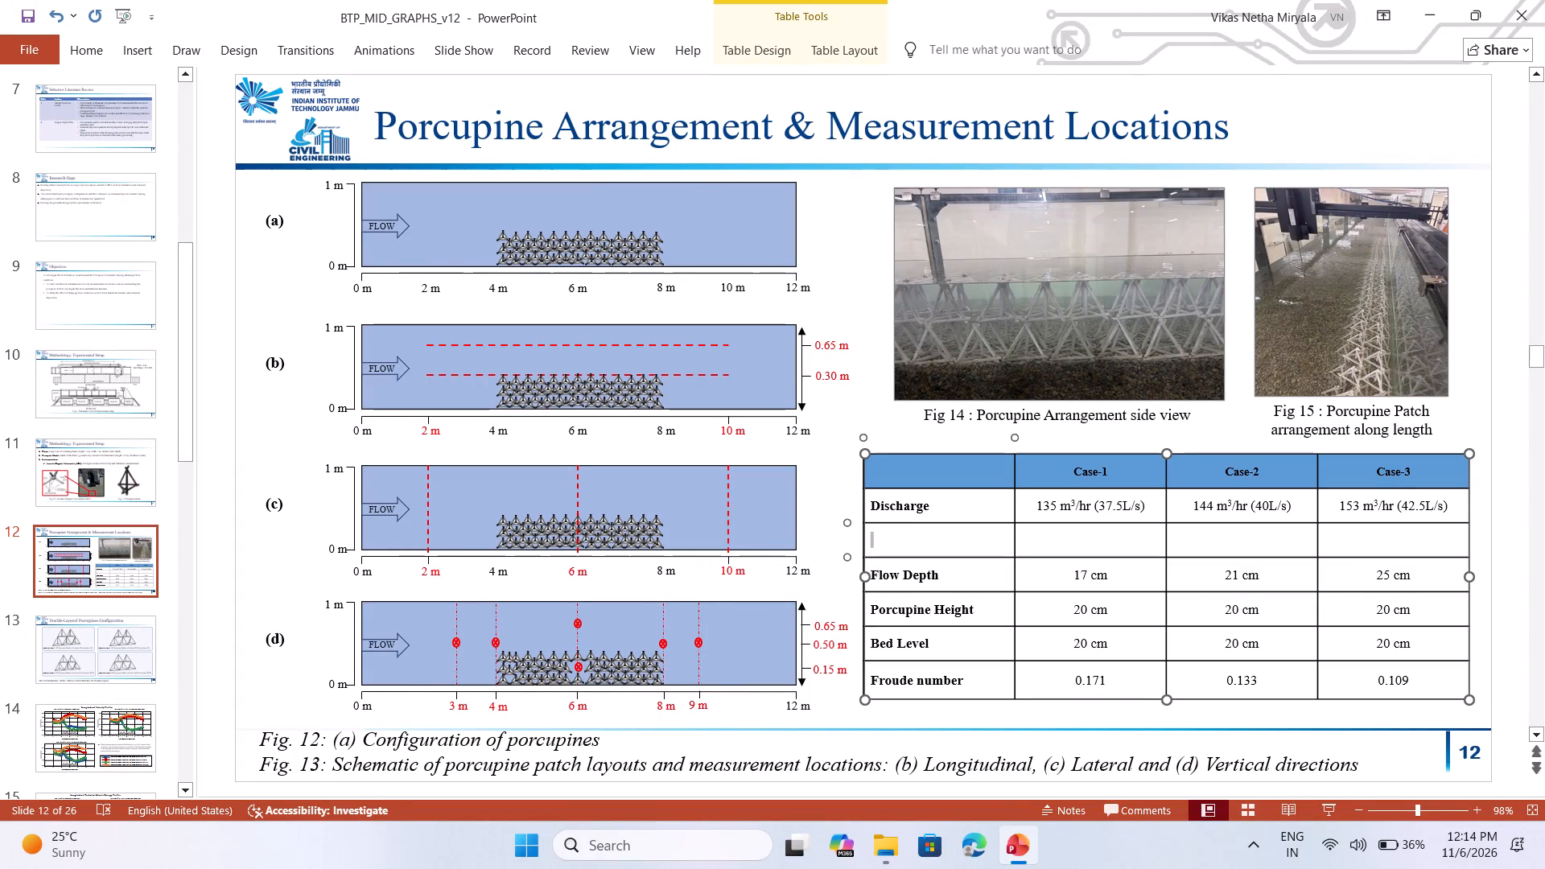
left_click_drag(884, 542, 855, 534)
key("Delete")
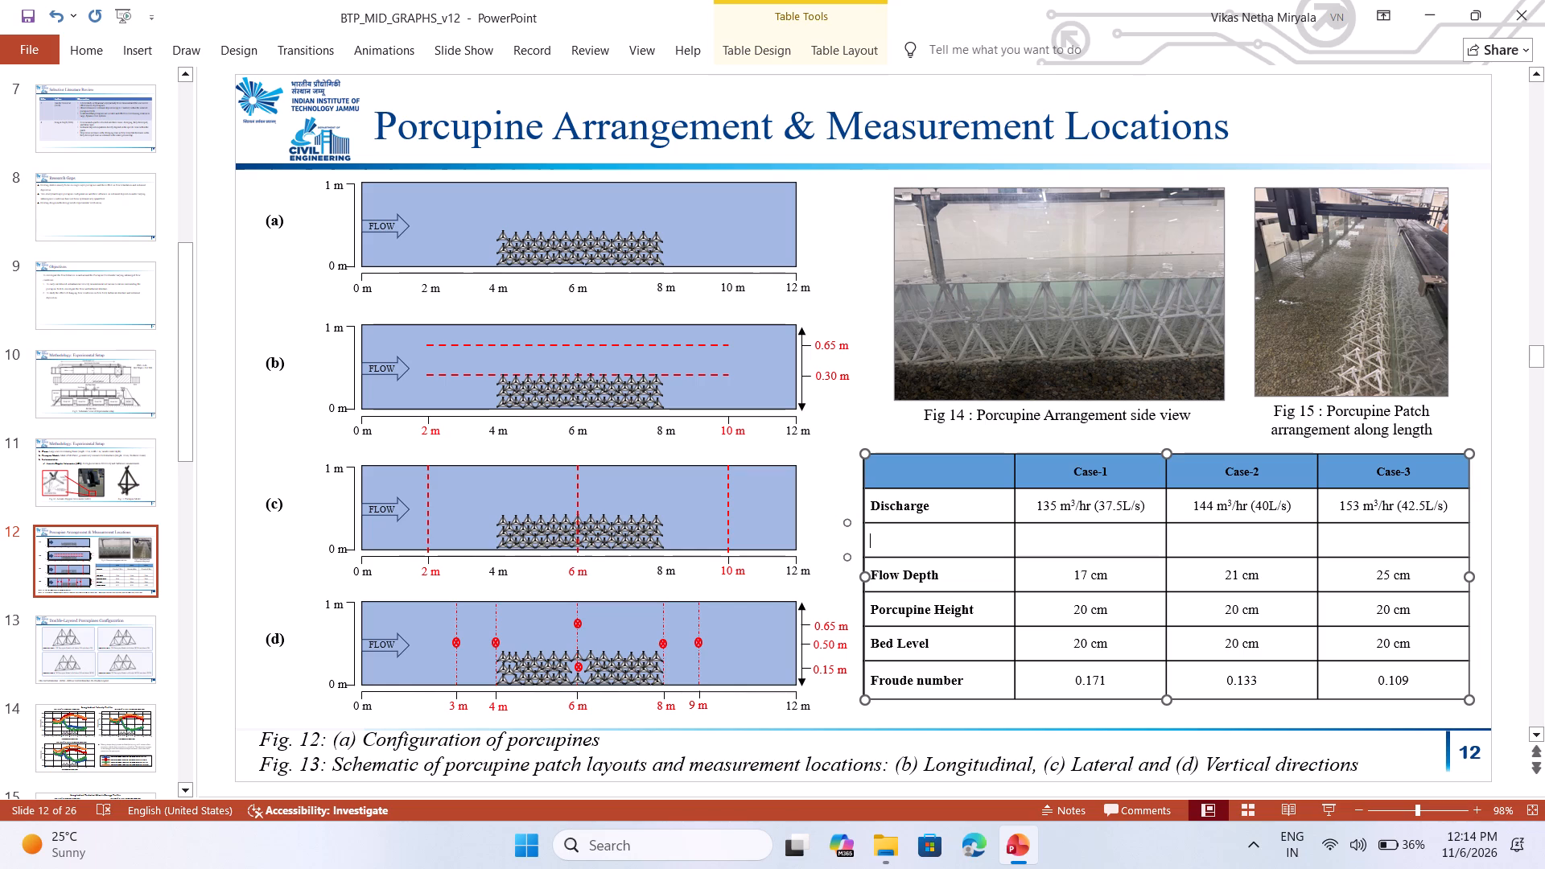
right_click(876, 537)
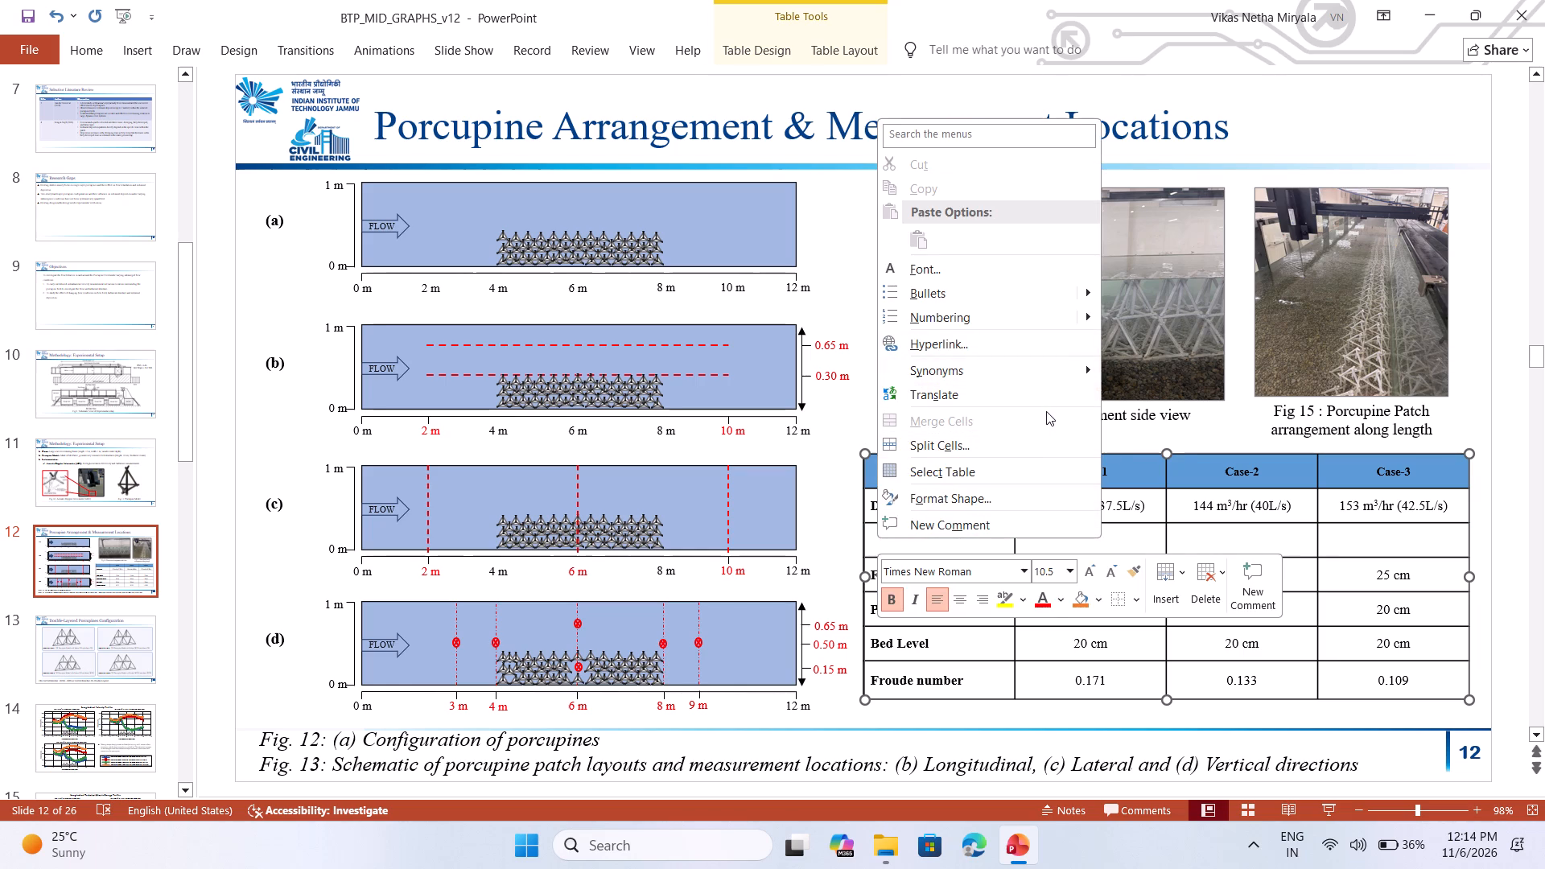
left_click(1217, 575)
left_click(1239, 646)
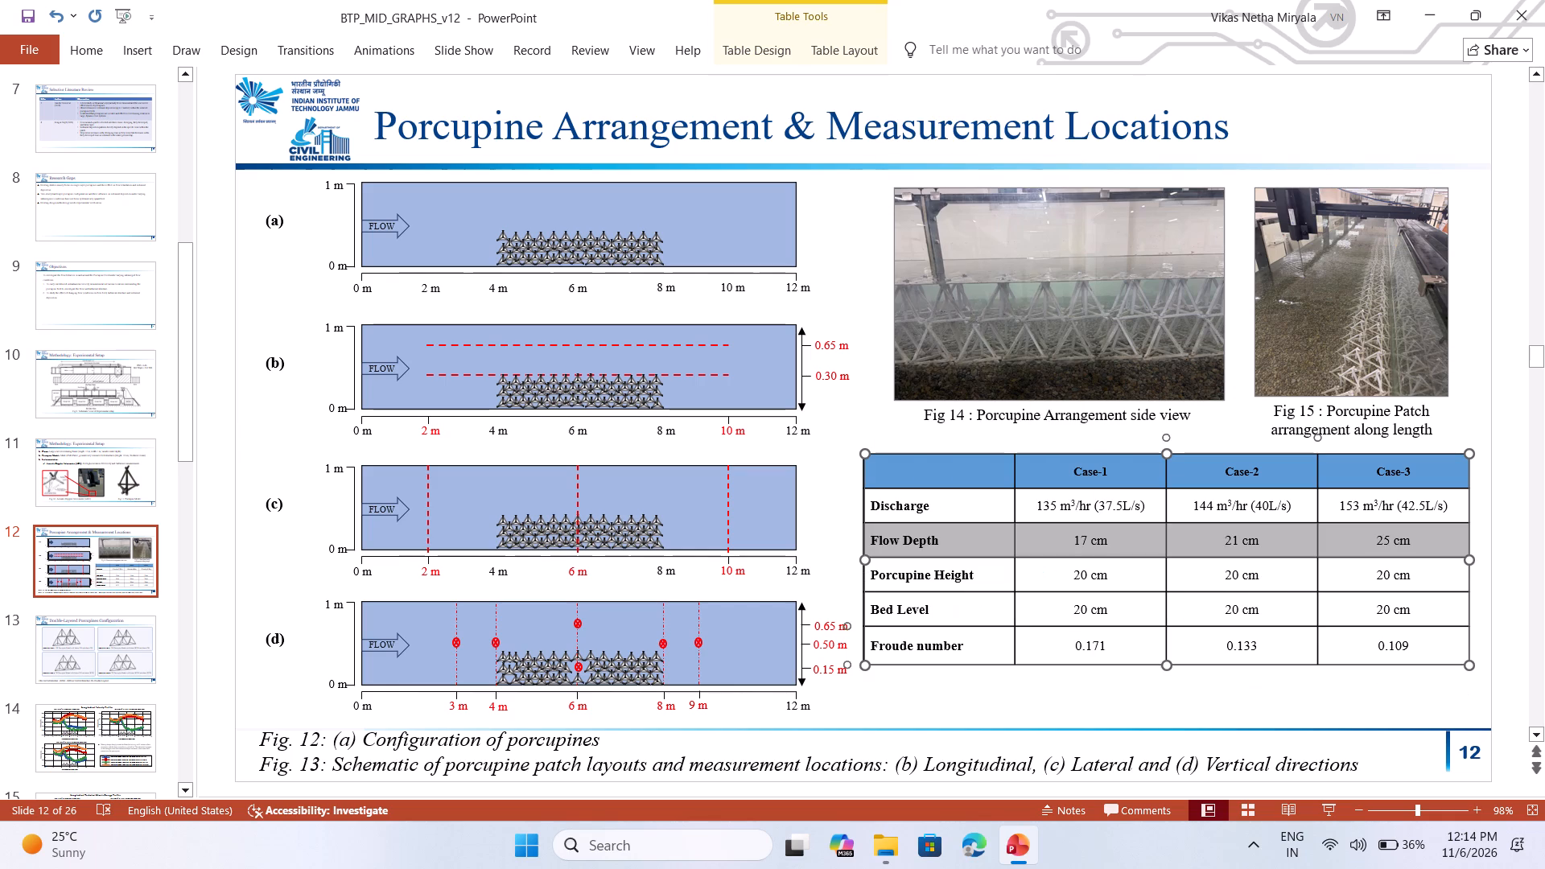
left_click(1010, 701)
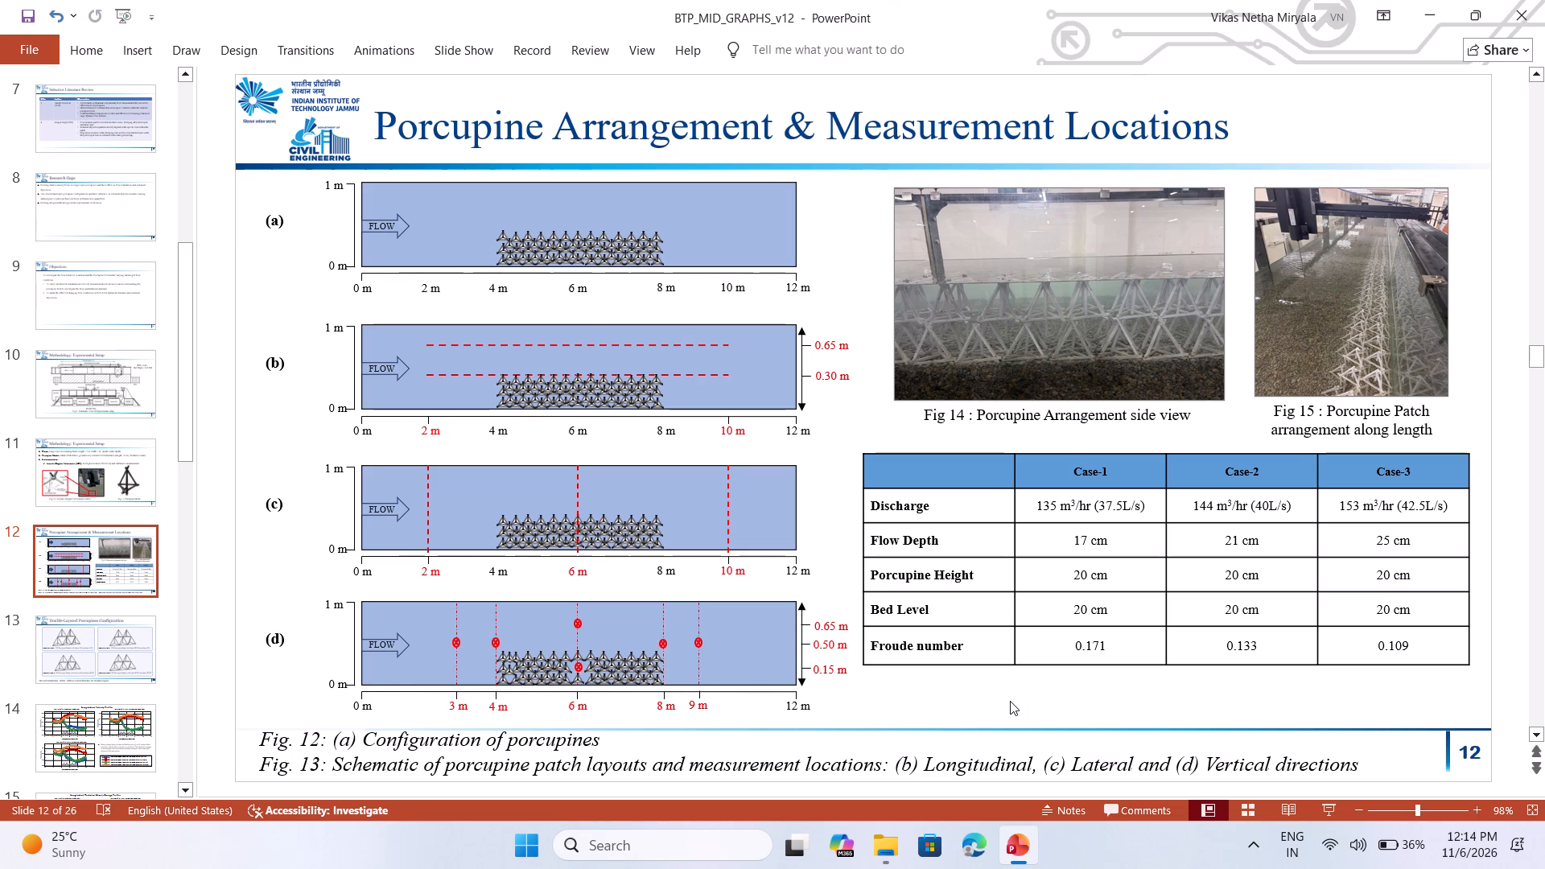
Delete the Froude number row at the bottom of the case parameters table.
double_click(887, 646)
left_click_drag(887, 646, 939, 645)
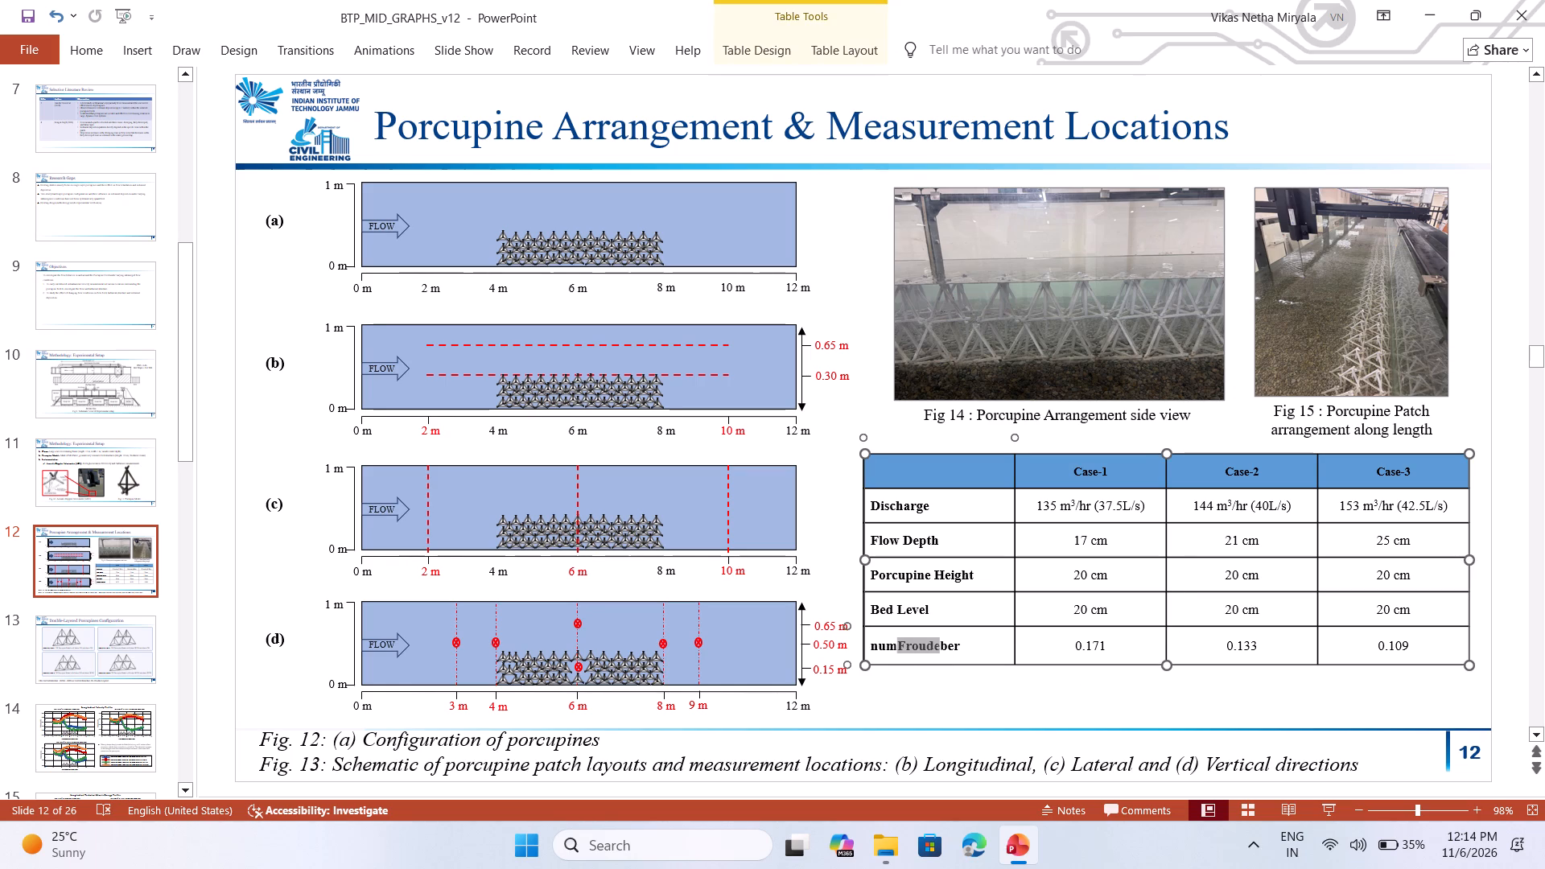
key("ctrl+a")
left_click(939, 645)
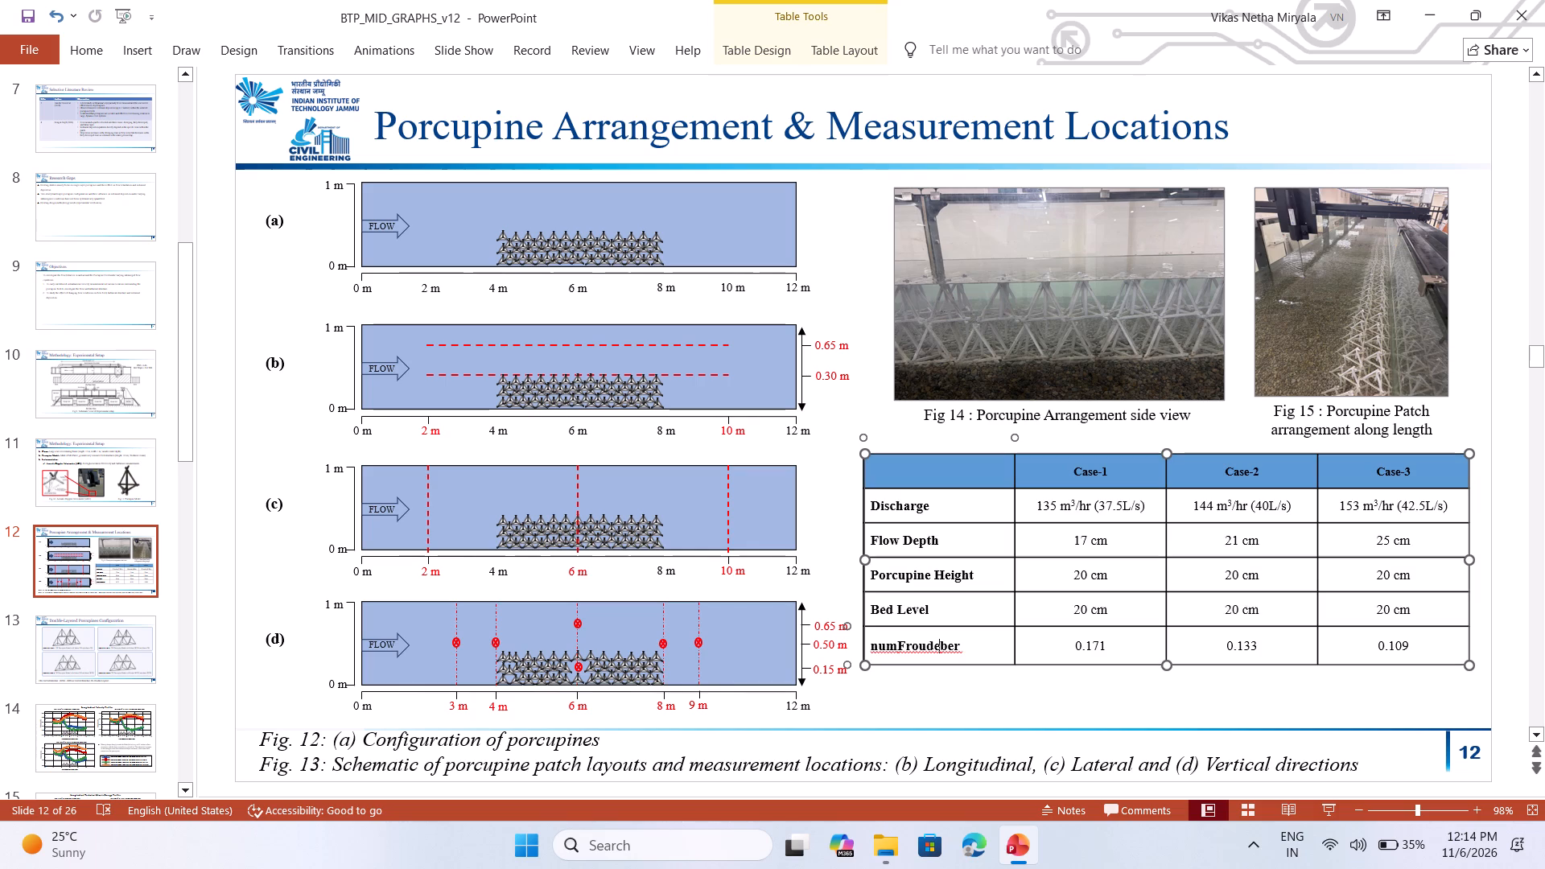
left_click(1073, 654)
right_click(1073, 654)
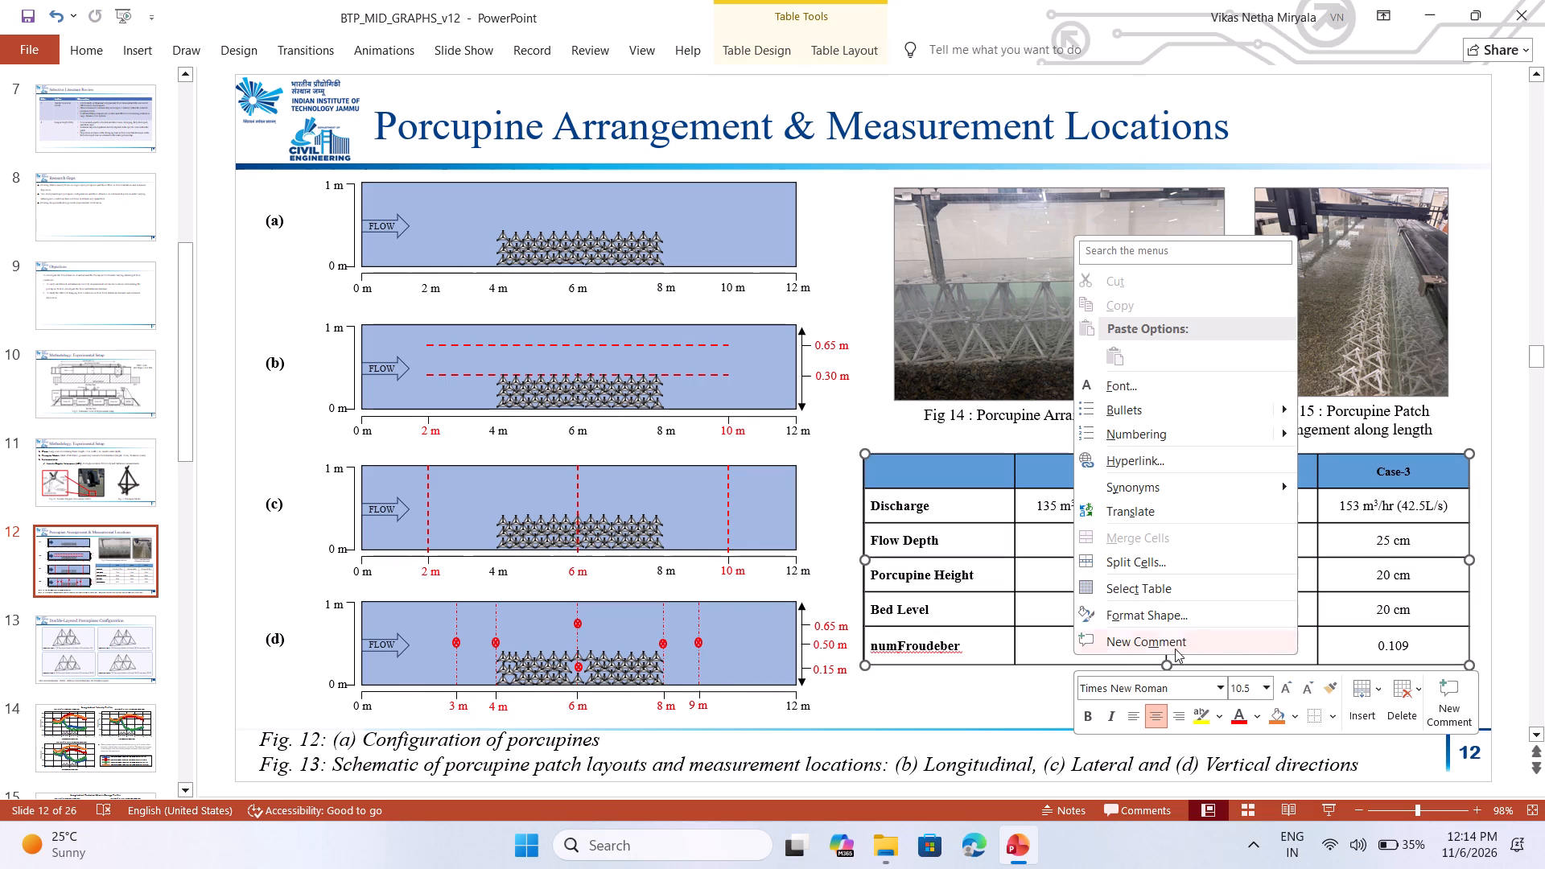
left_click(1399, 710)
left_click(1421, 774)
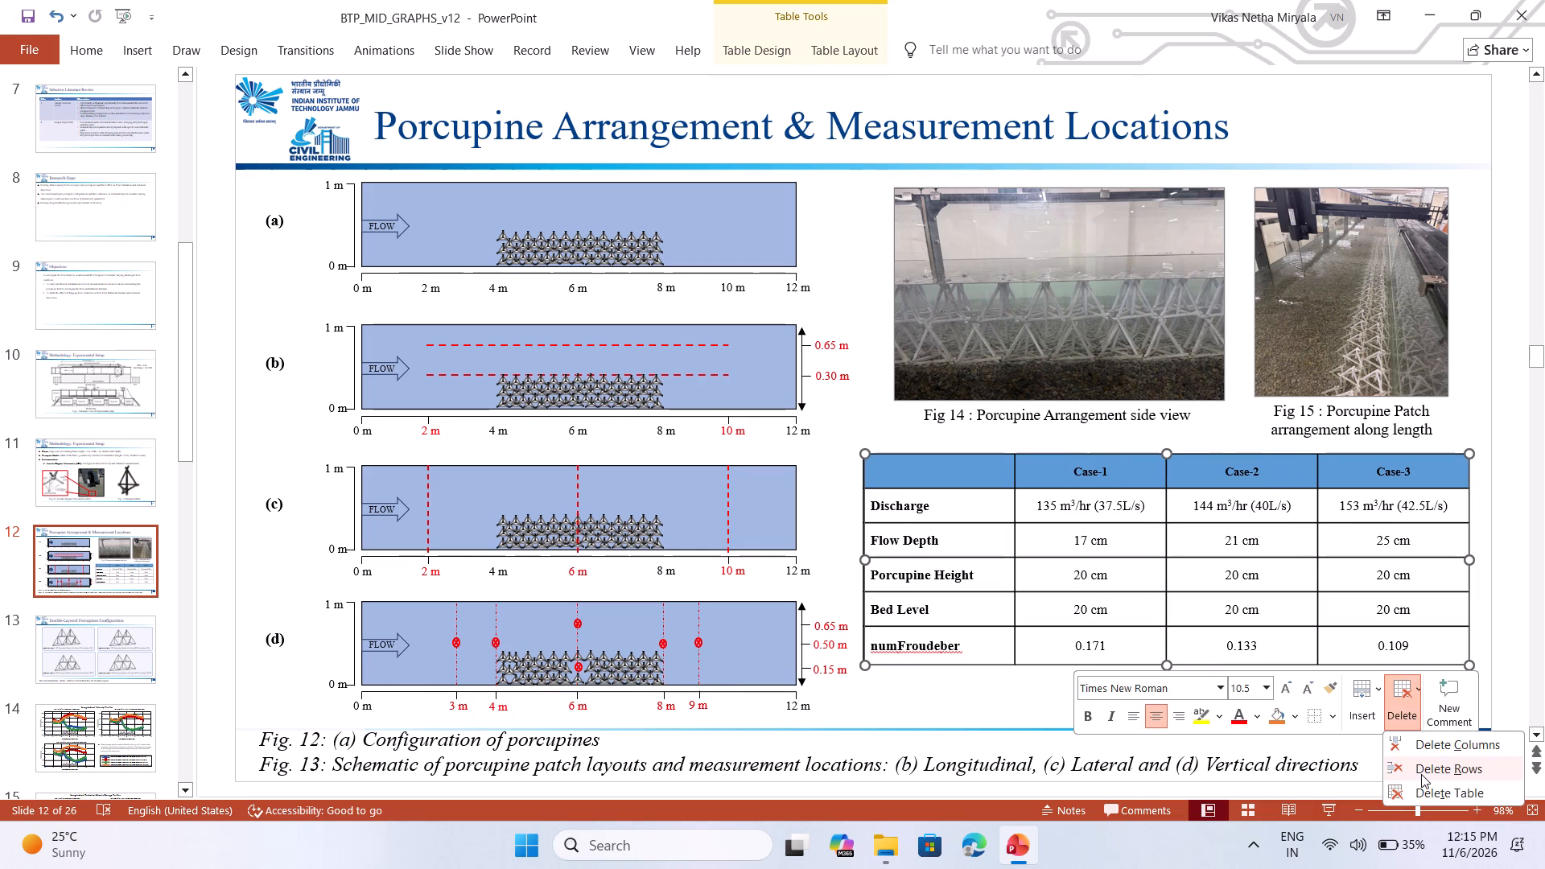
left_click(984, 659)
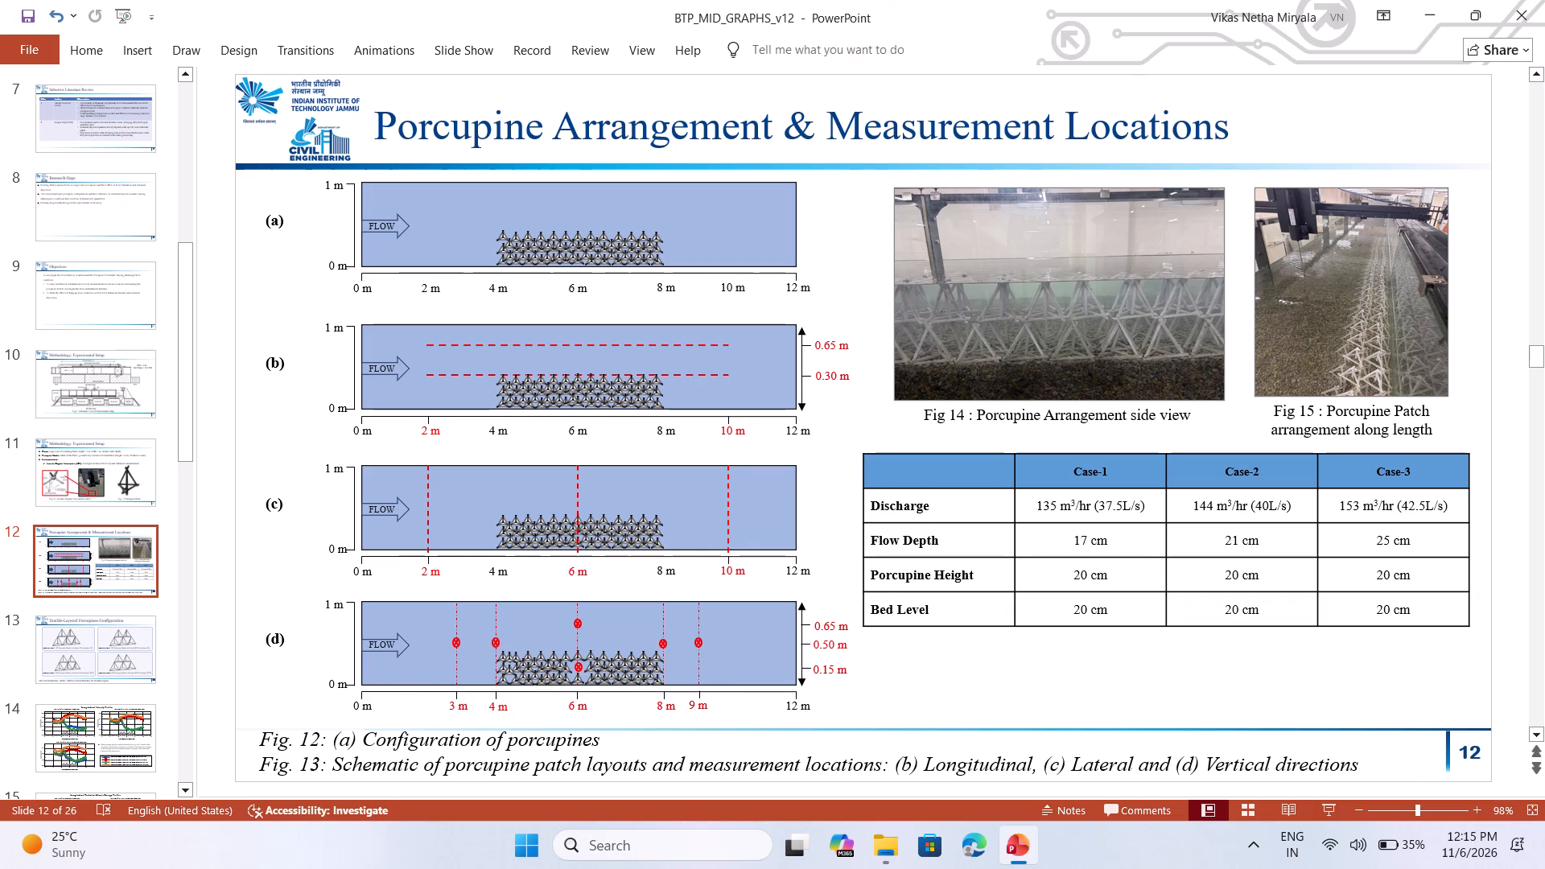
Move the shortened table slightly down so it sits more evenly in the space below the two photos.
left_click(983, 456)
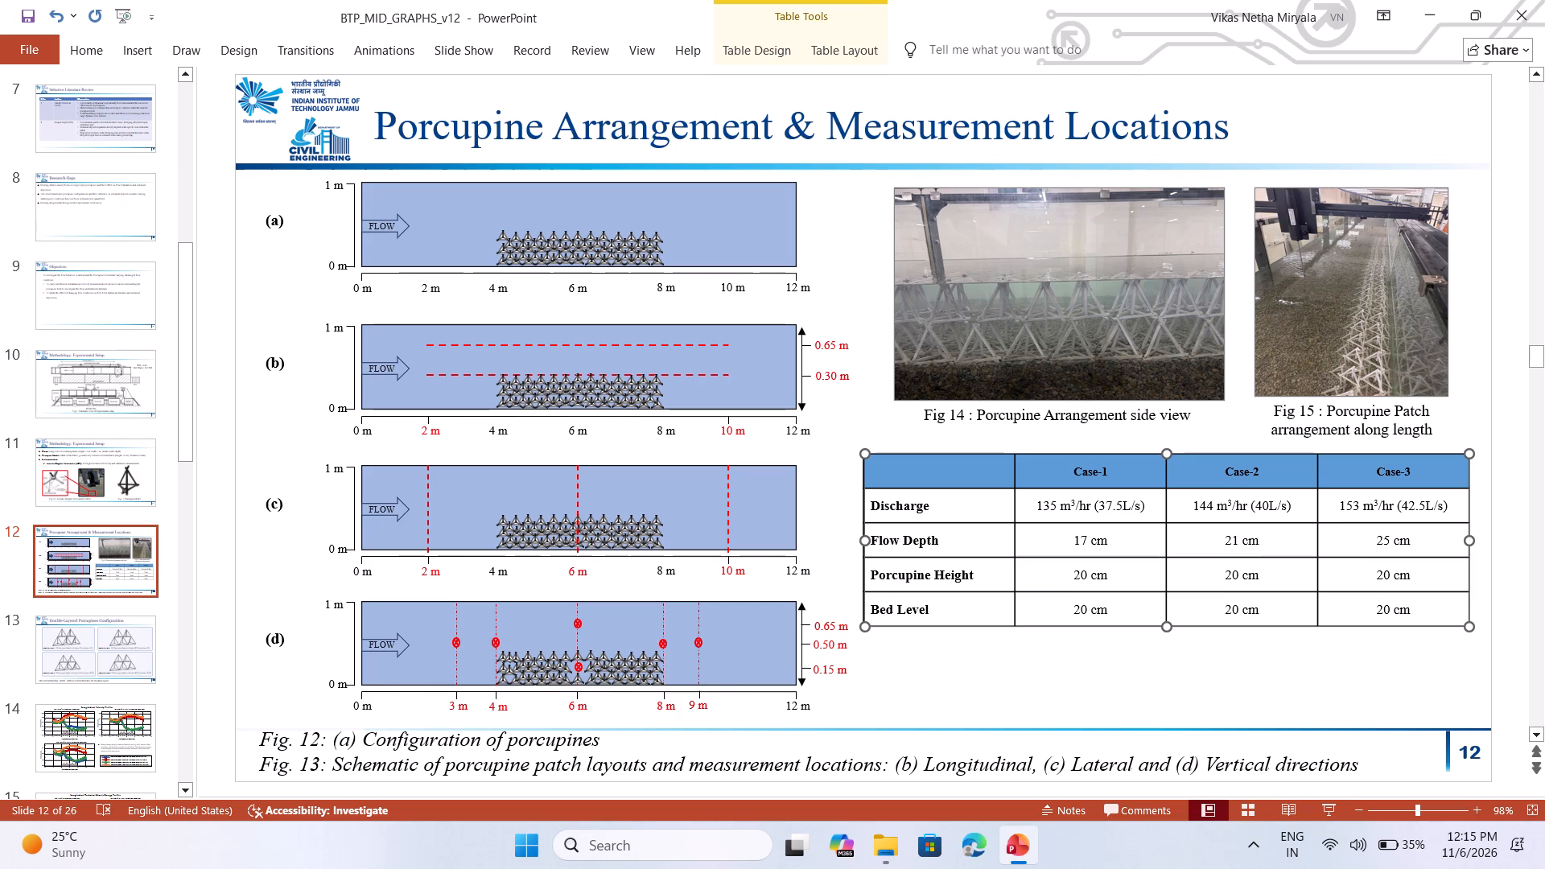
left_click_drag(971, 451, 970, 472)
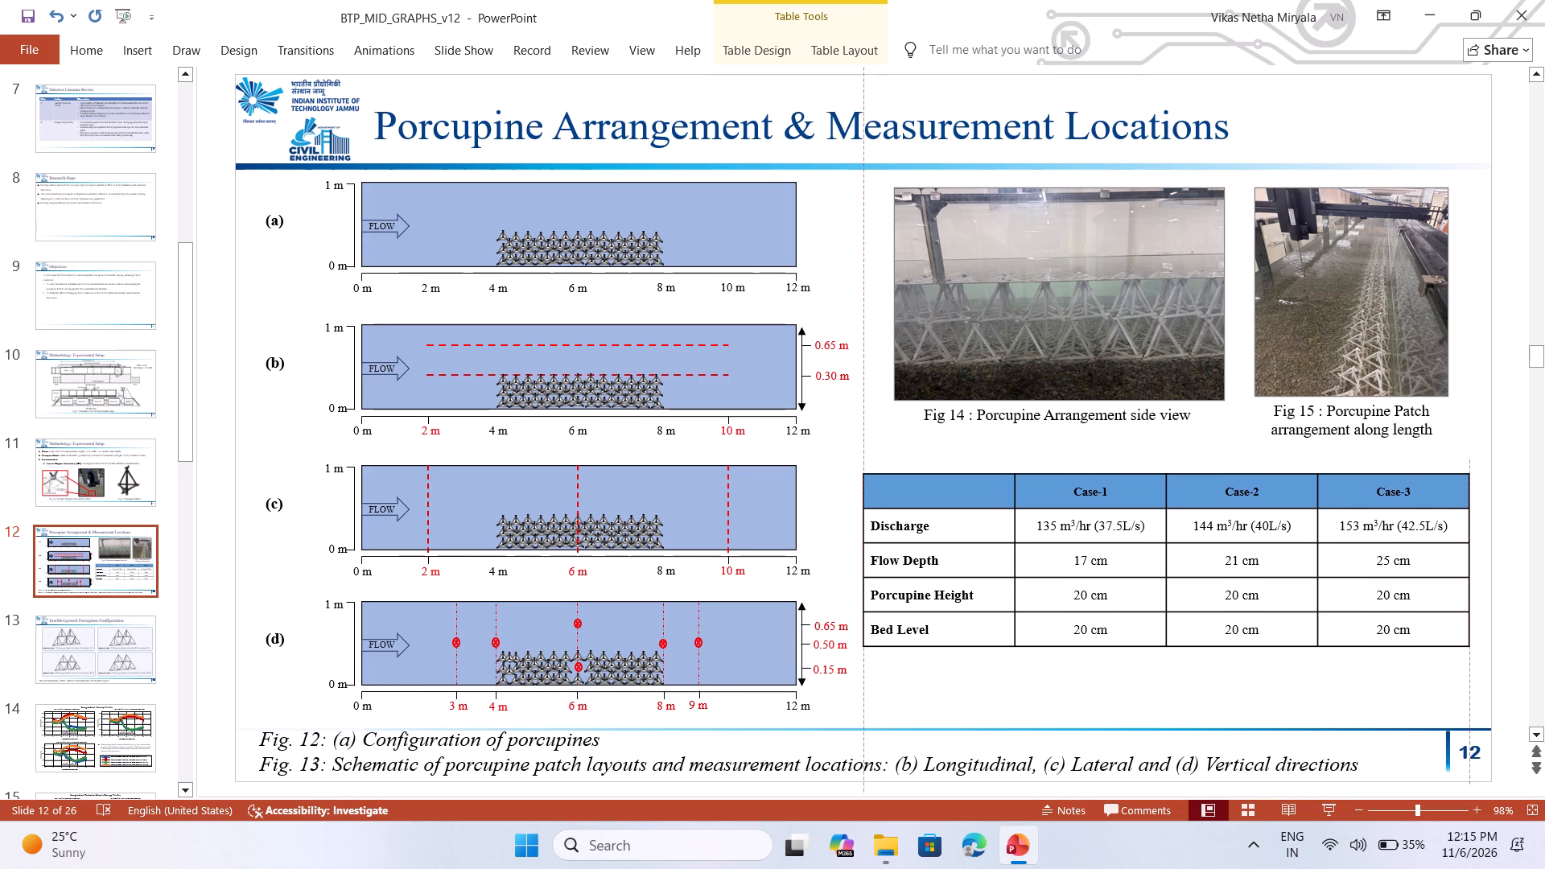
left_click_drag(970, 472, 970, 474)
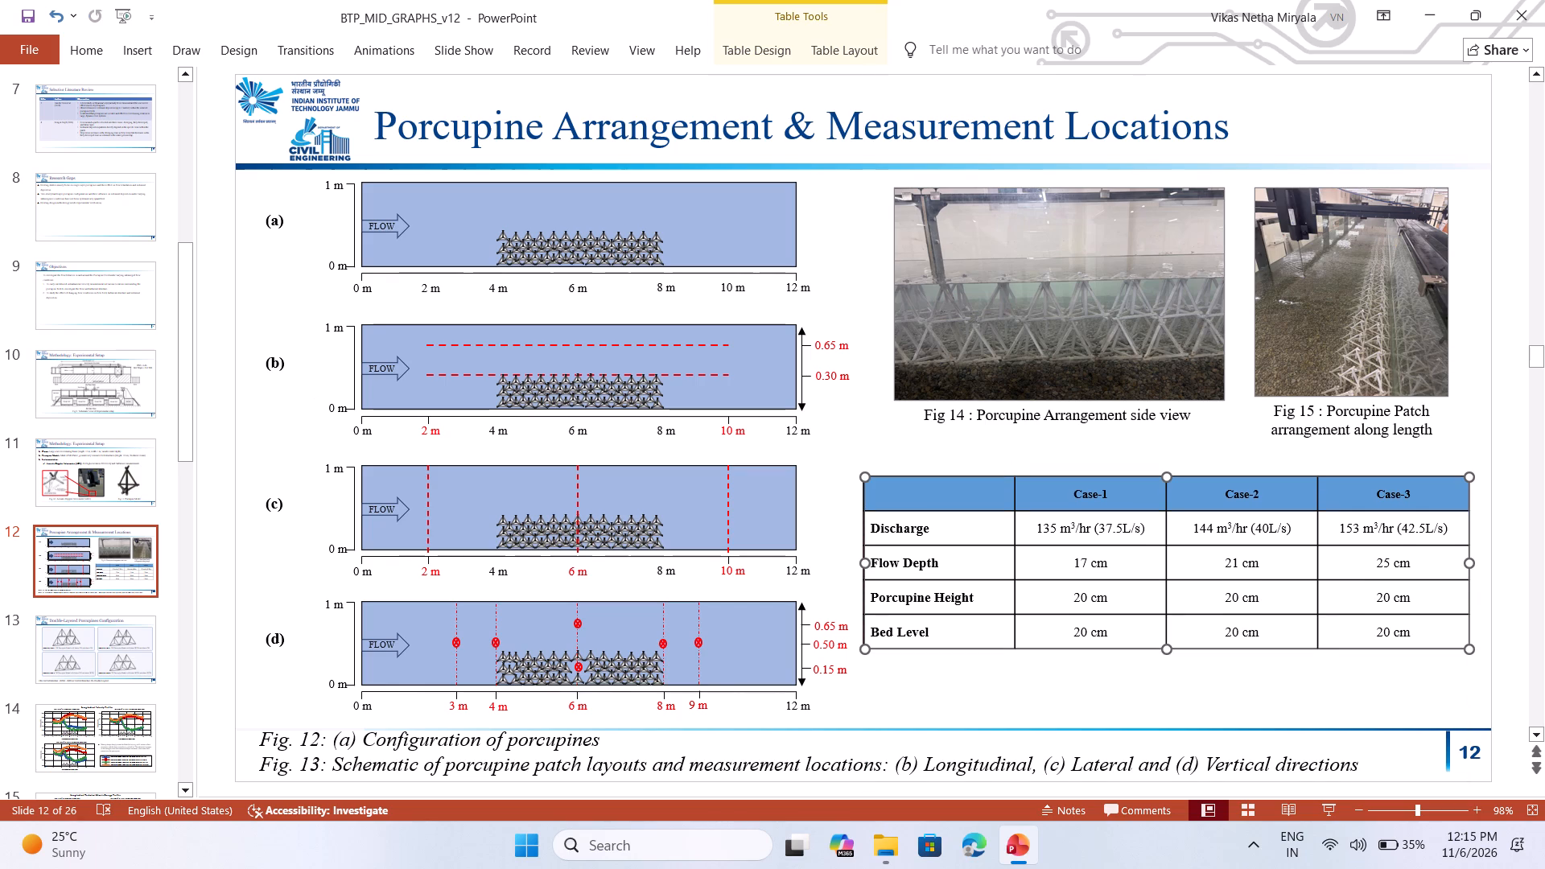
left_click(848, 237)
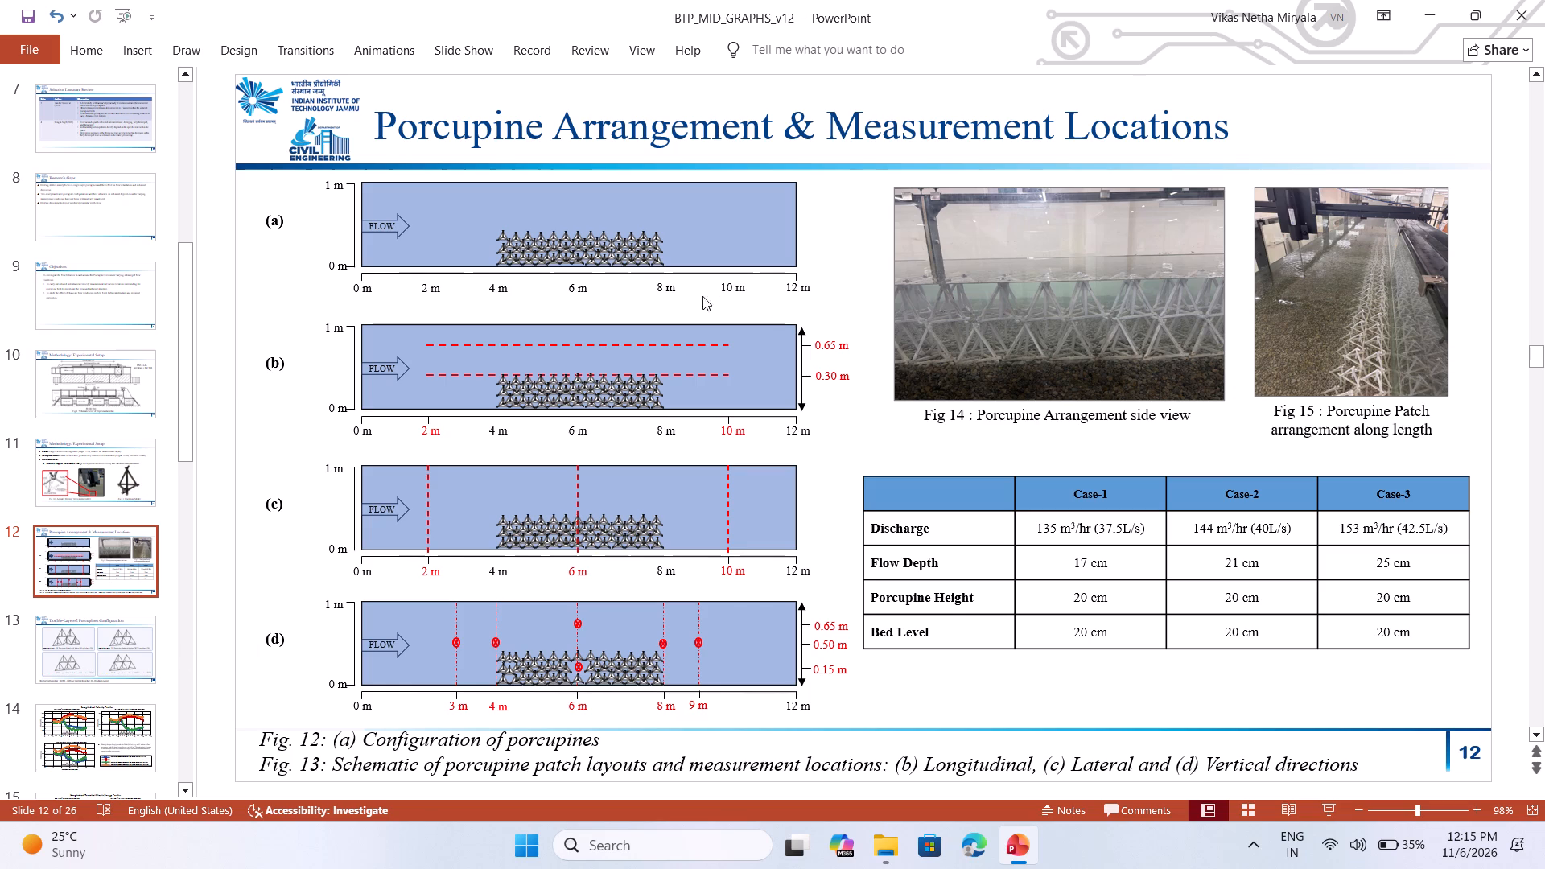
Review slides 13 to 21, examining the porcupine configurations and the velocity and TKE profile graphs with their interpretations.
key("Down")
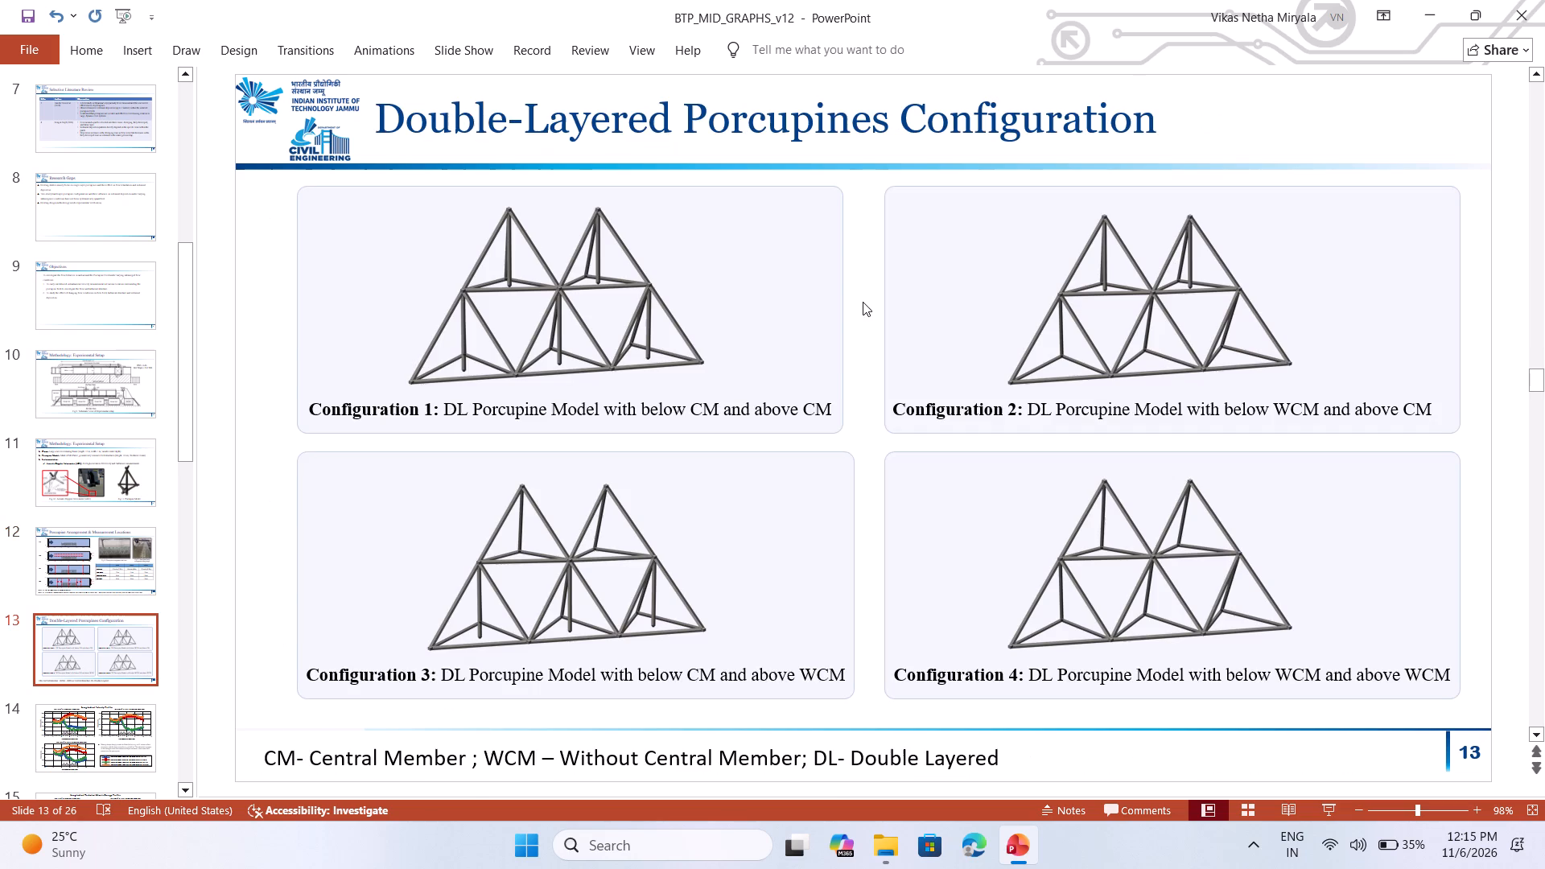
key("Down")
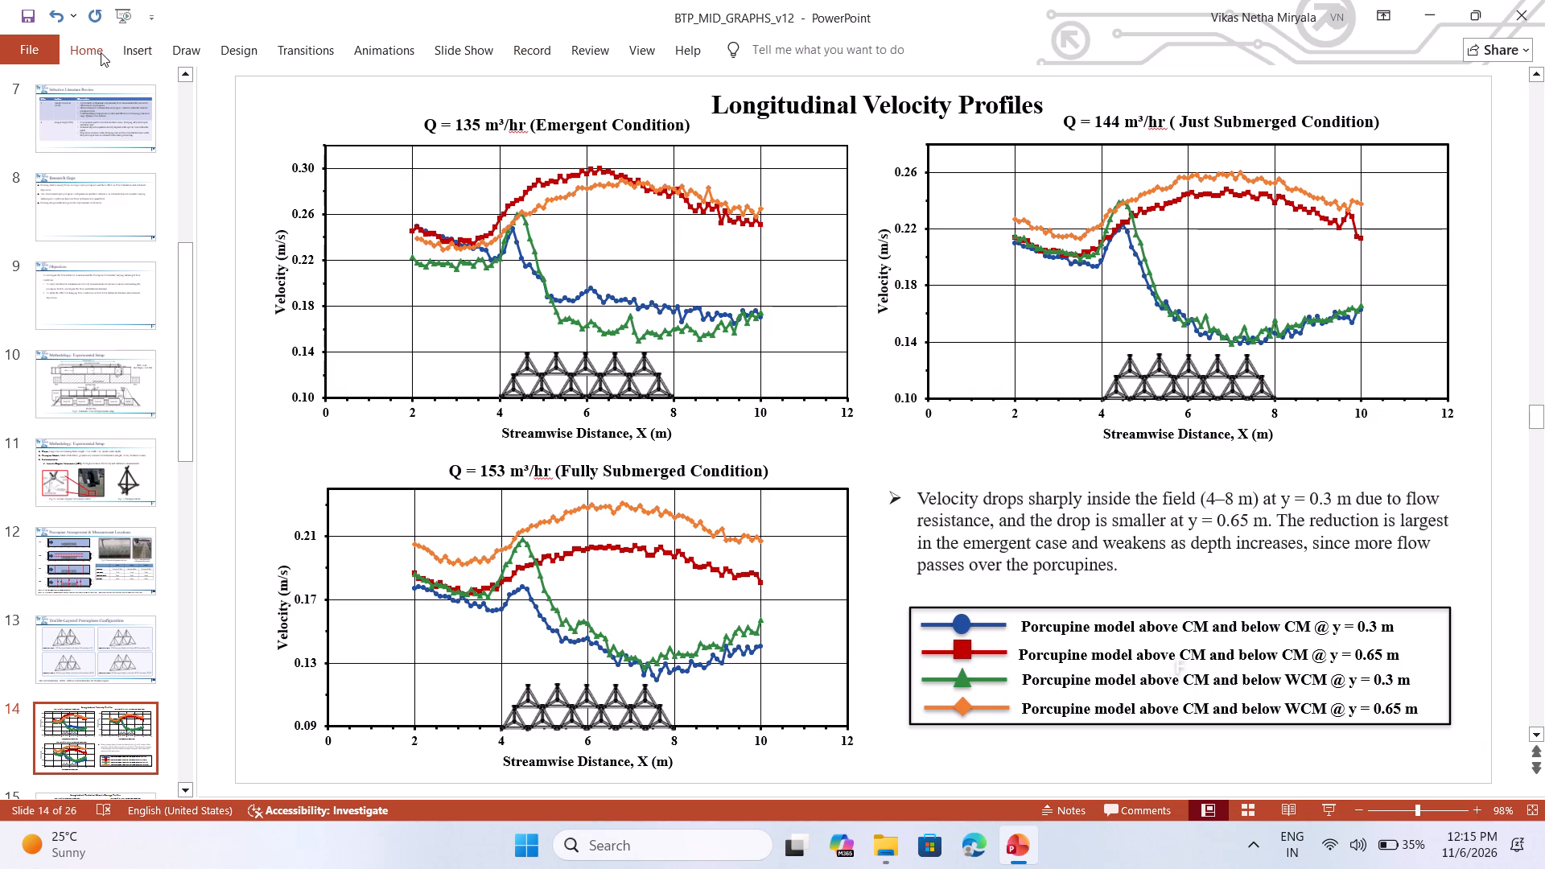
key("Down")
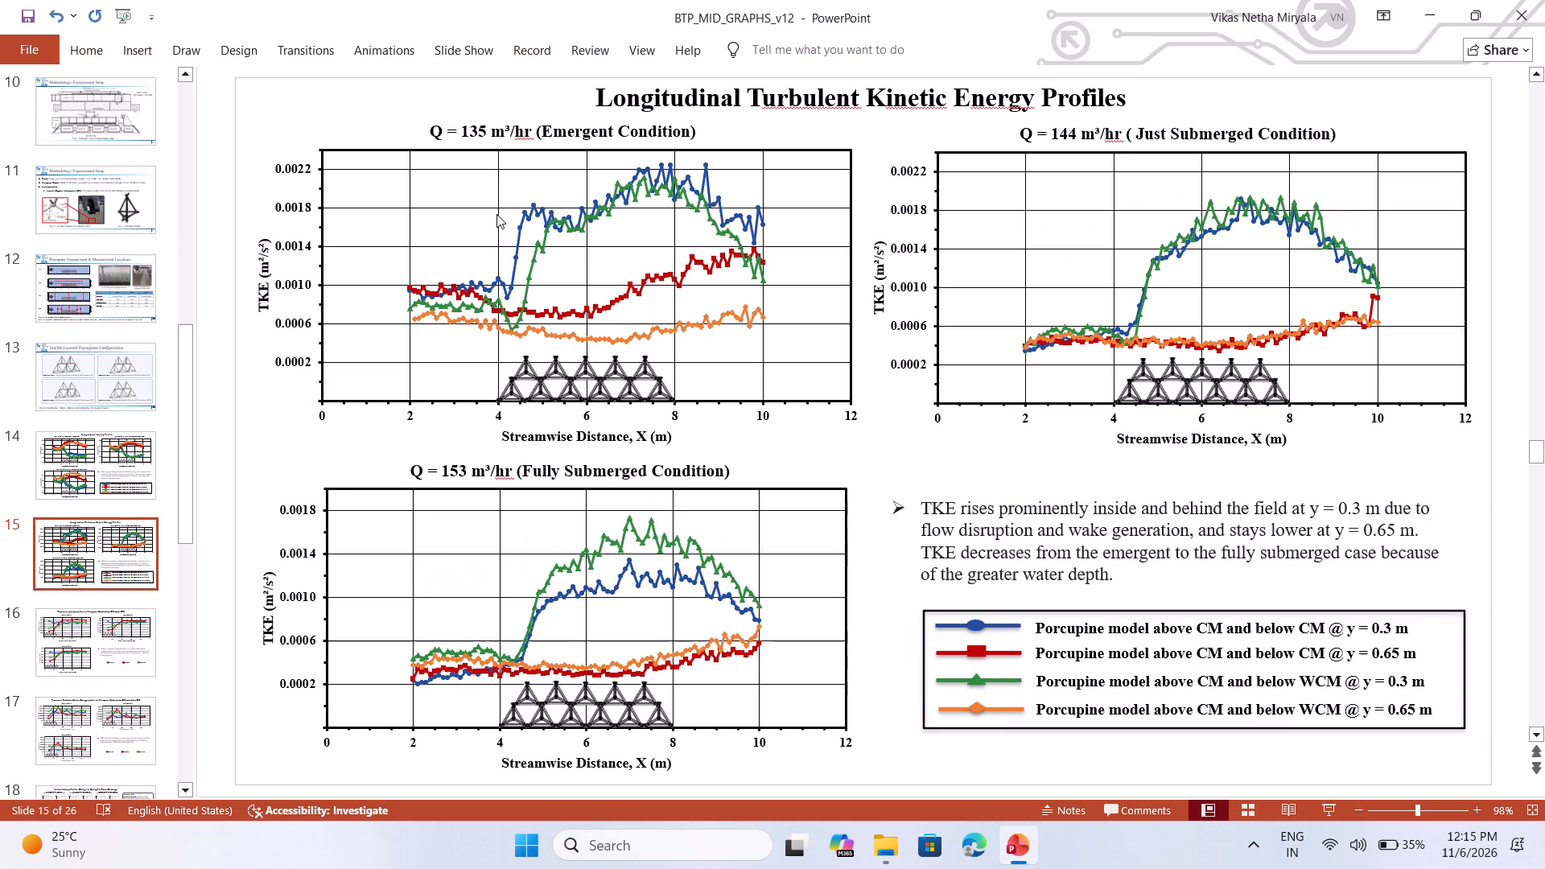
key("Down")
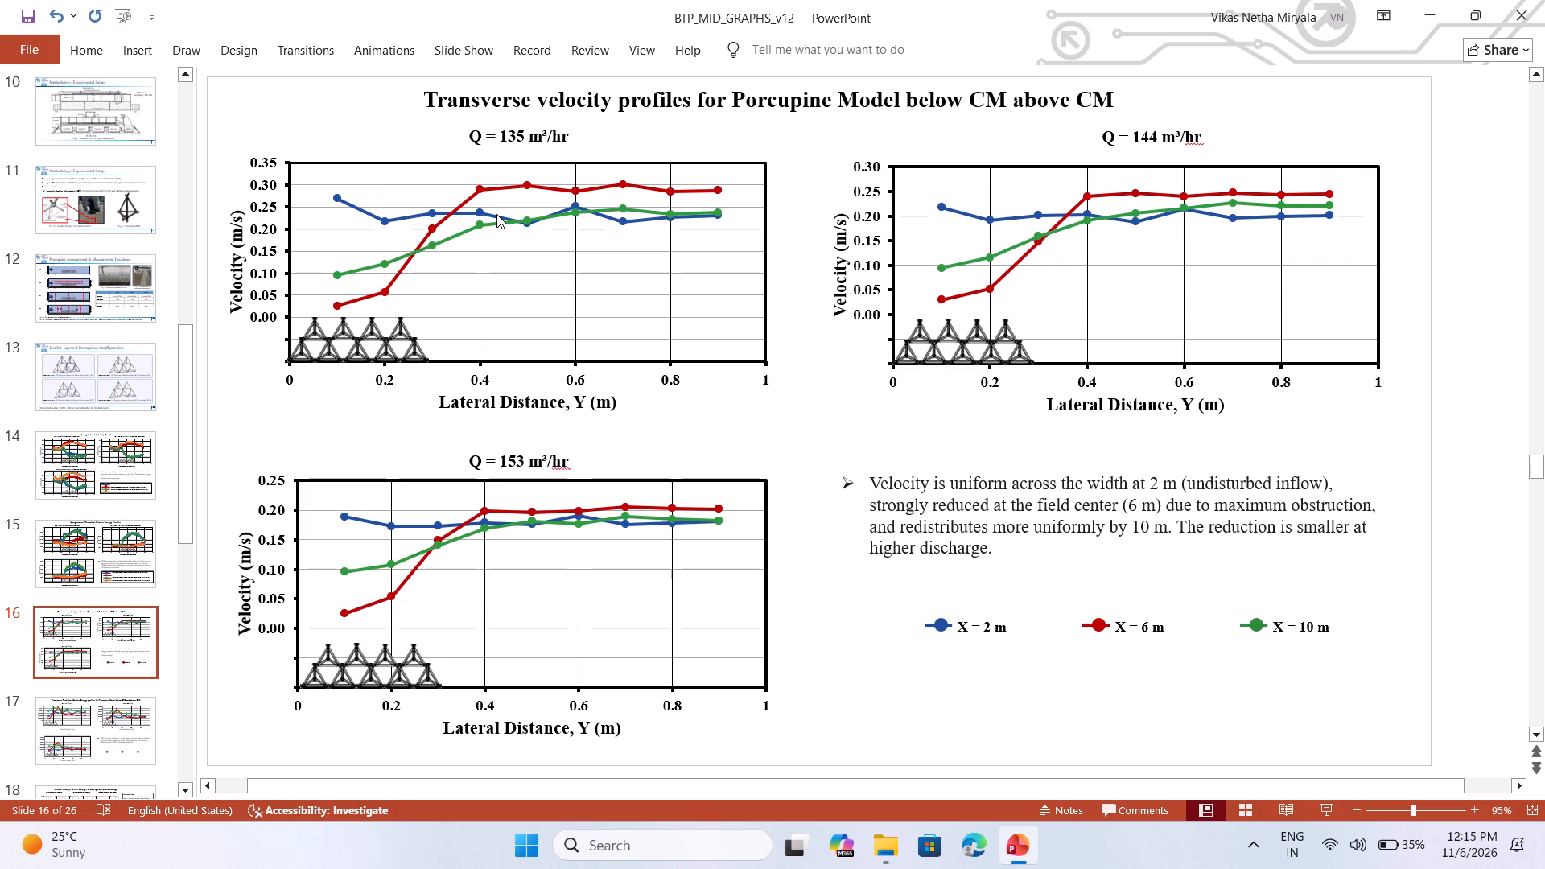
key("Down")
key("Down")
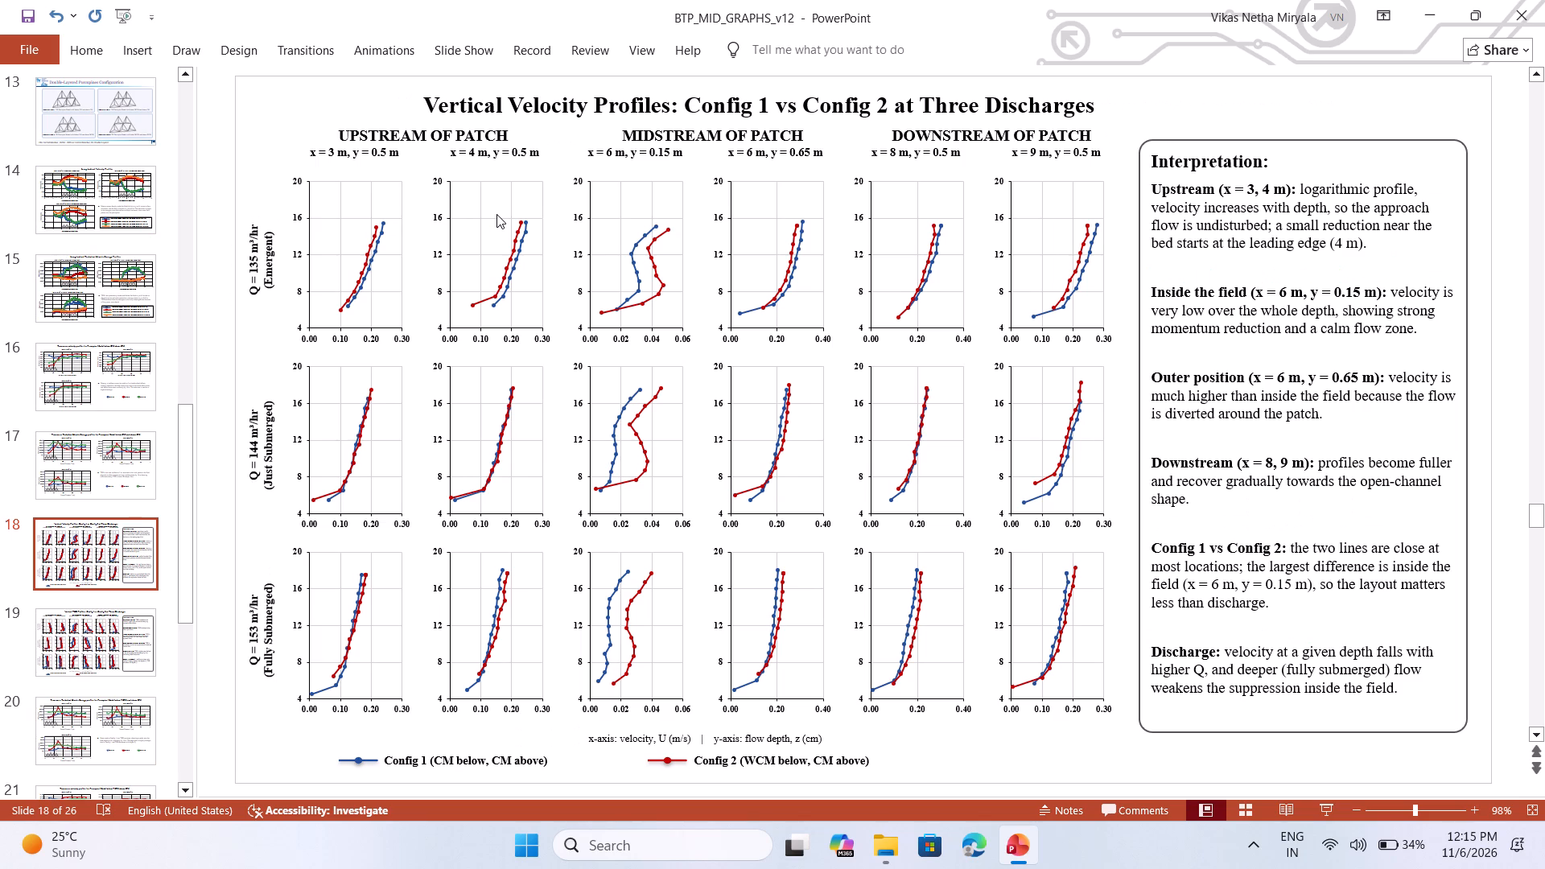
key("Down")
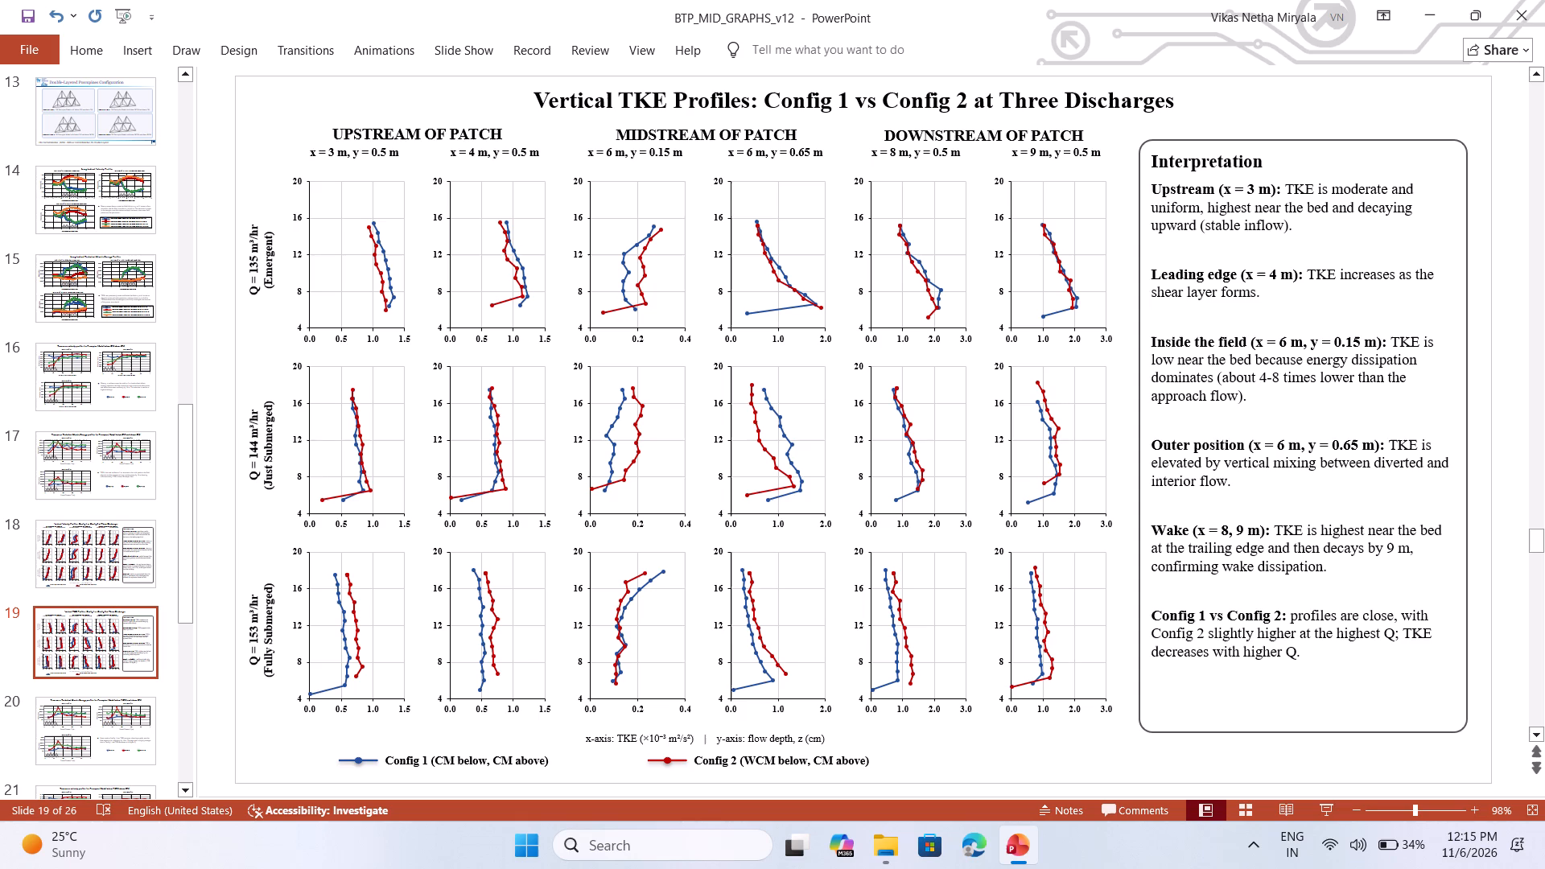
key("Down")
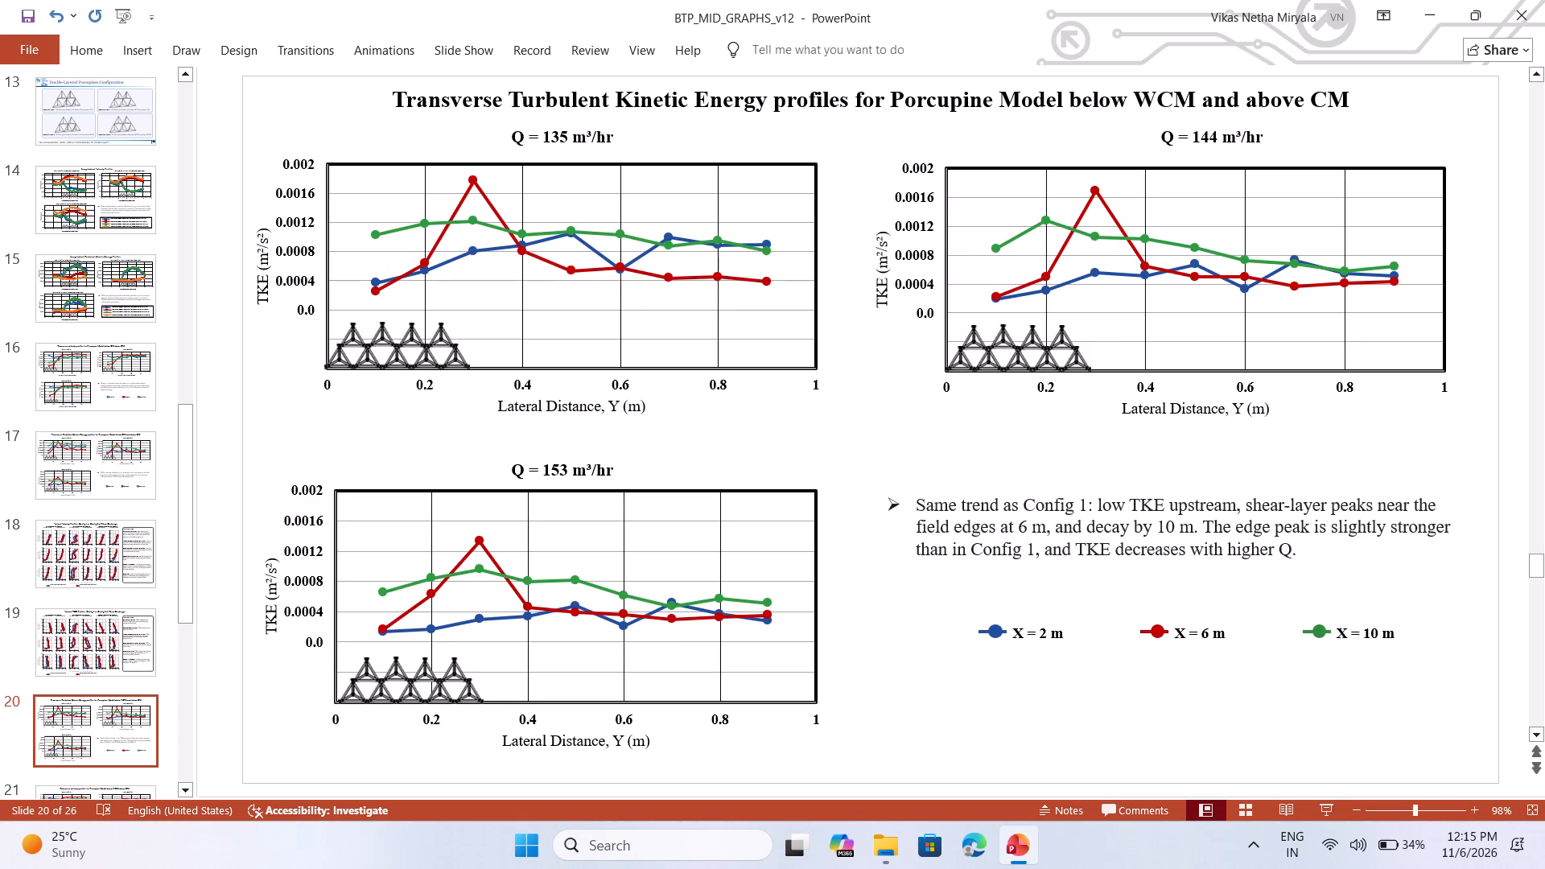
key("Down")
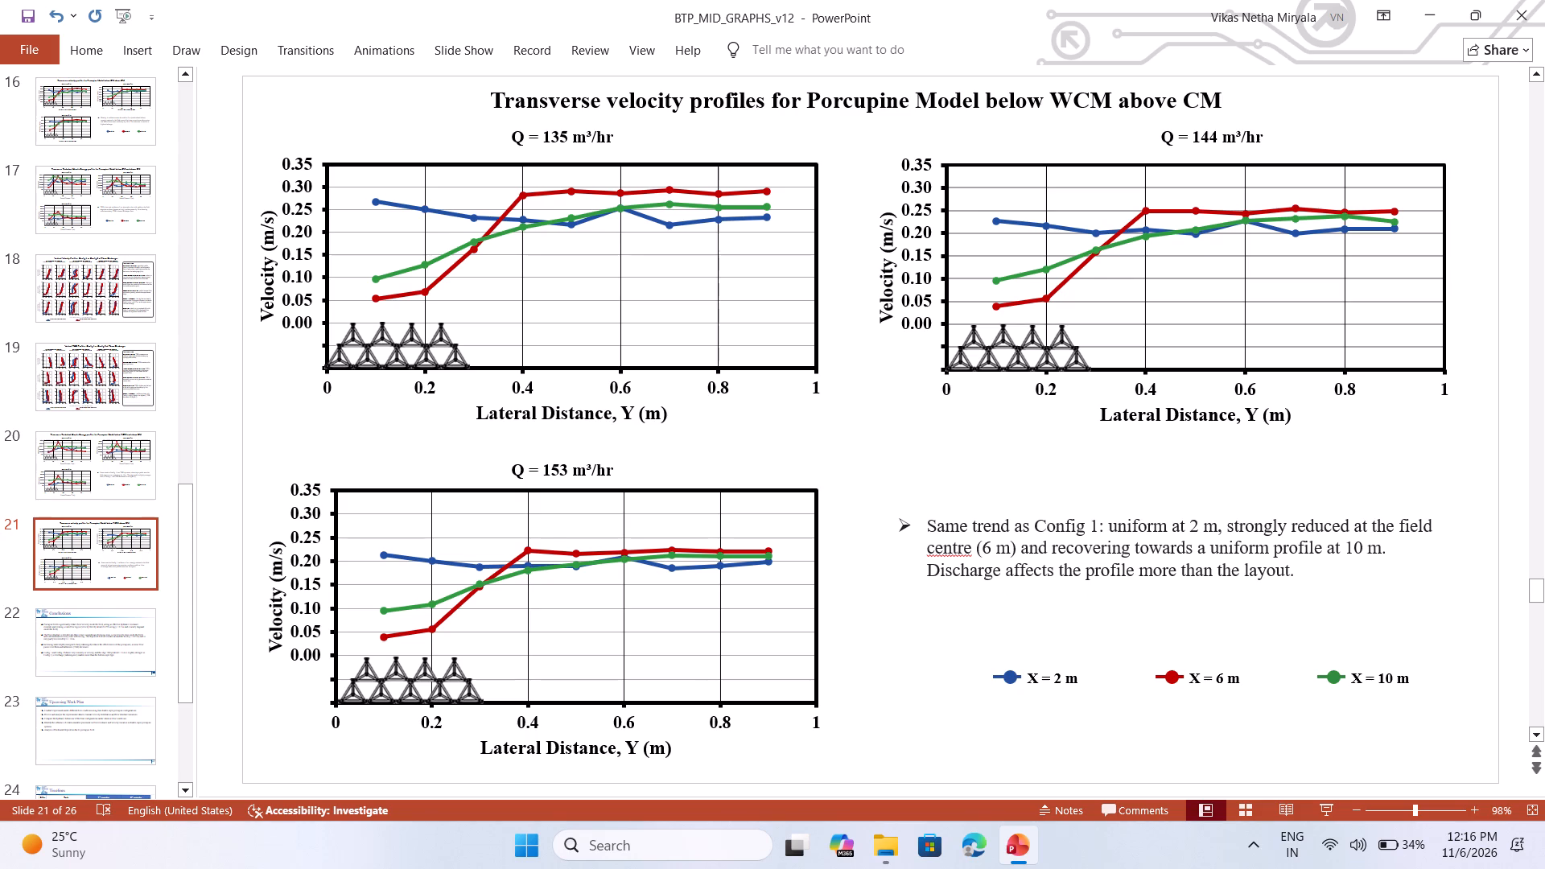
left_click(125, 489)
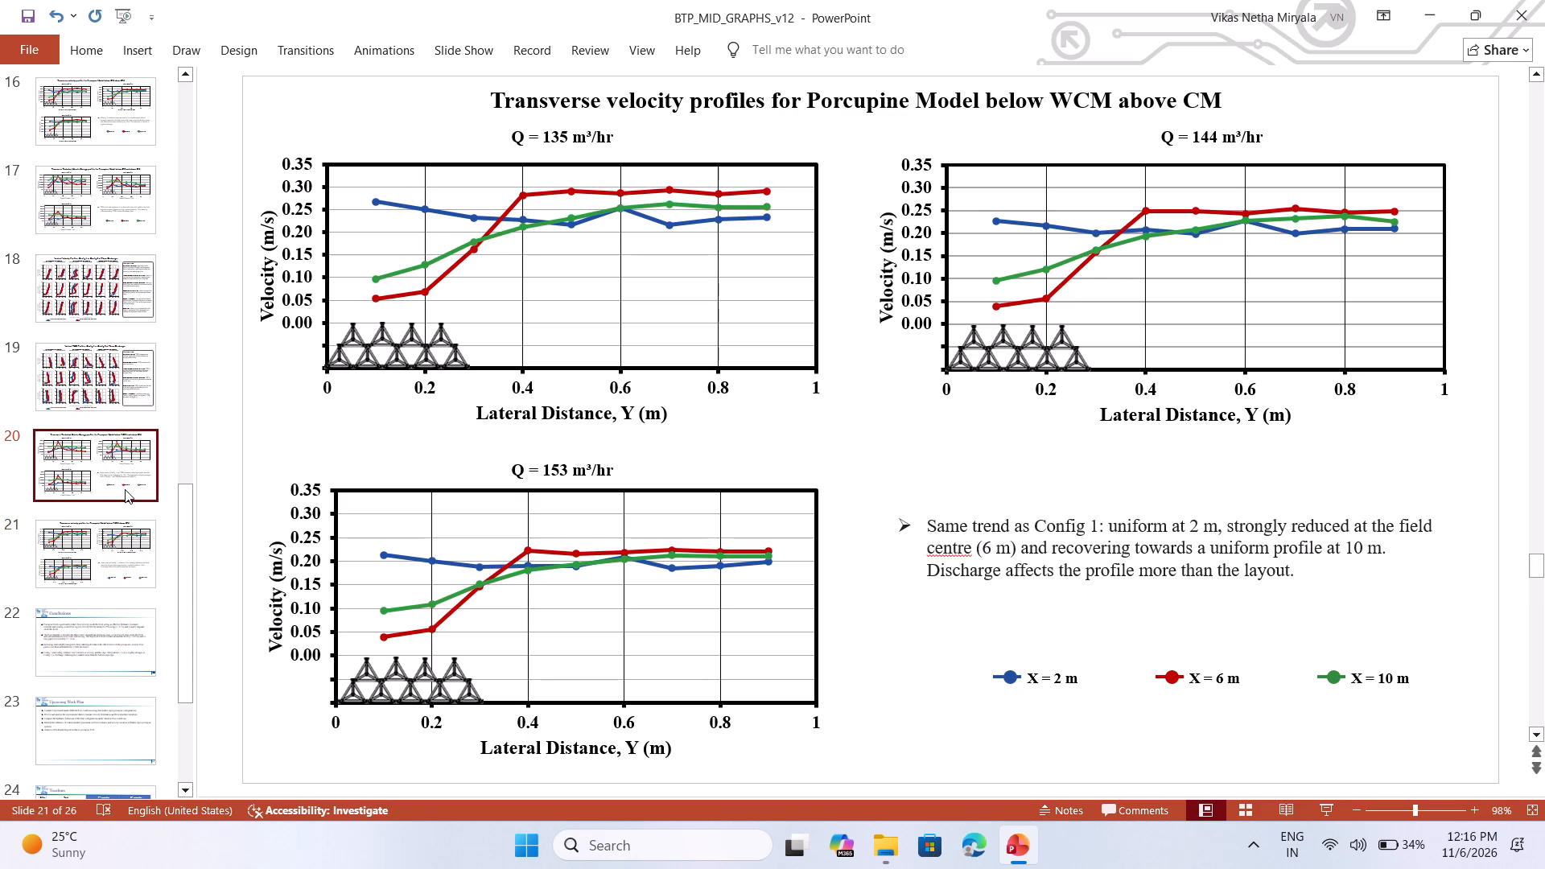
key("Up")
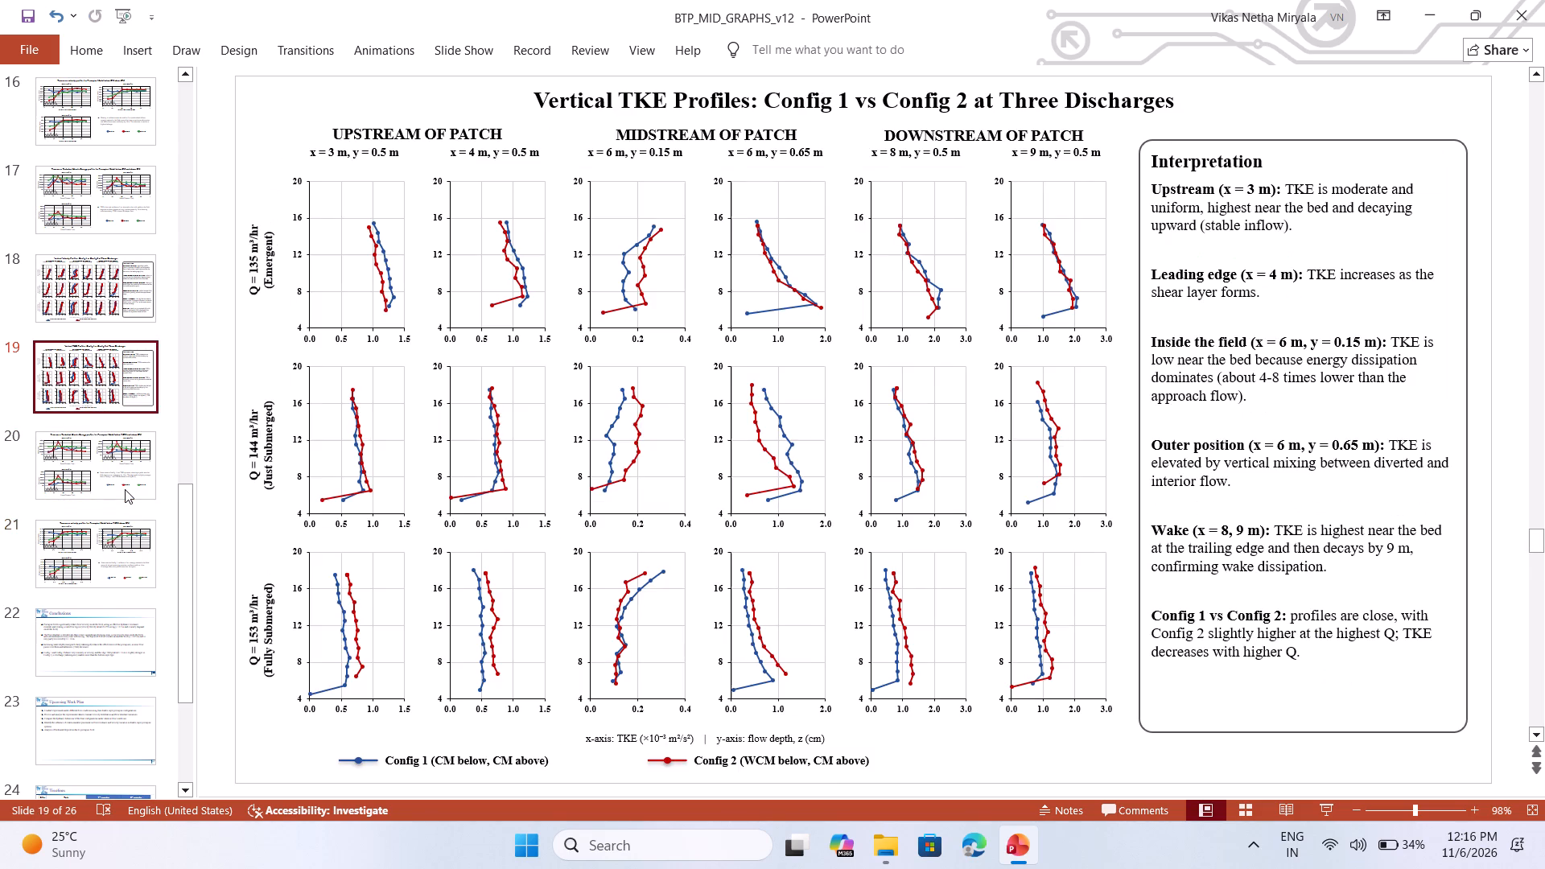
key("Up")
key("Up")
key("Up")
key("Up")
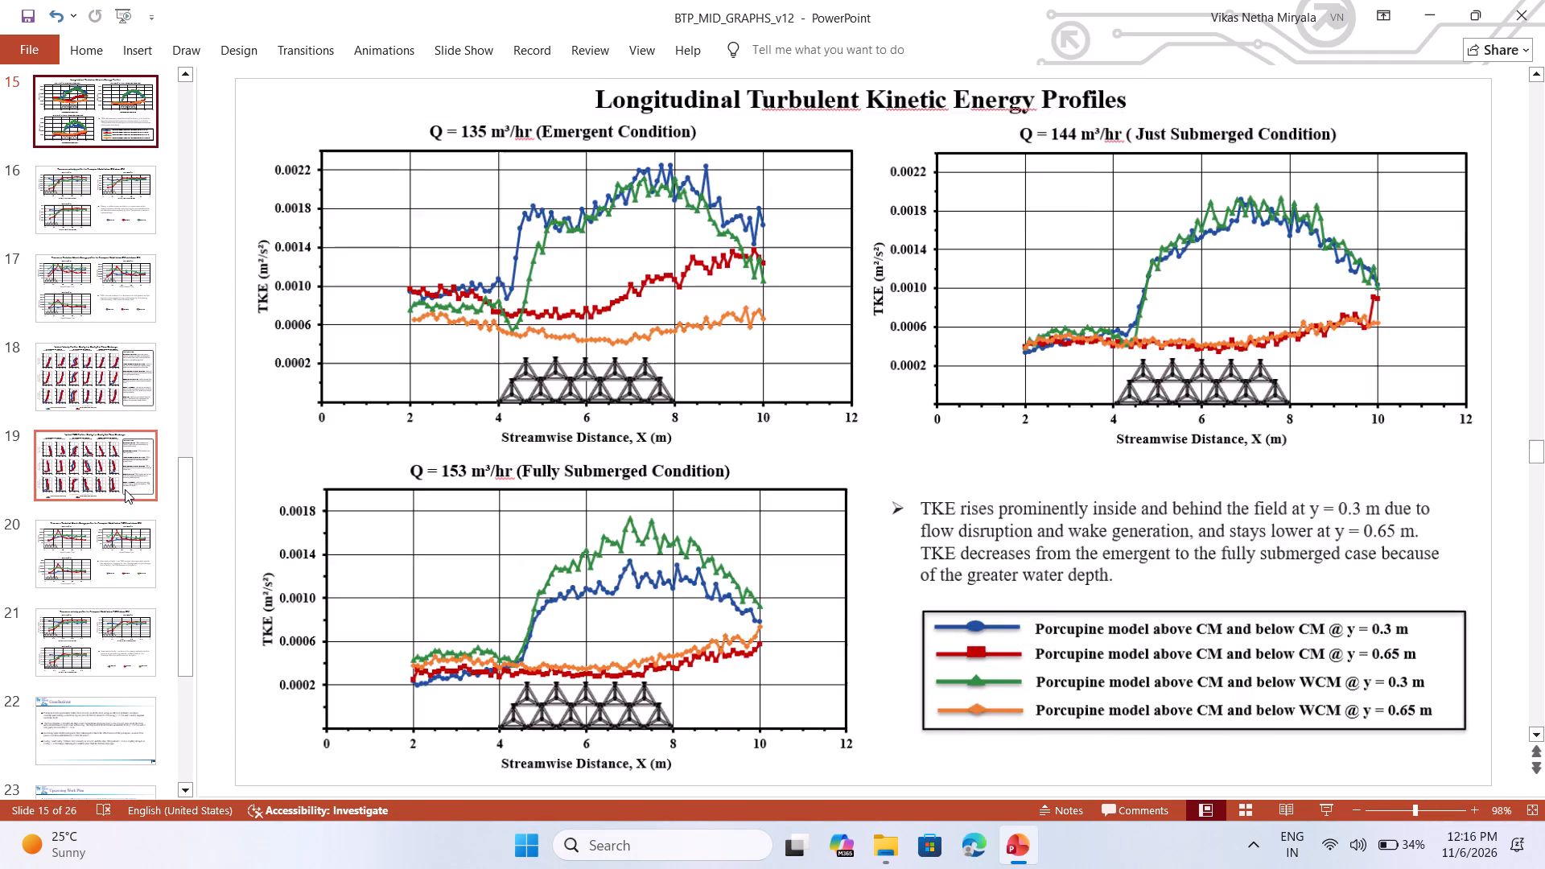
key("Up")
key("Up")
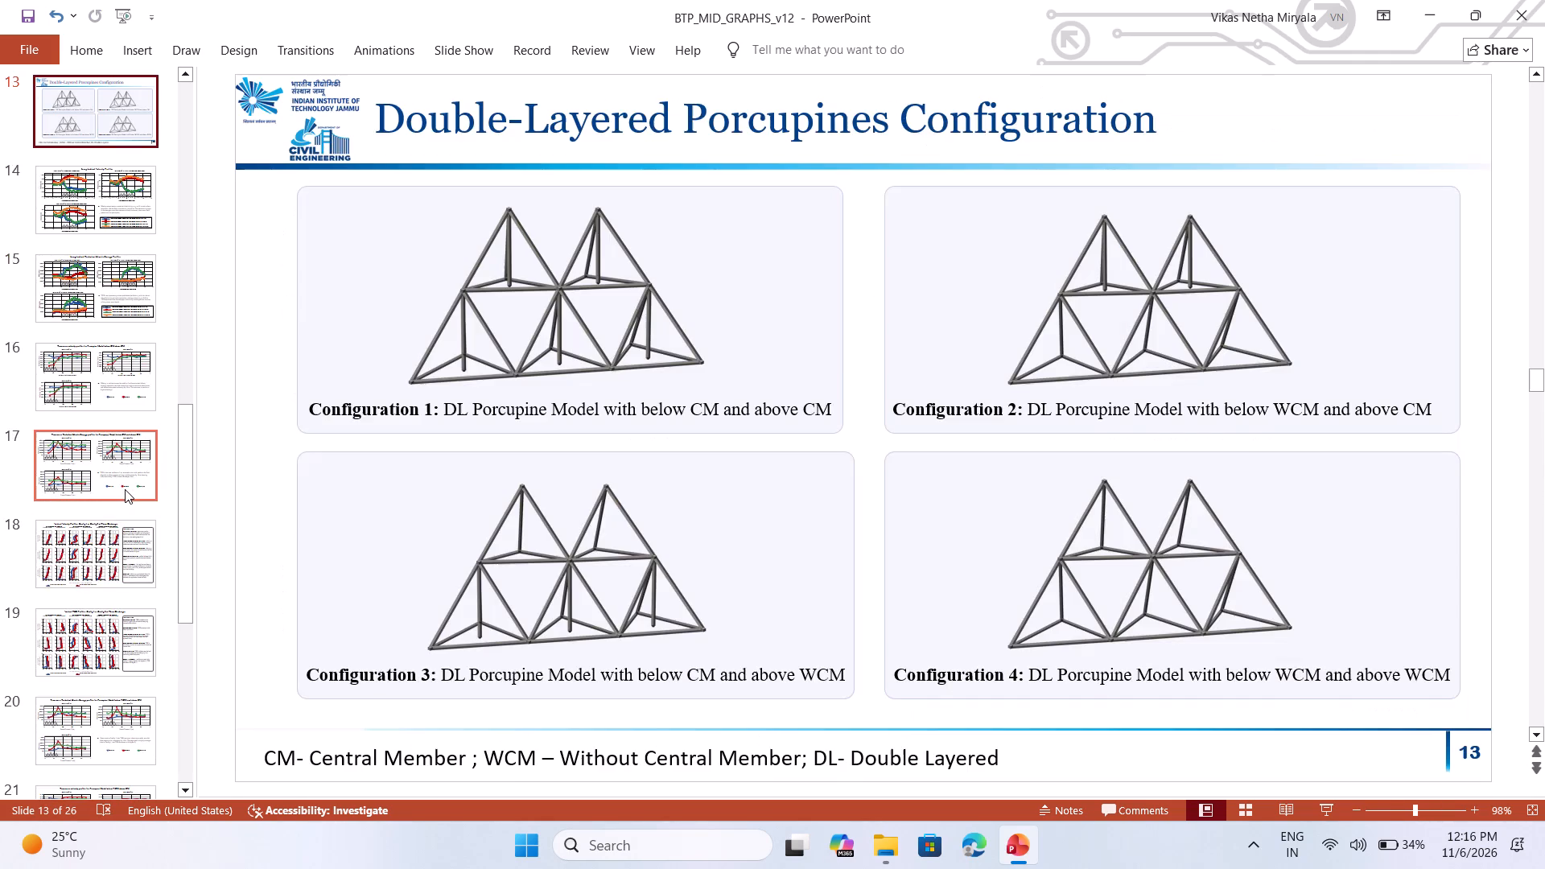
key("Down")
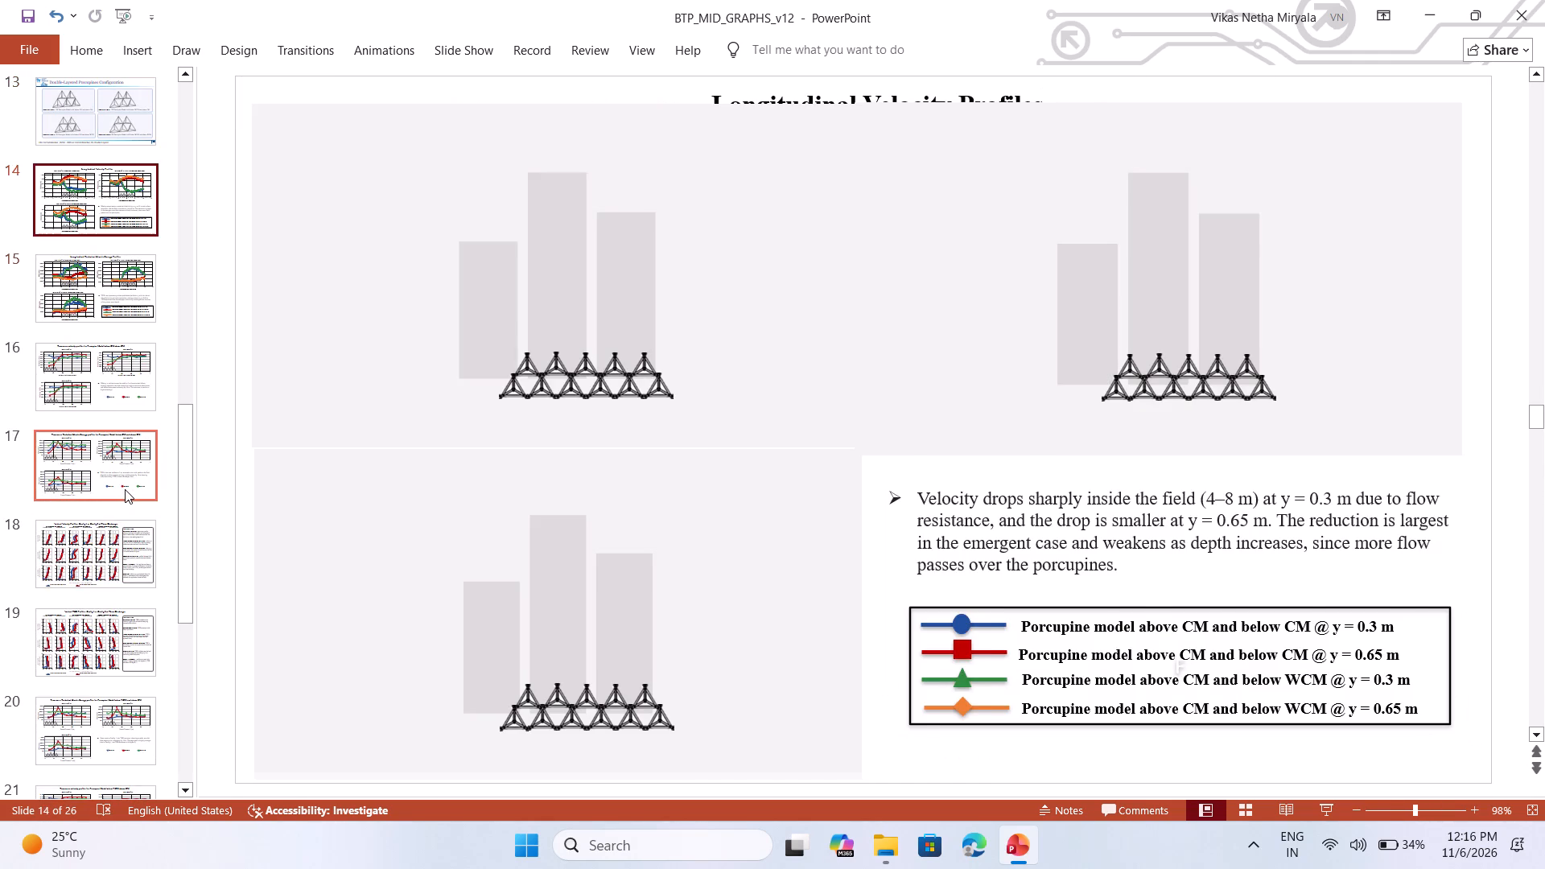
key("Down")
key("Down")
key("Down")
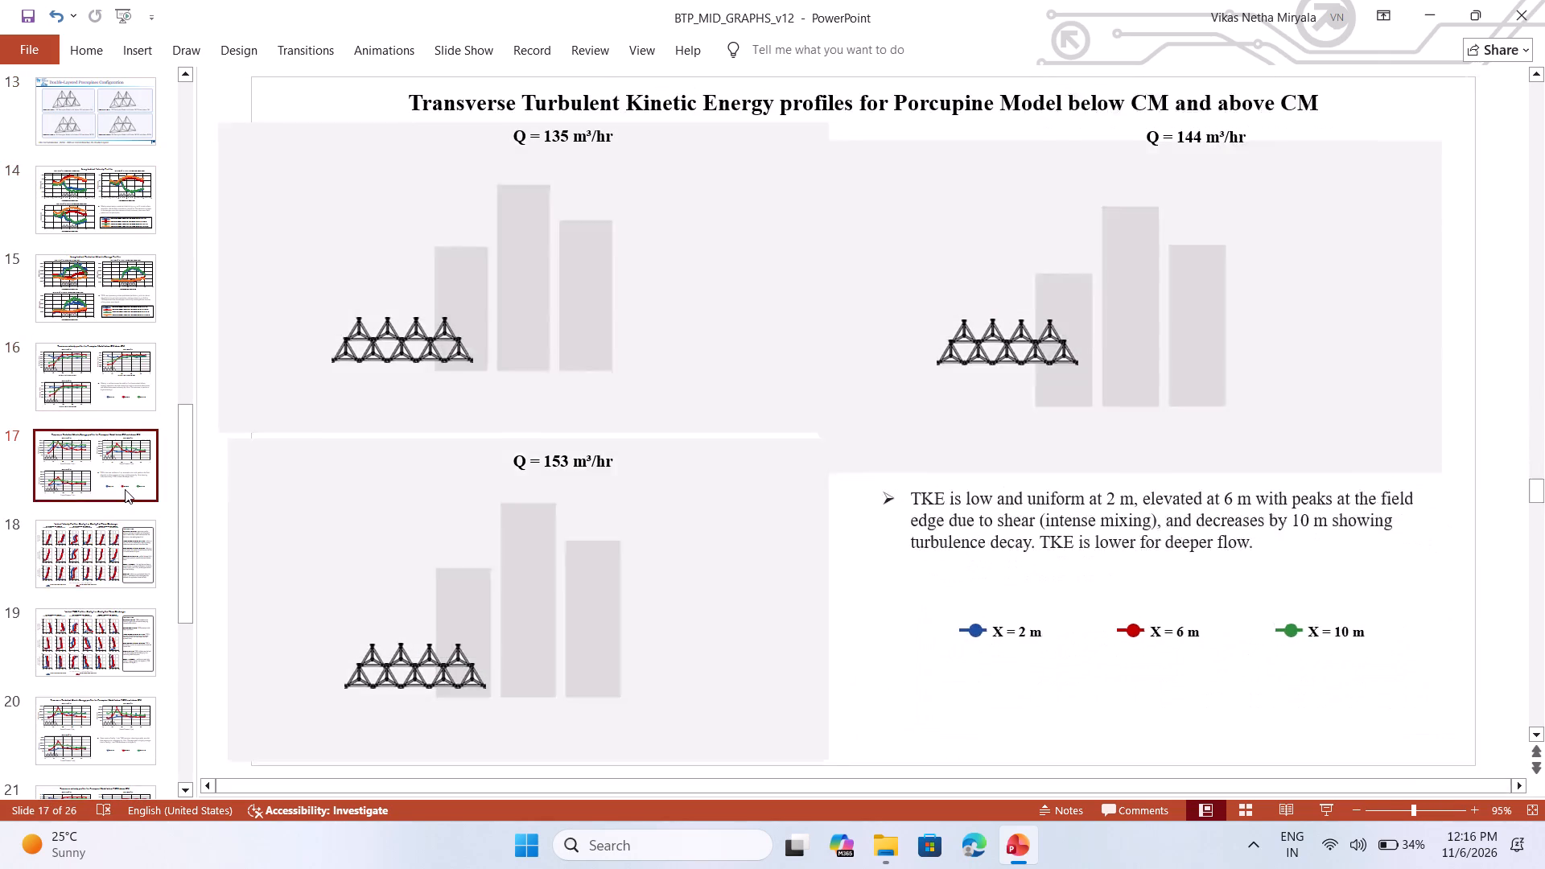
key("Up")
key("Up")
key("Up")
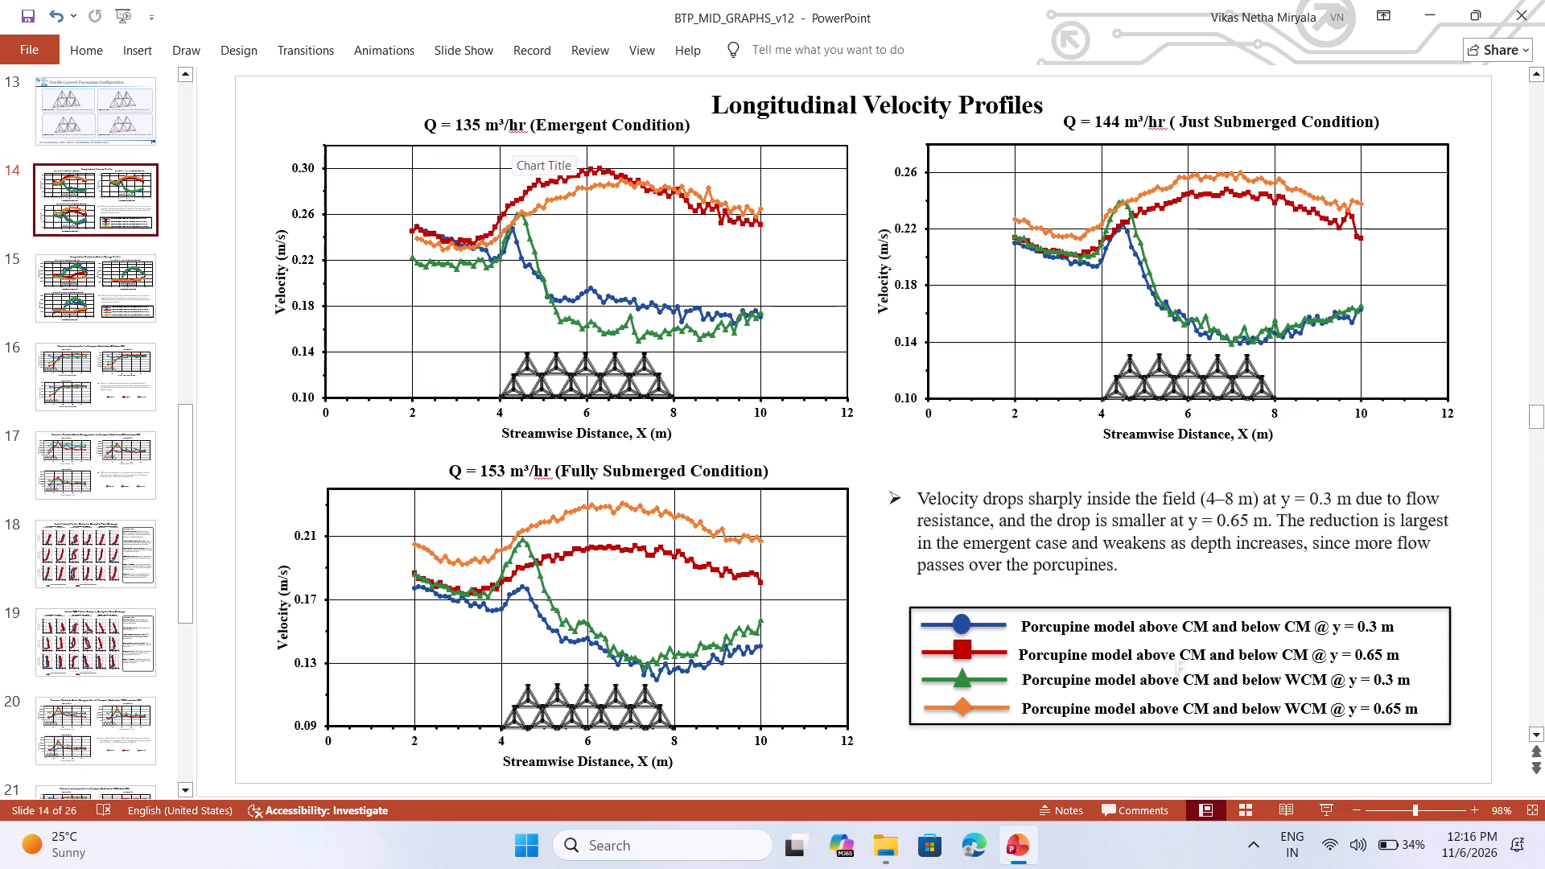
key("Up")
key("Down")
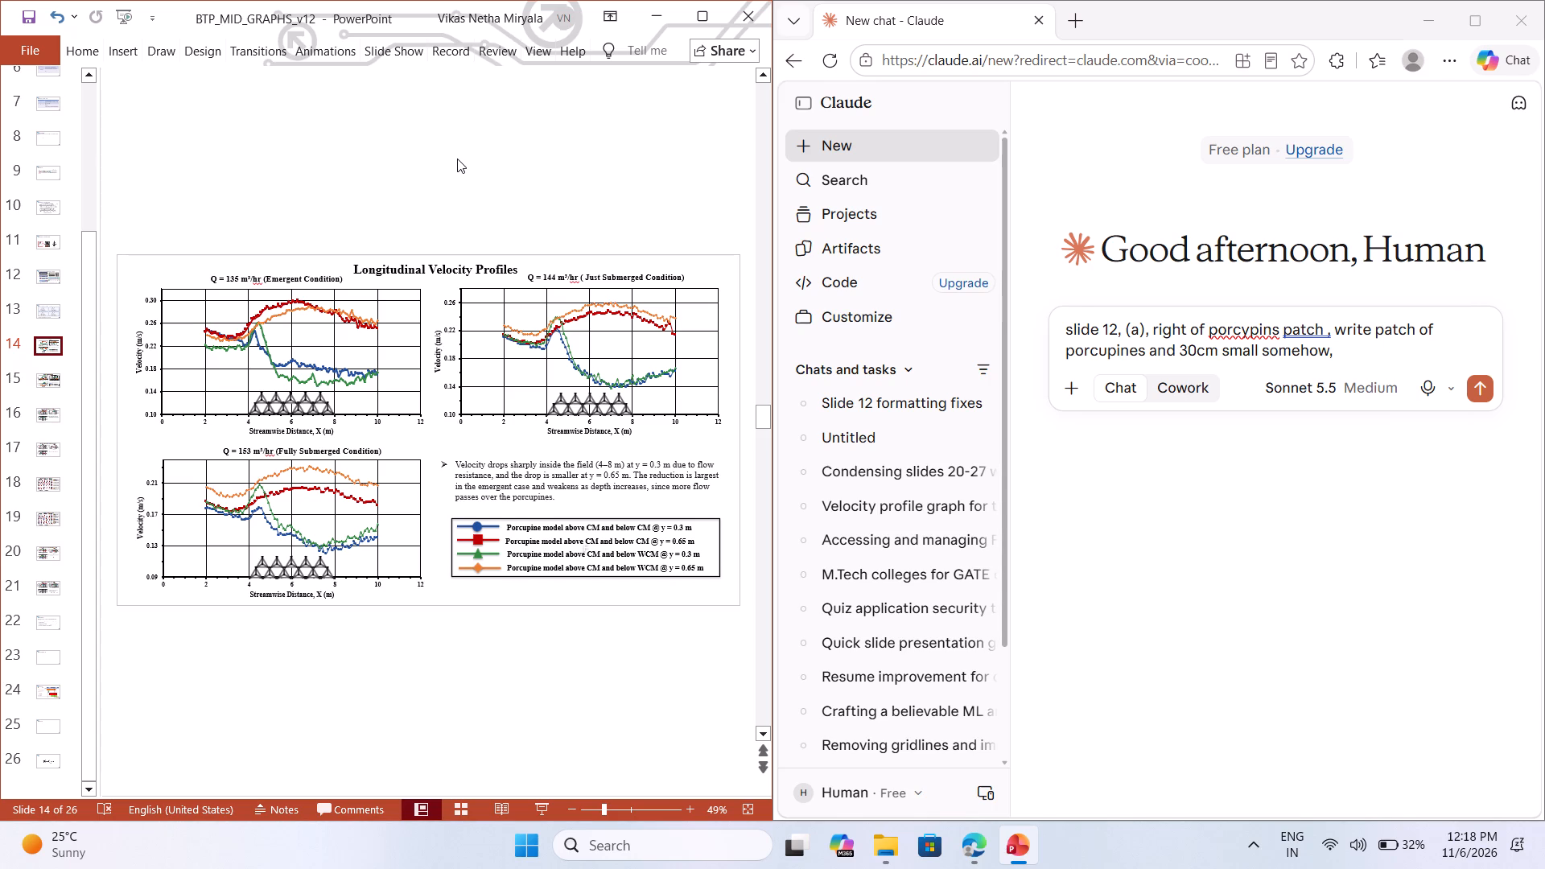
key("Up")
key("Down")
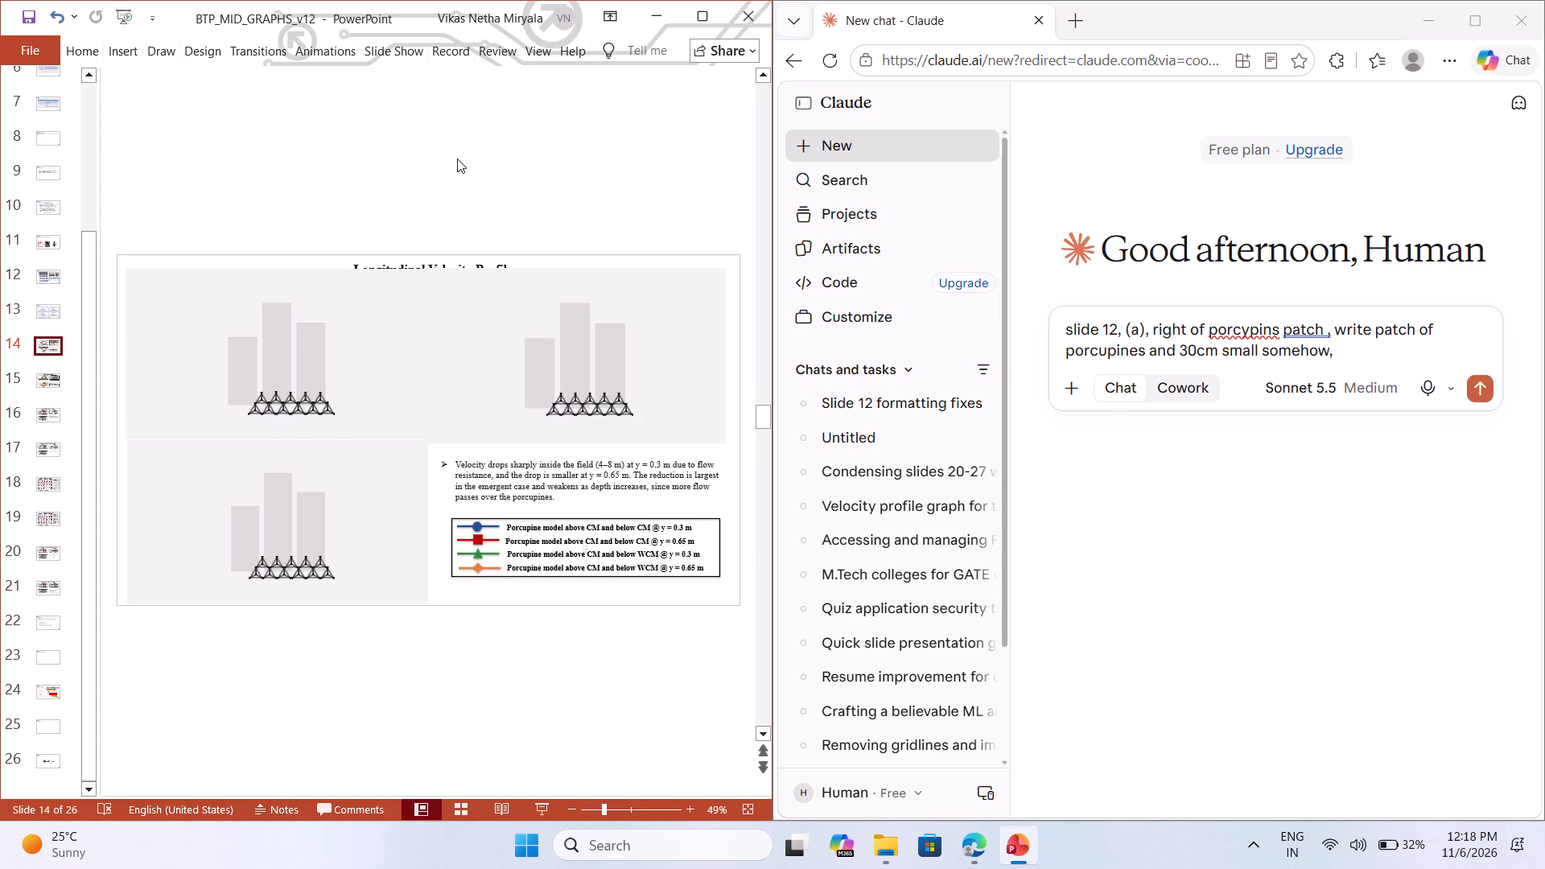
key("Down")
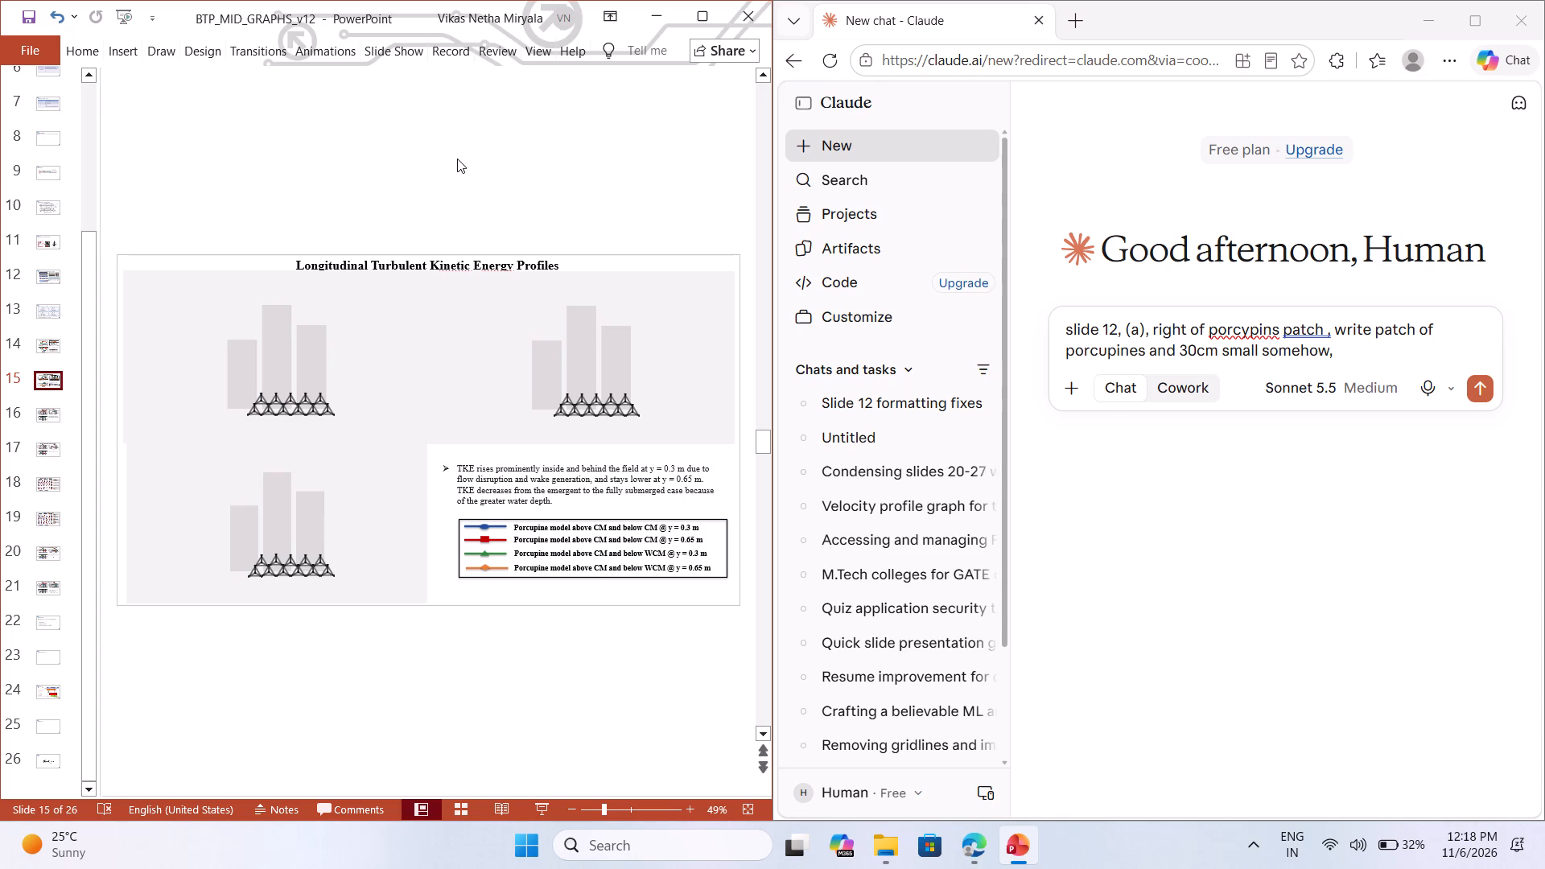
key("Up")
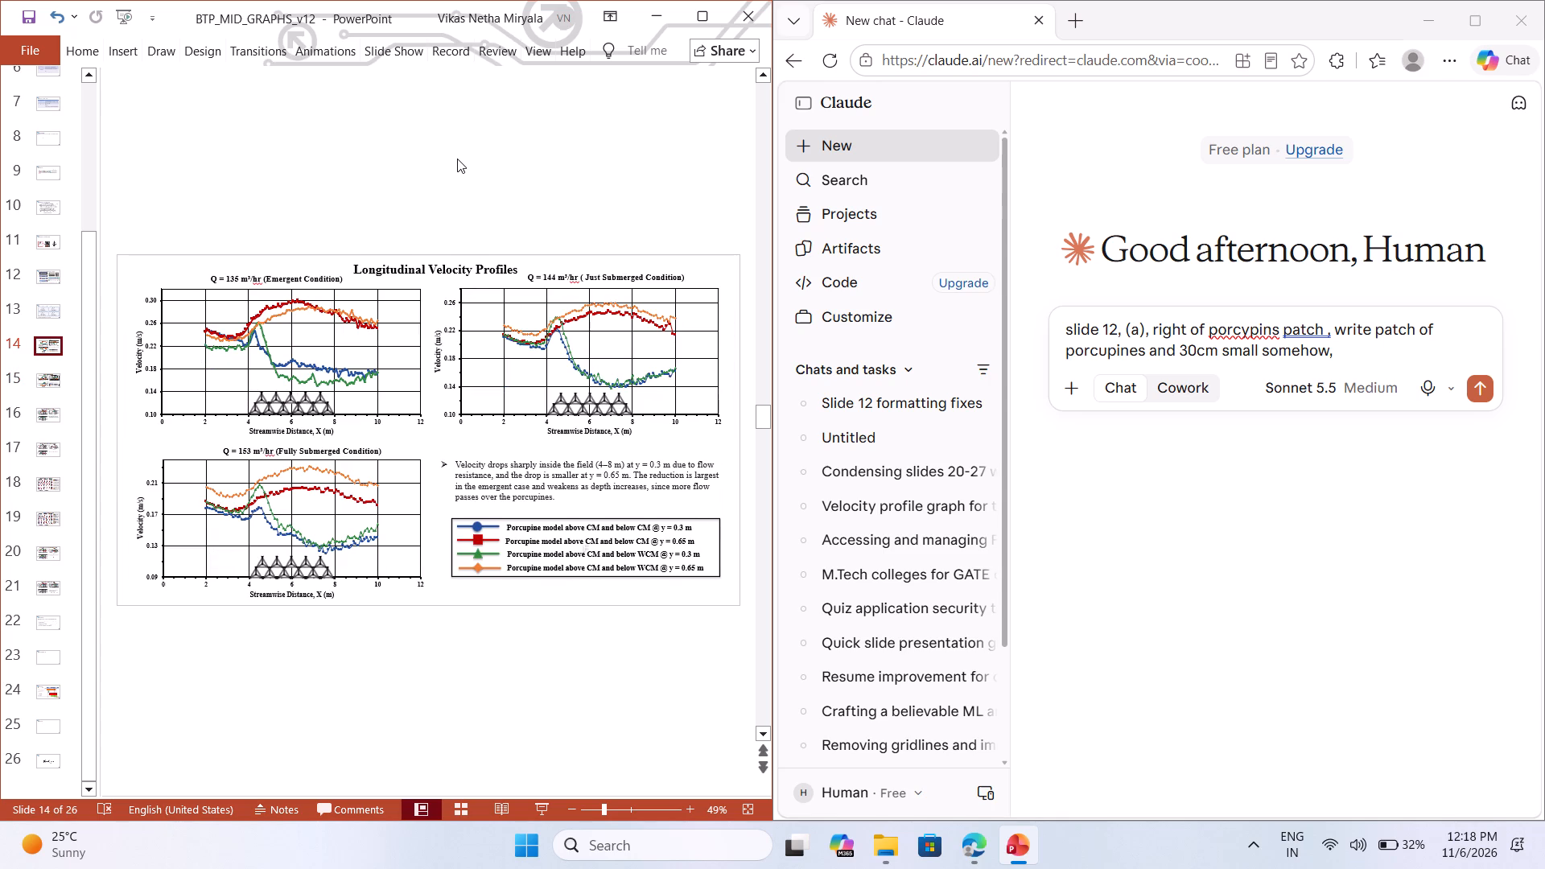
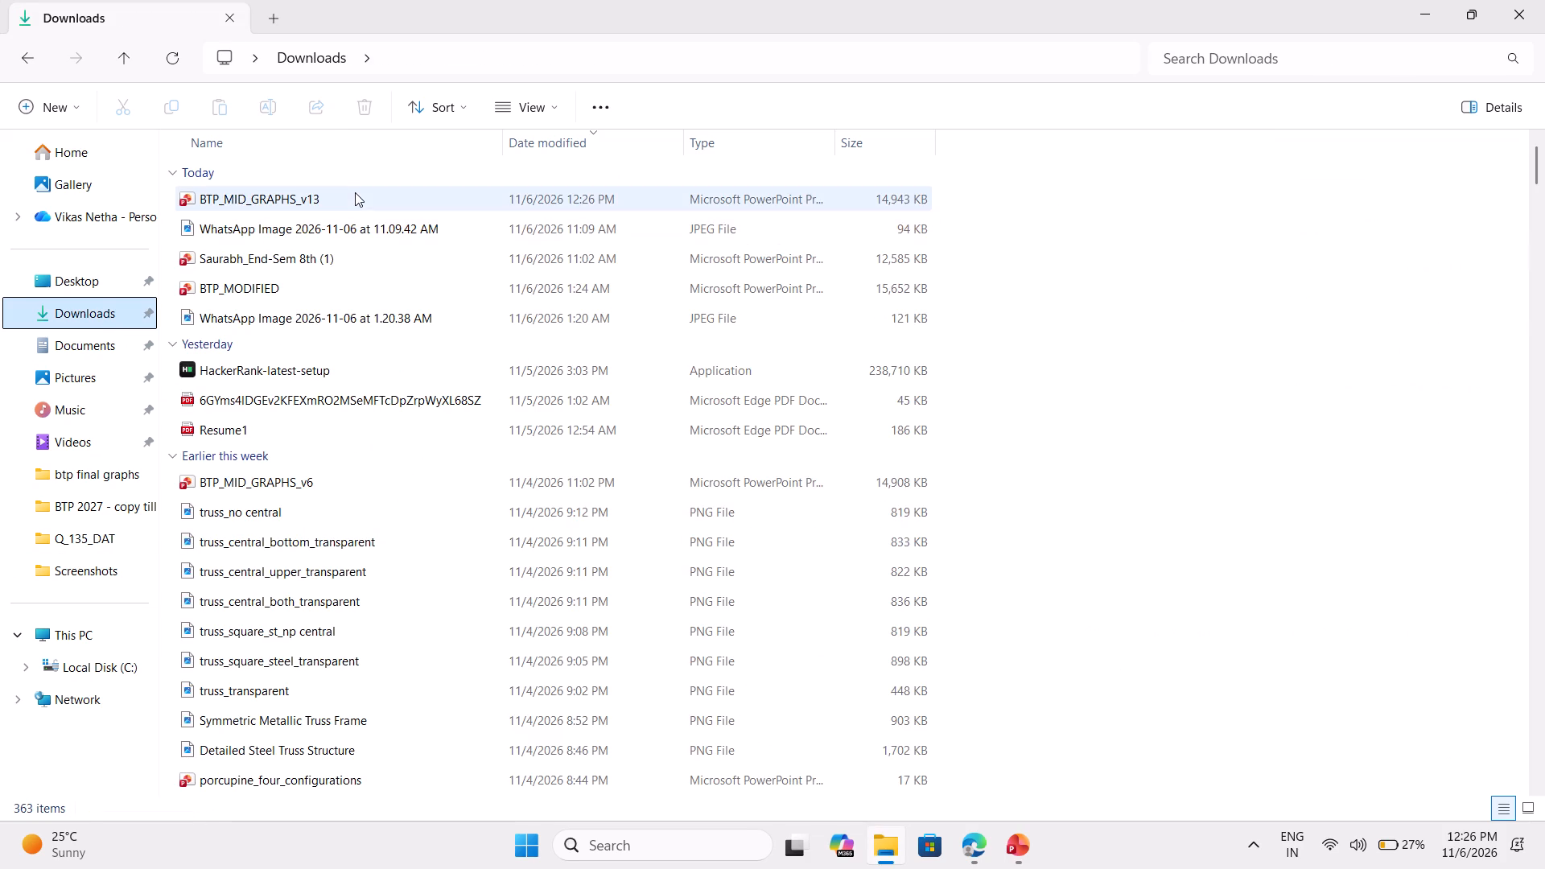
key("ctrl+x")
left_click(89, 517)
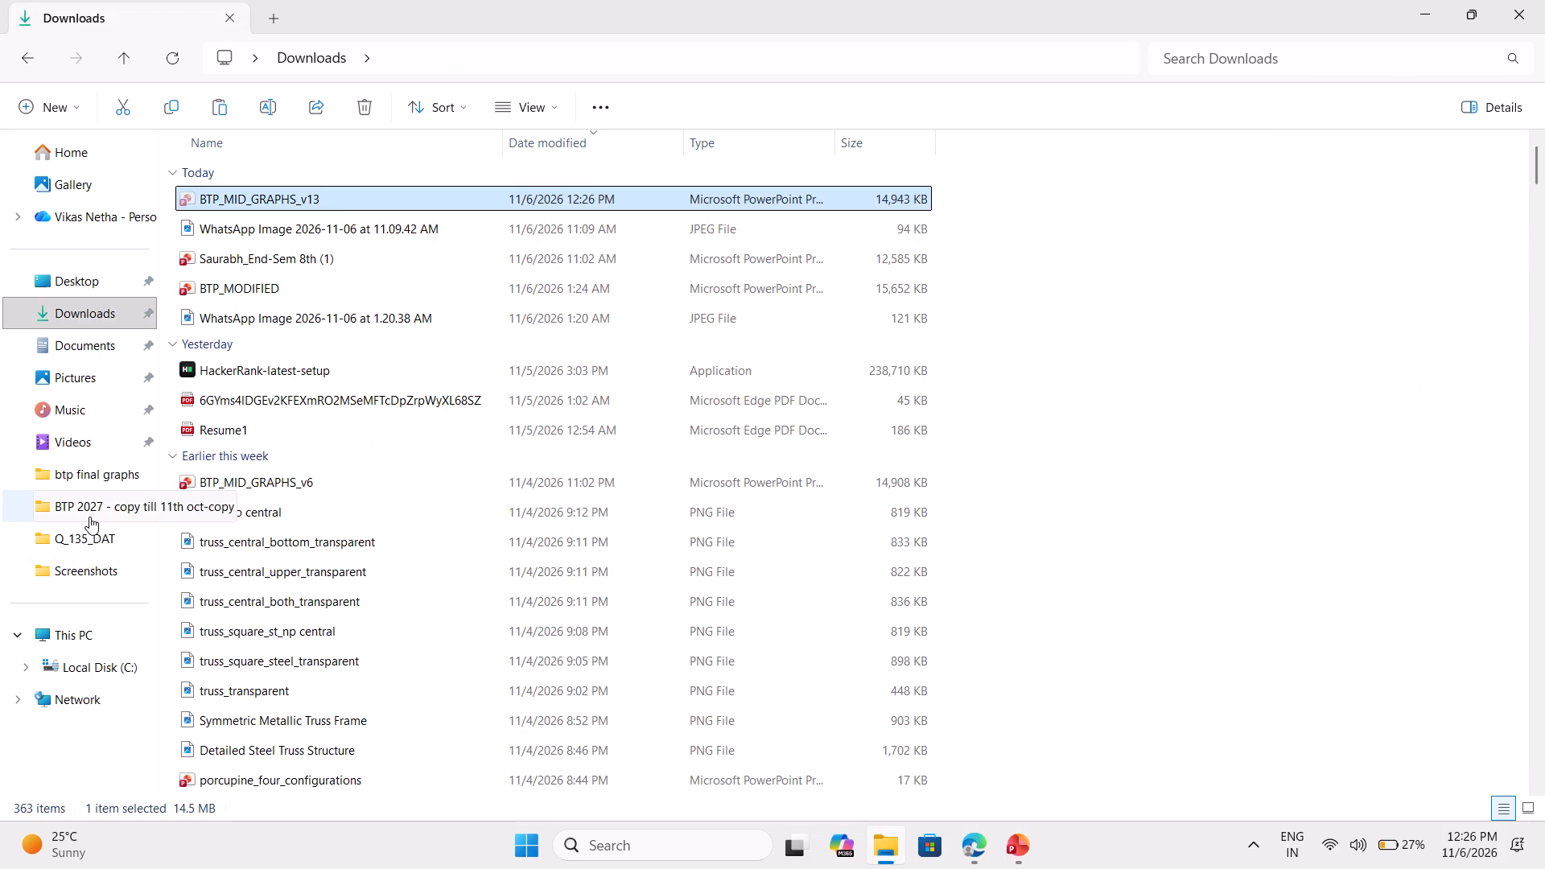
left_click(528, 756)
key("ctrl+v")
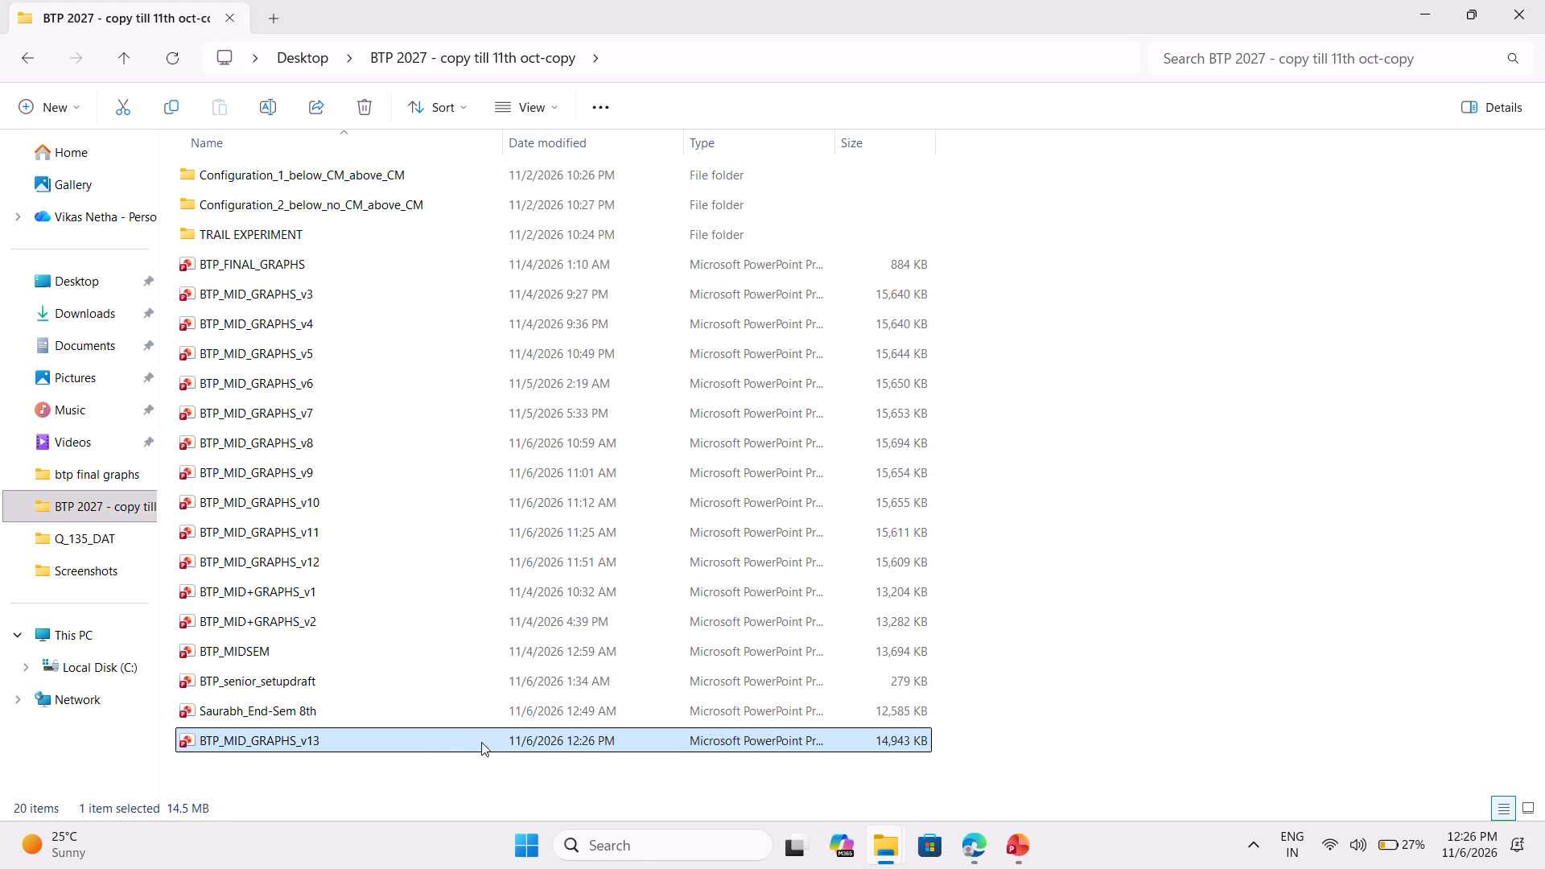
Open BTP_MID_GRAPHS_v13 from the BTP 2027 - copy till 11th oct-copy folder in PowerPoint.
double_click(427, 740)
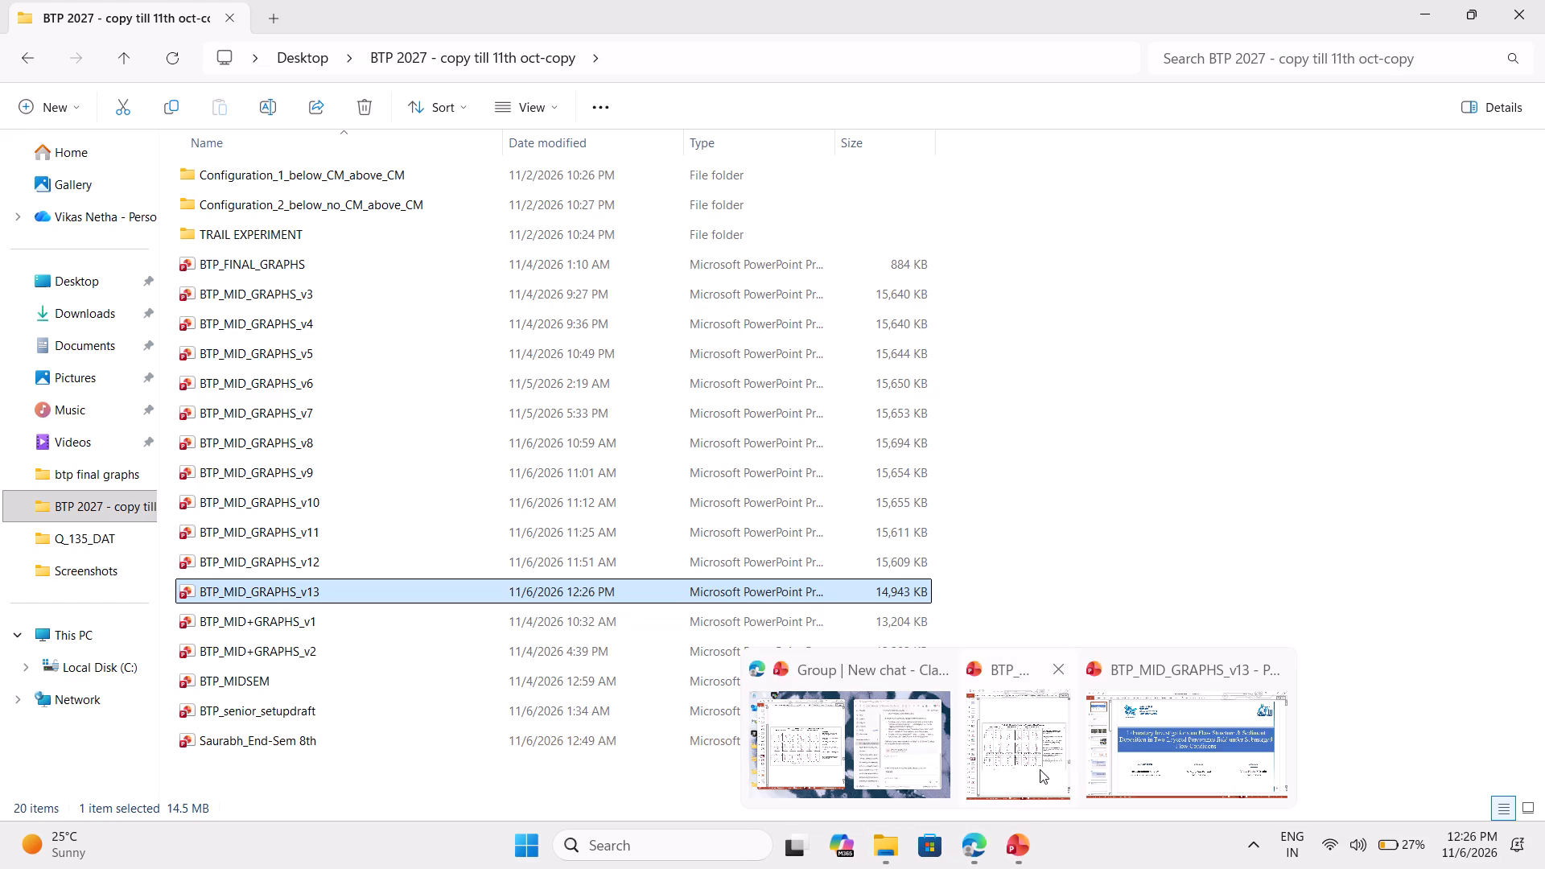
left_click(1146, 731)
Review the updated deck from the start through slide 12, checking the porcupine patch label in diagram (a).
key("Down")
key("Down")
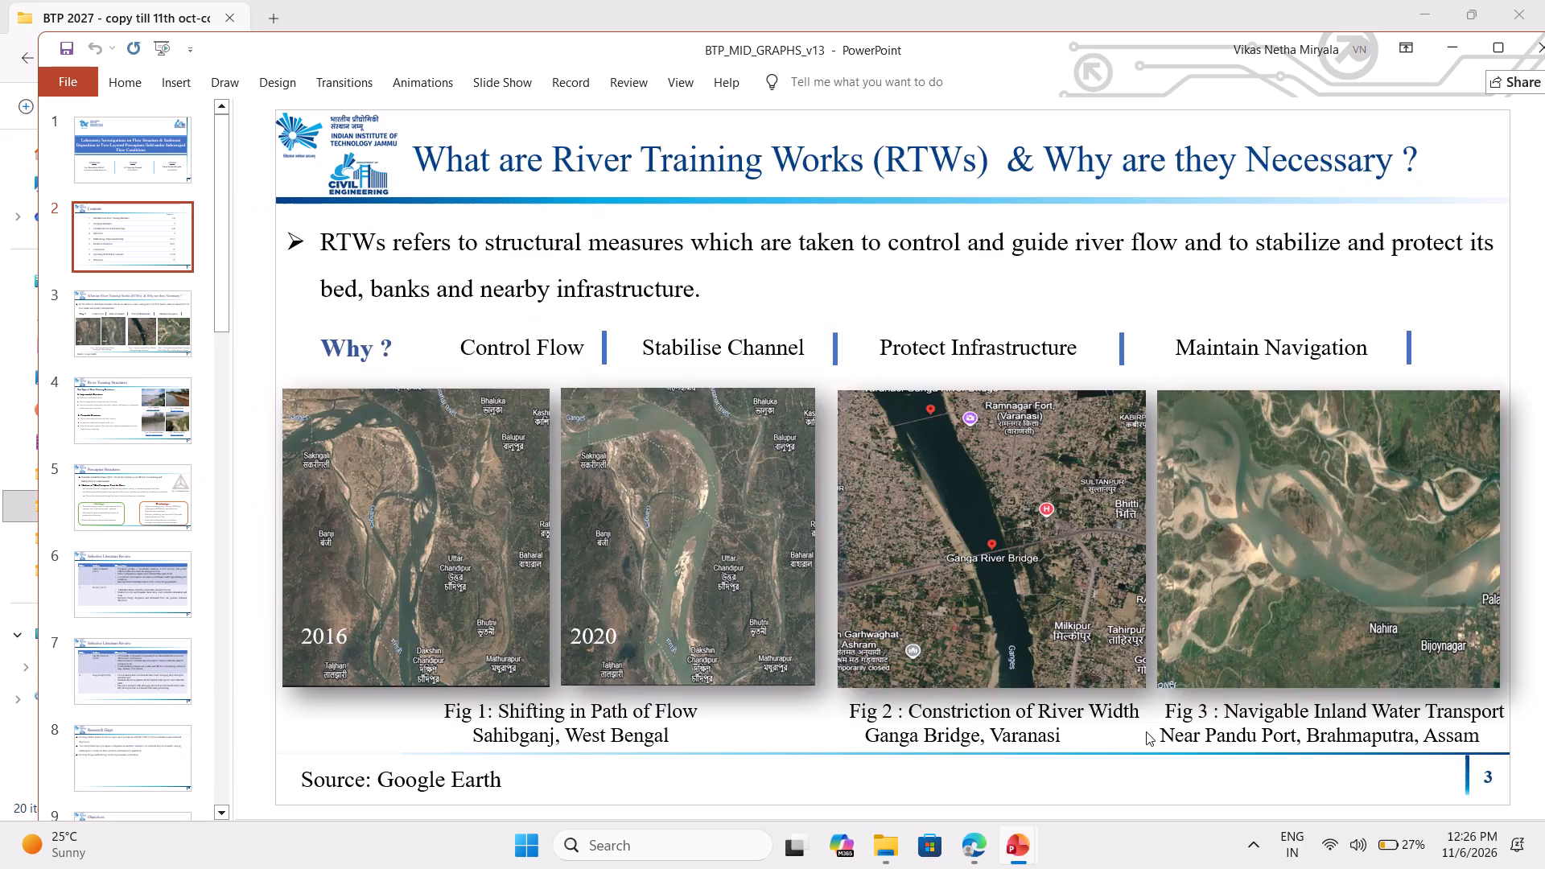
key("Down")
key("Down")
key("Down")
key("Down")
key("Down")
key("Down")
key("Down")
key("Down")
key("Down")
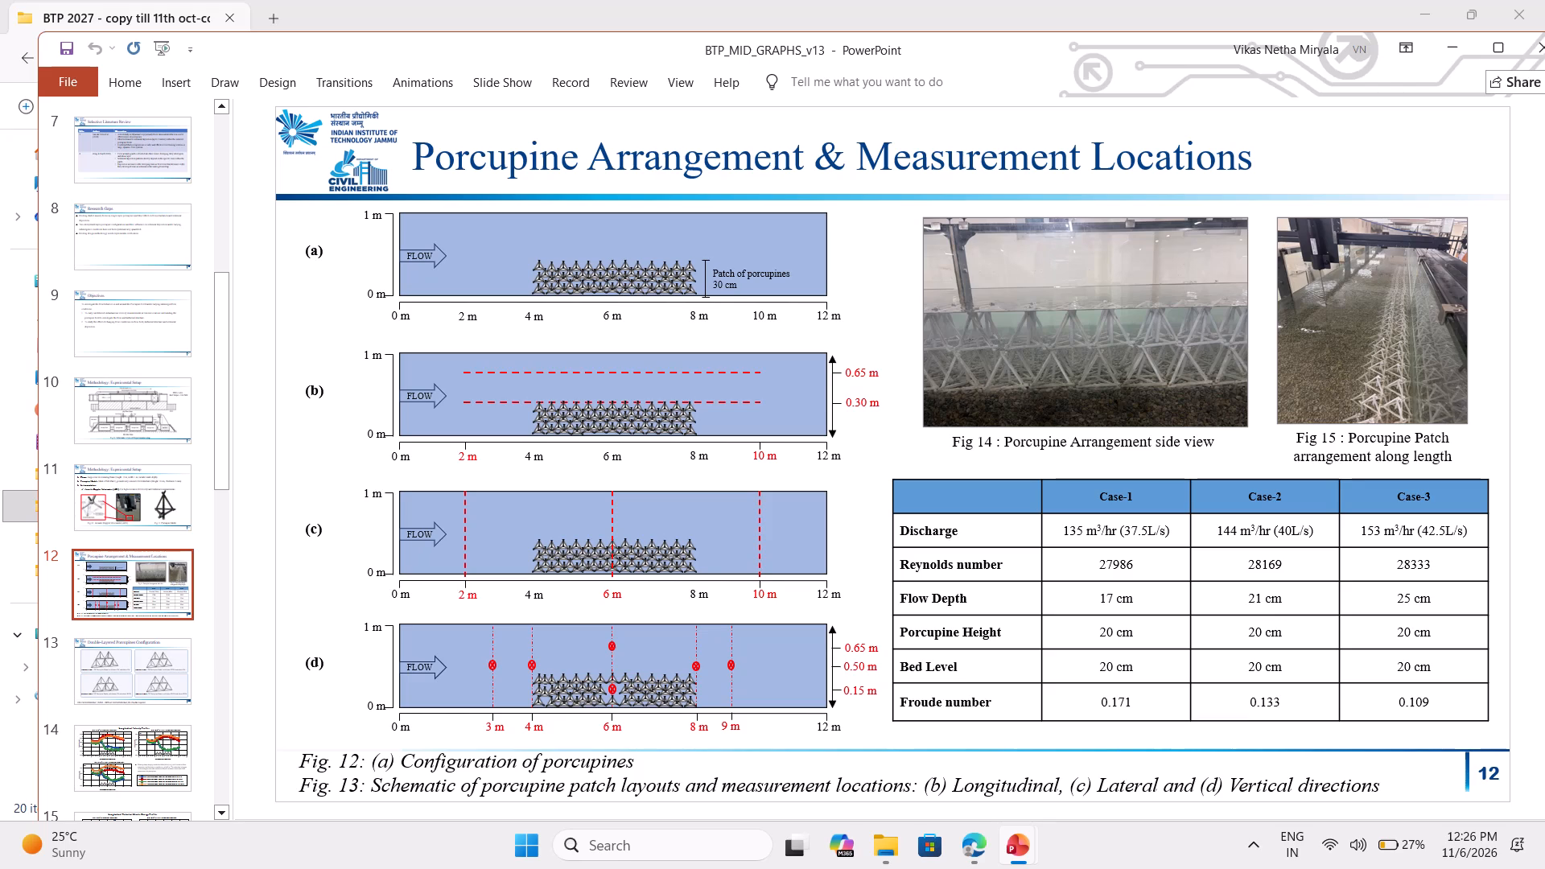
Add the unit mm to the D50 = 3.43 text on slide 10's experimental setup schematic.
key("Up")
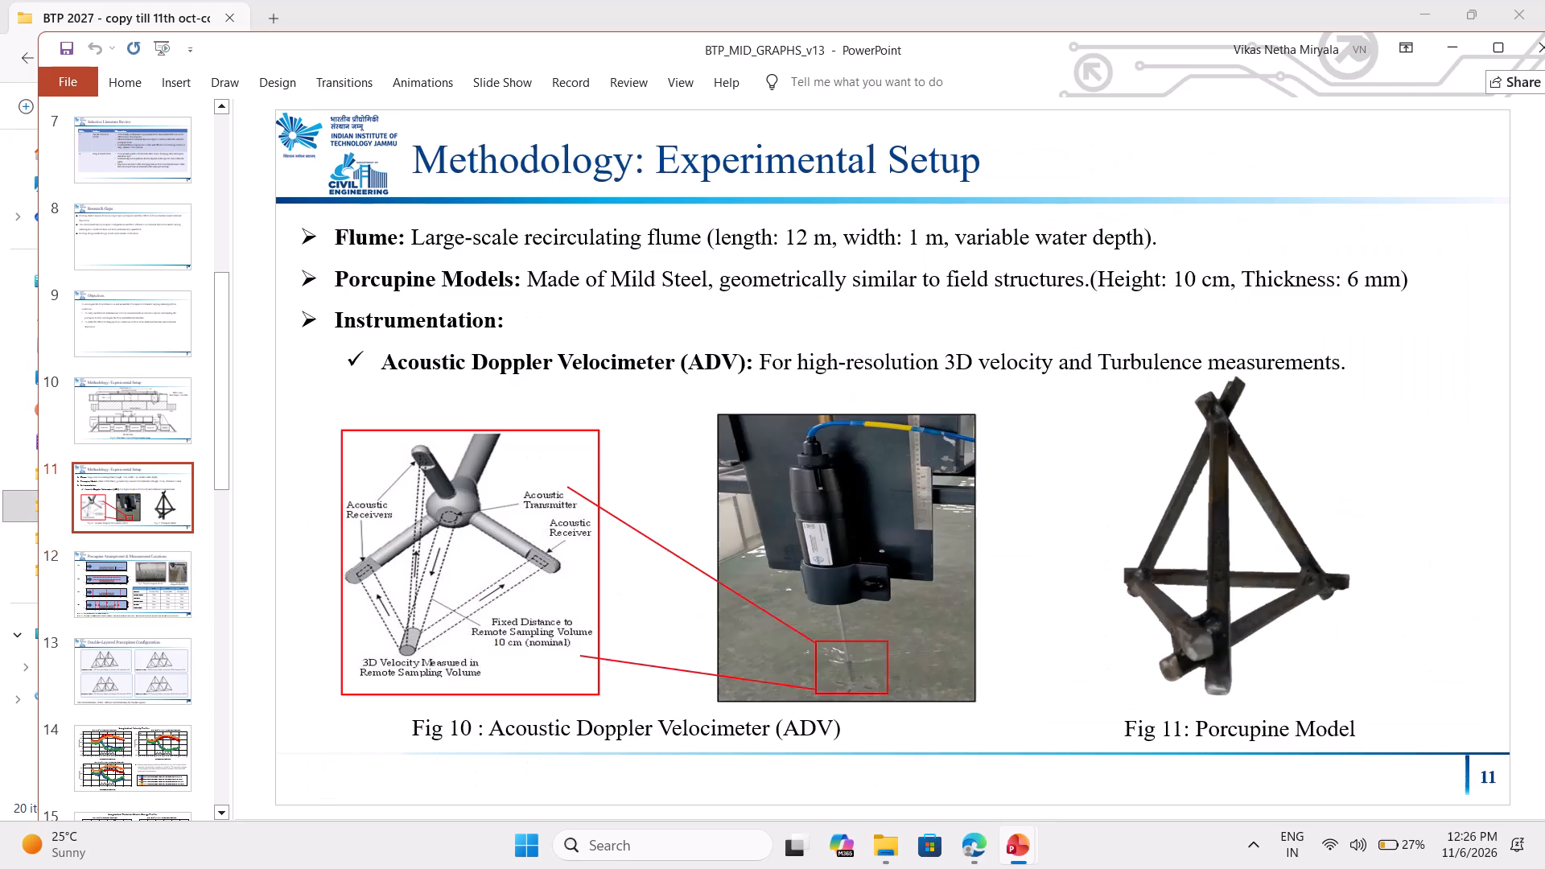
key("Up")
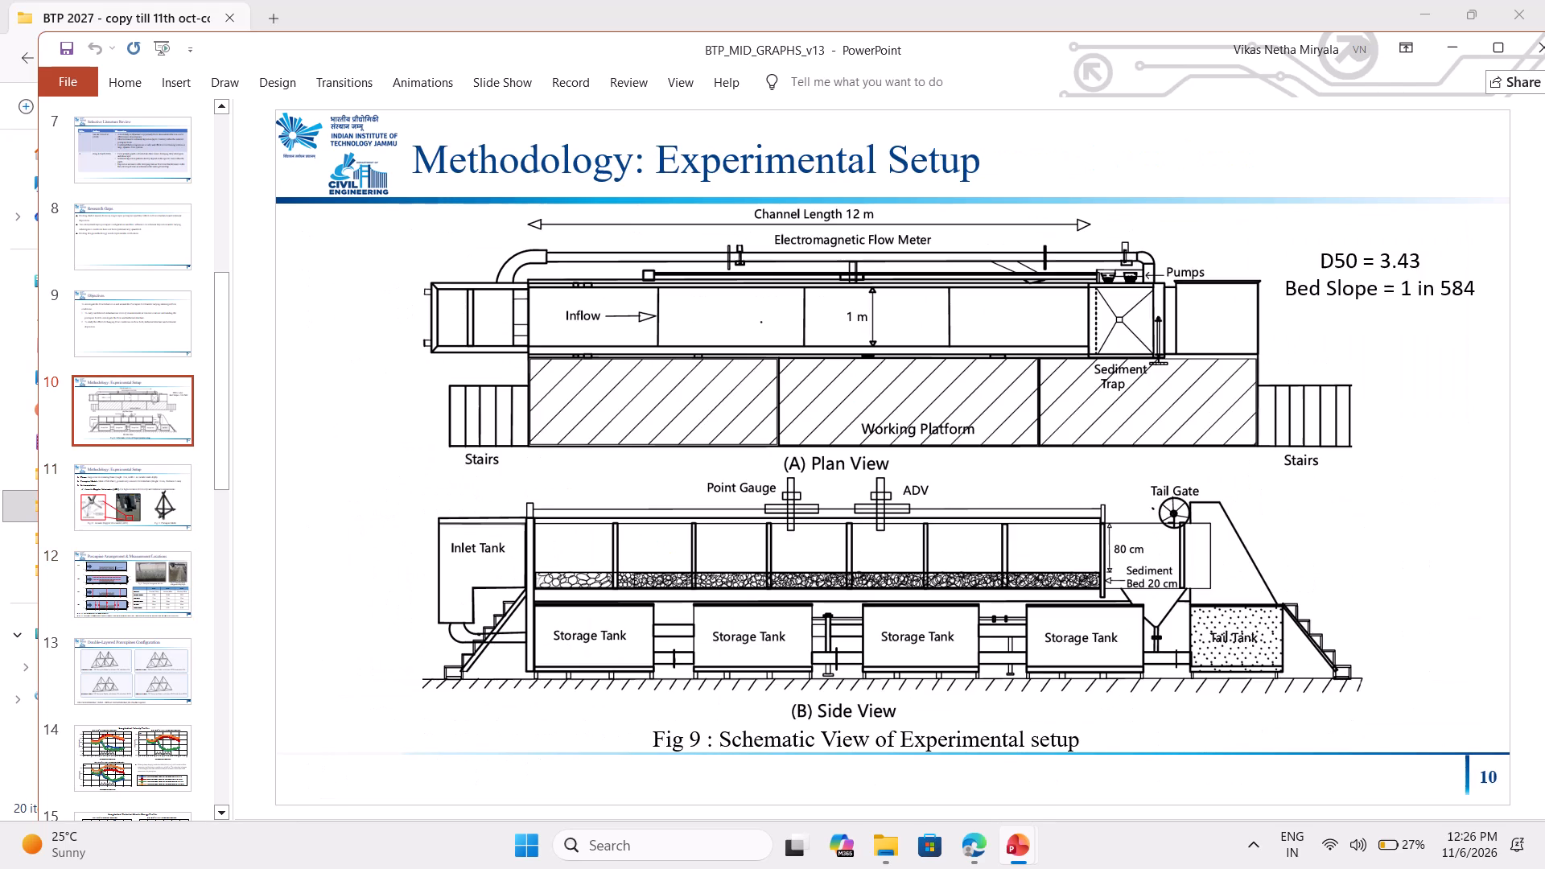
left_click(1418, 257)
key("space")
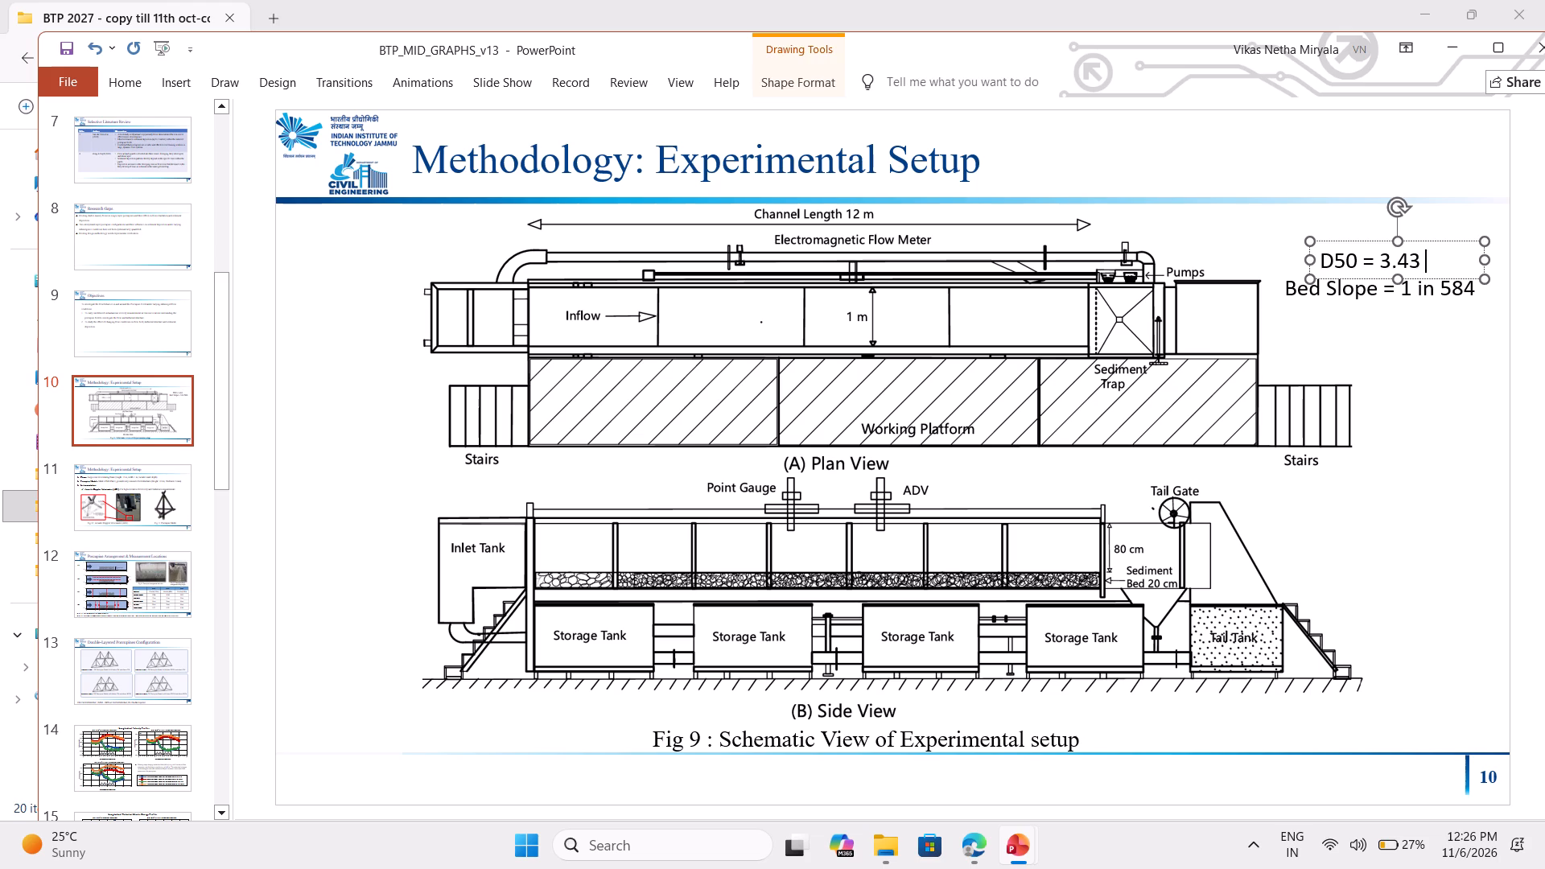
type("mm")
Shift the D50 text box on slide 10 to line up with the left edge of the Bed Slope text.
left_click_drag(1309, 260, 1277, 259)
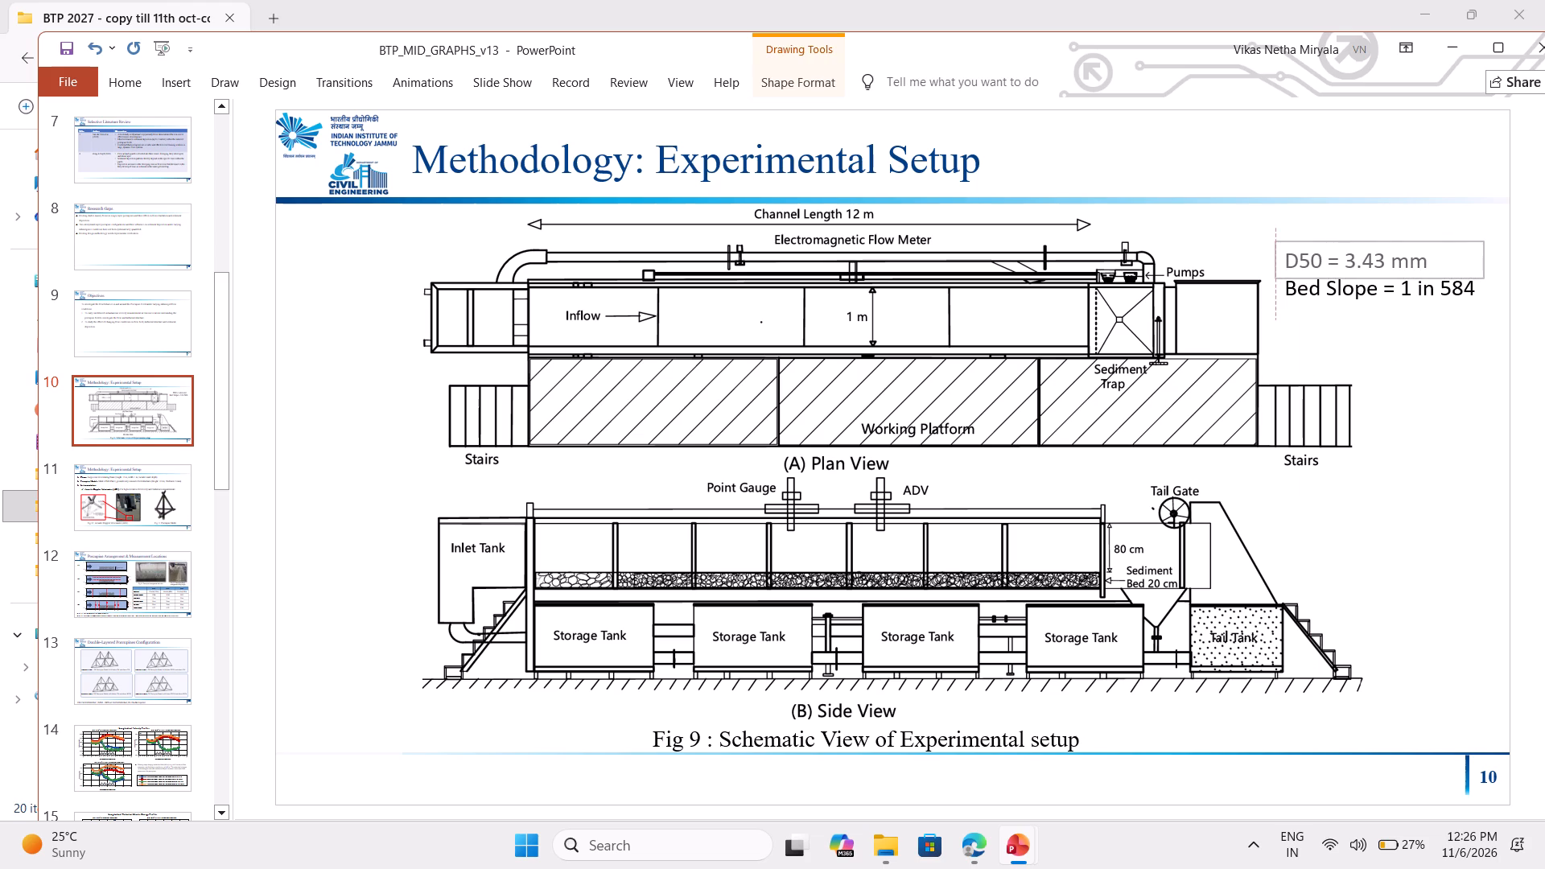
left_click_drag(1277, 259, 1276, 258)
left_click(1456, 502)
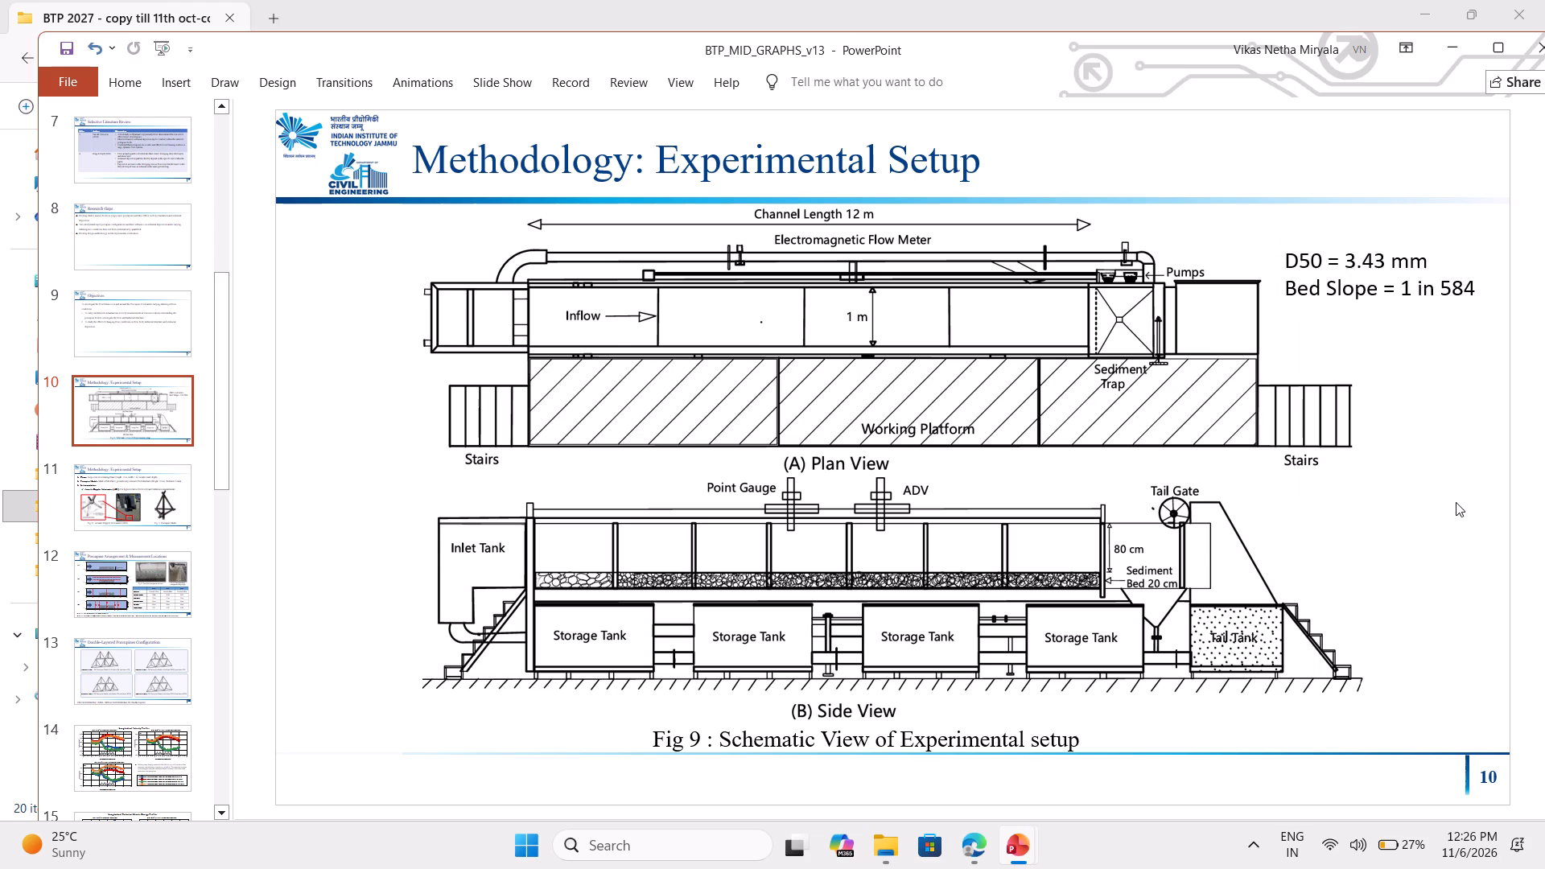
Check slides 12 to 15, comparing the (a), (b), (c) captions on the longitudinal velocity and TKE graphs.
key("Down")
key("Down")
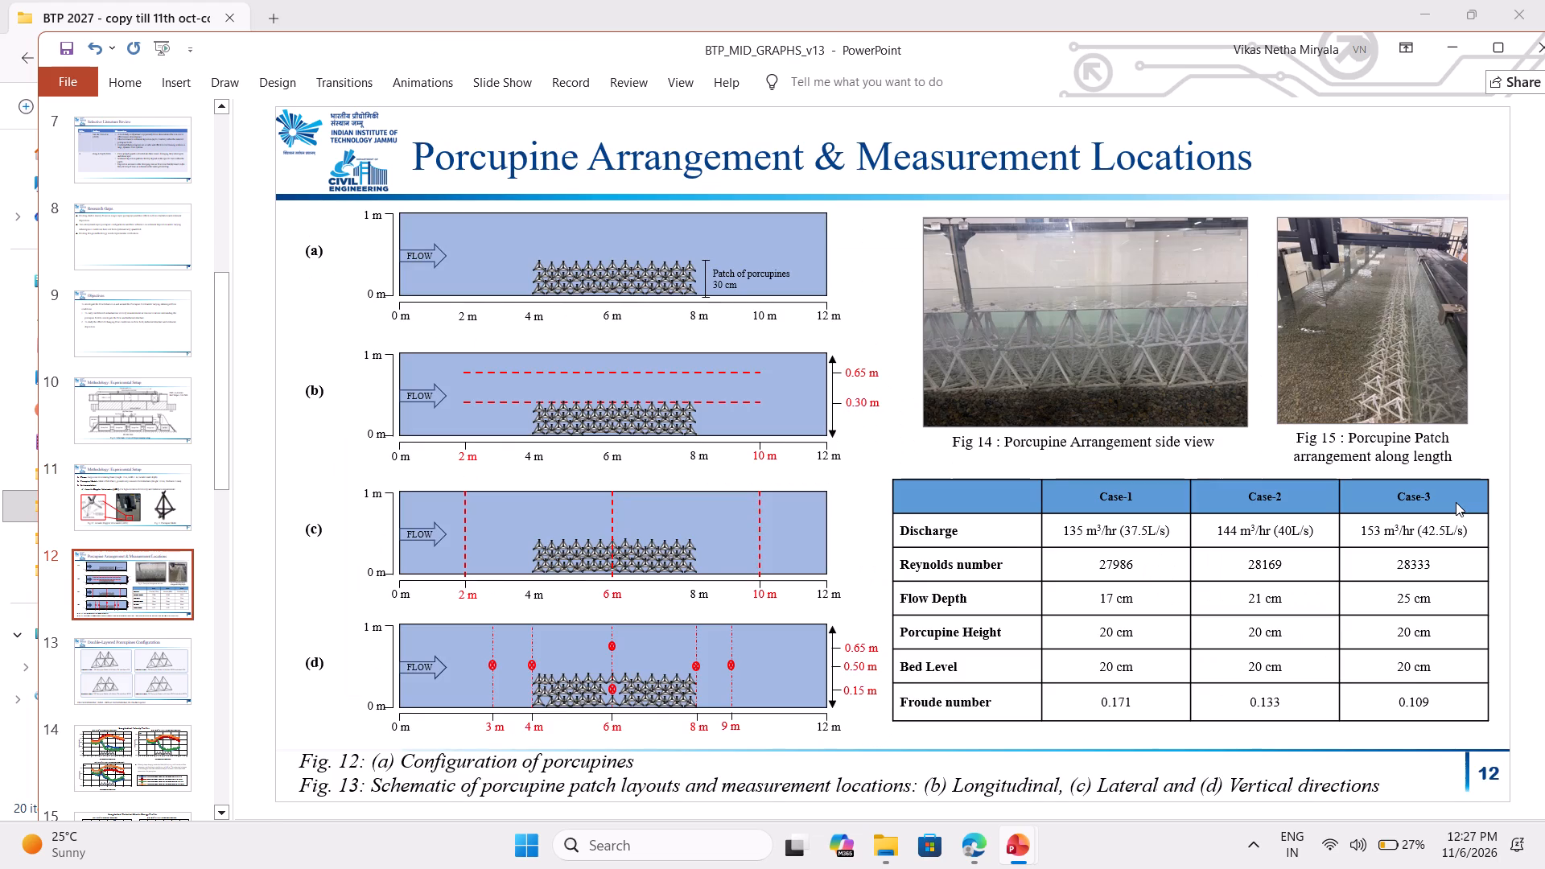
key("Down")
key("Down")
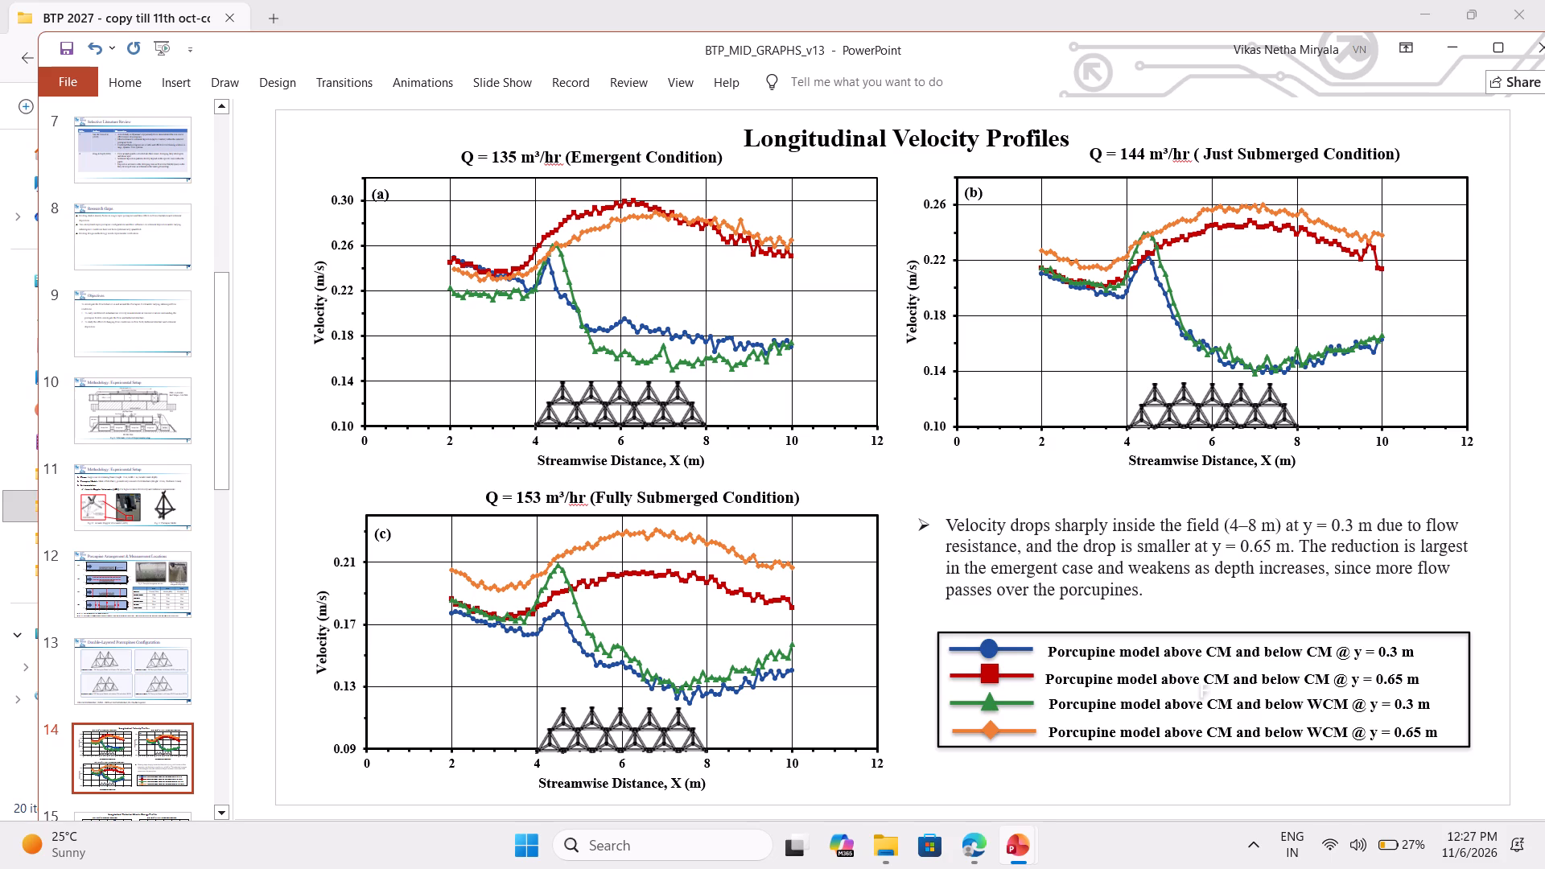
key("Down")
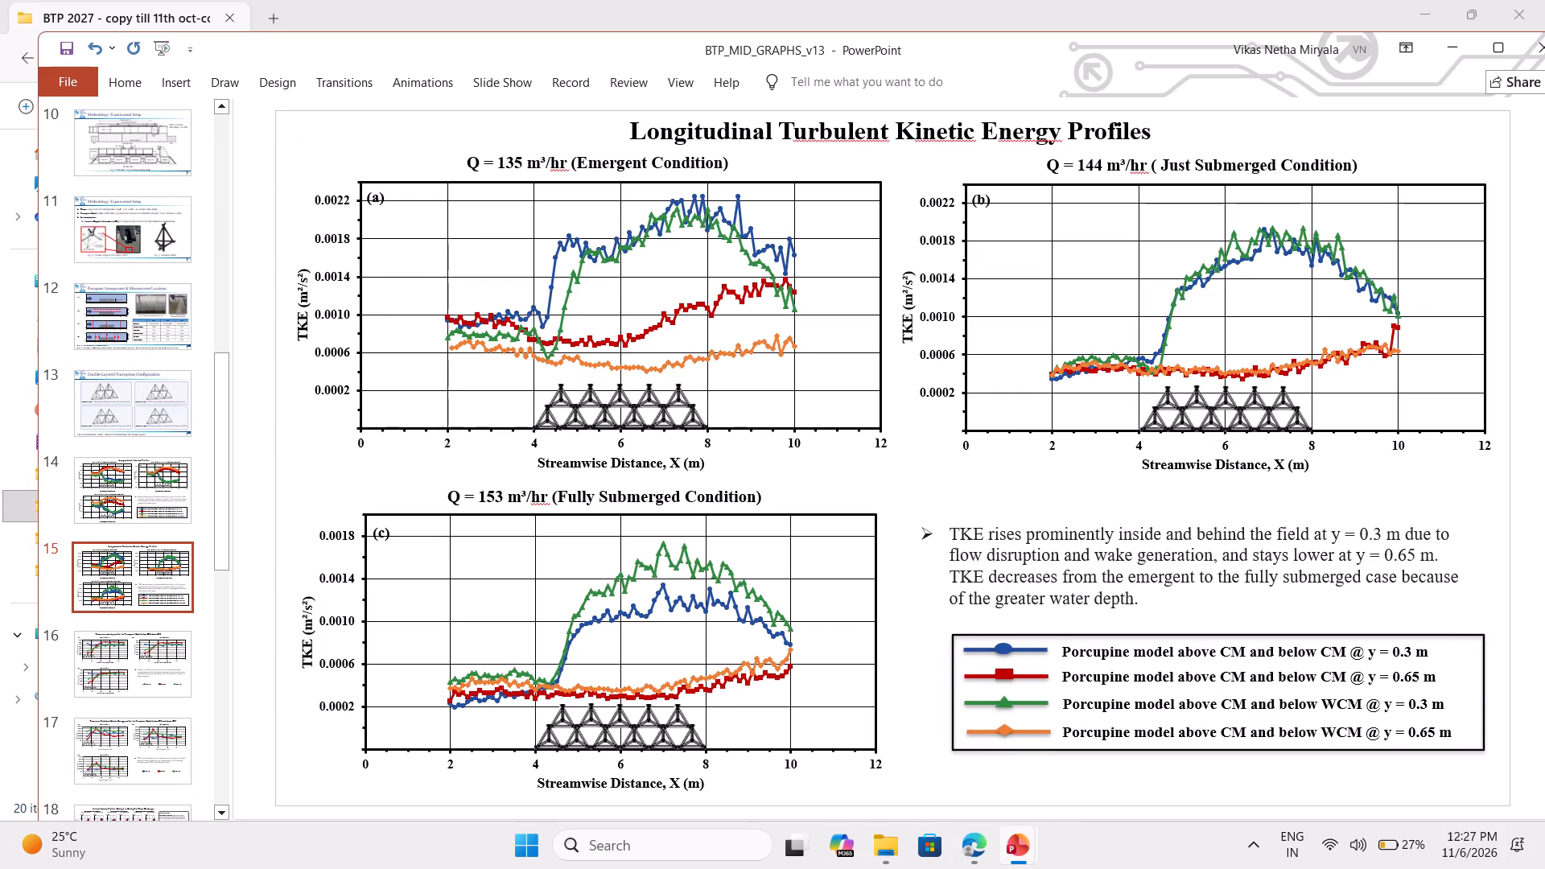
key("Up")
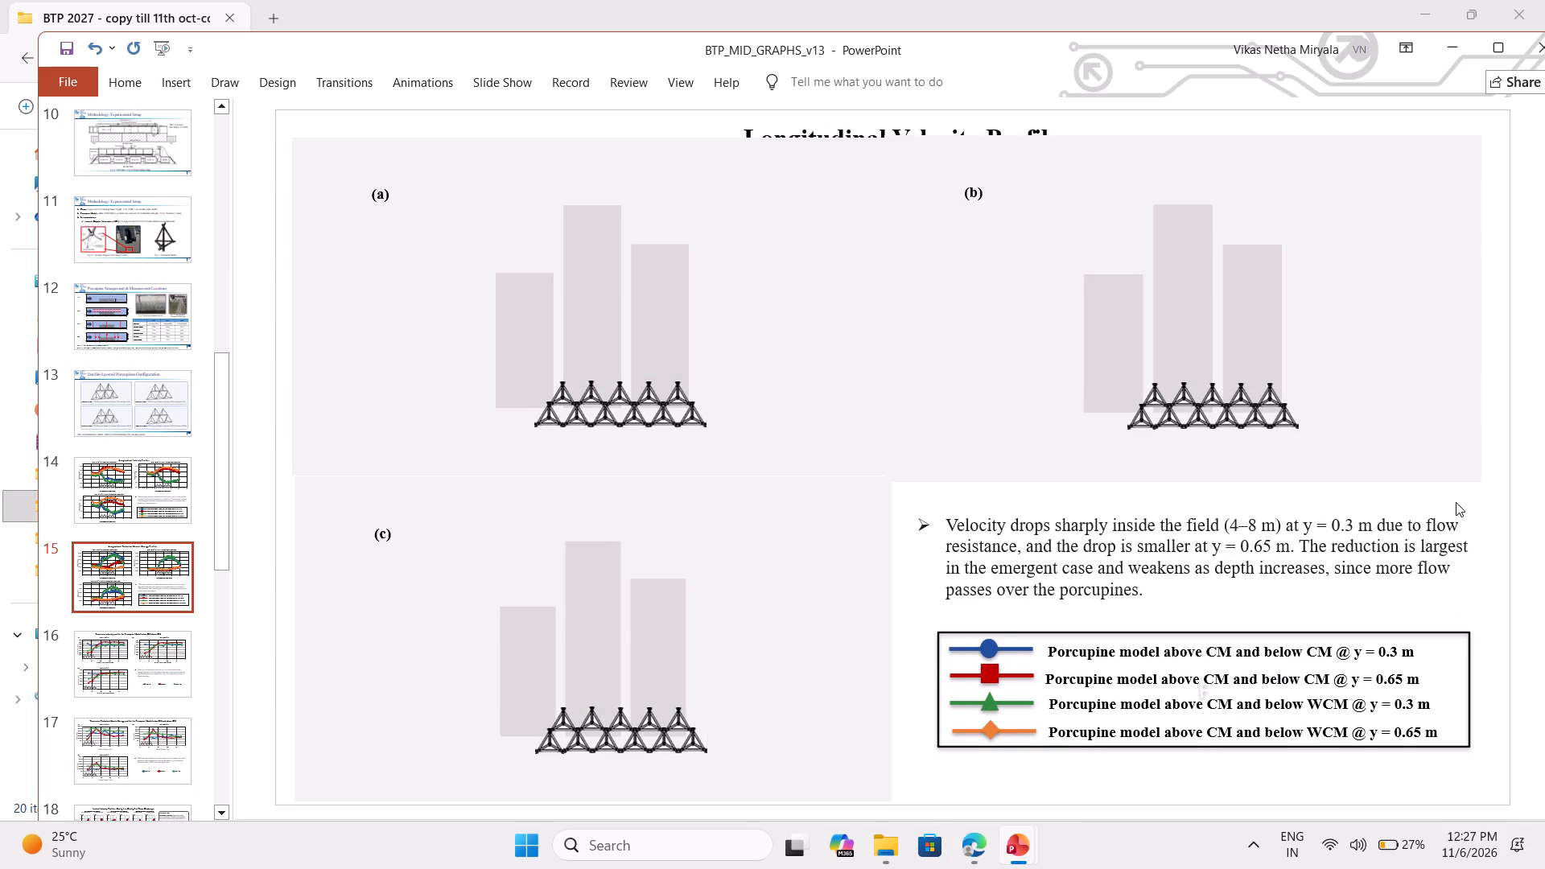
key("Down")
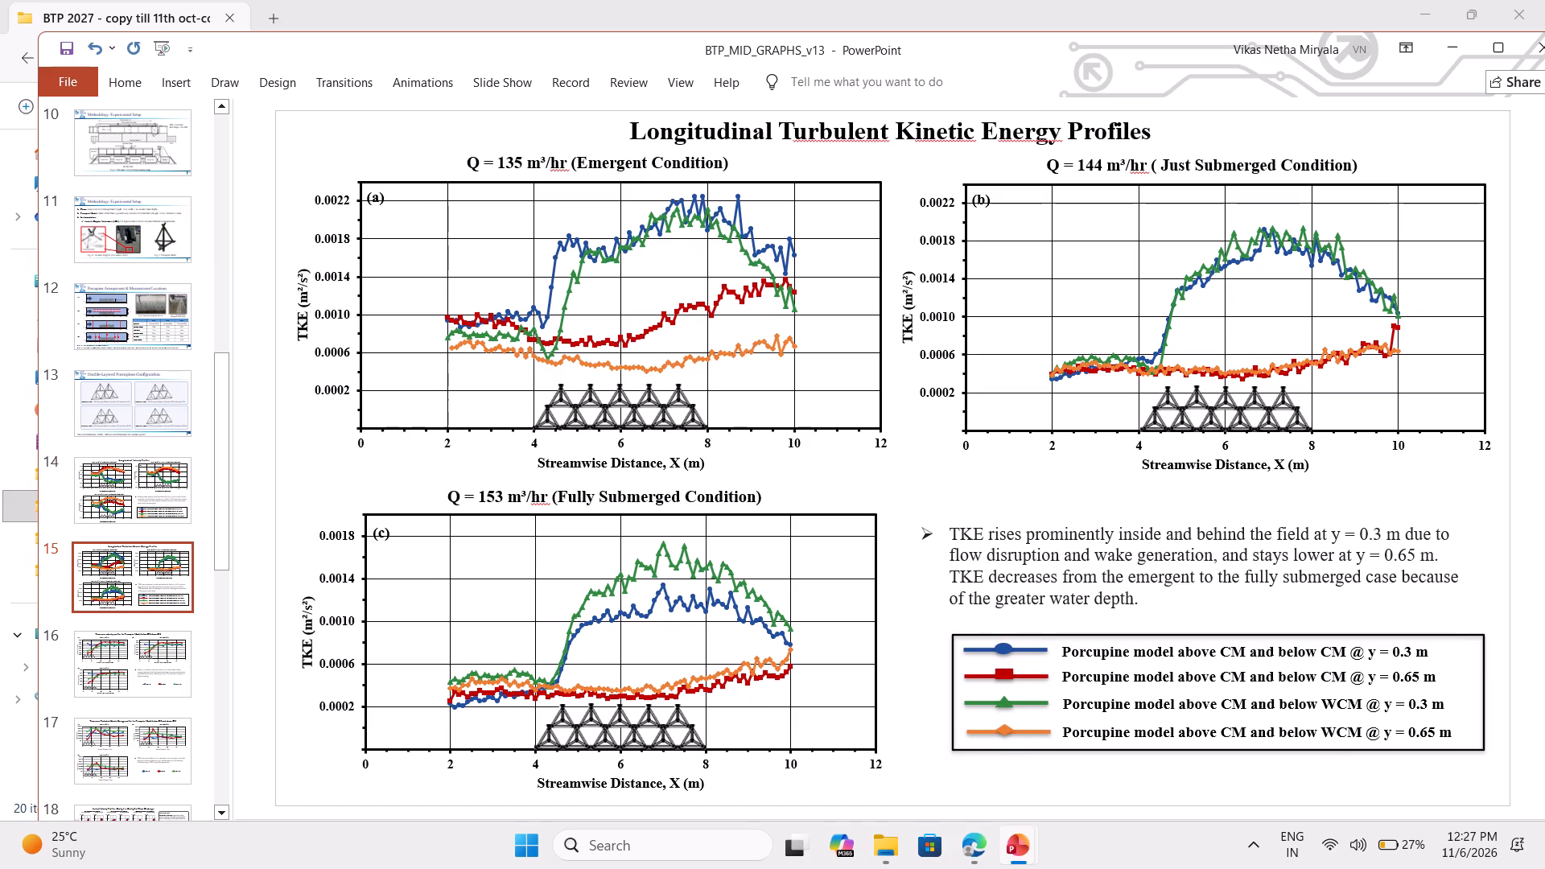
Nudge caption (a) slightly upward in the Q = 135 m³/hr TKE graph on slide 15.
left_click(374, 193)
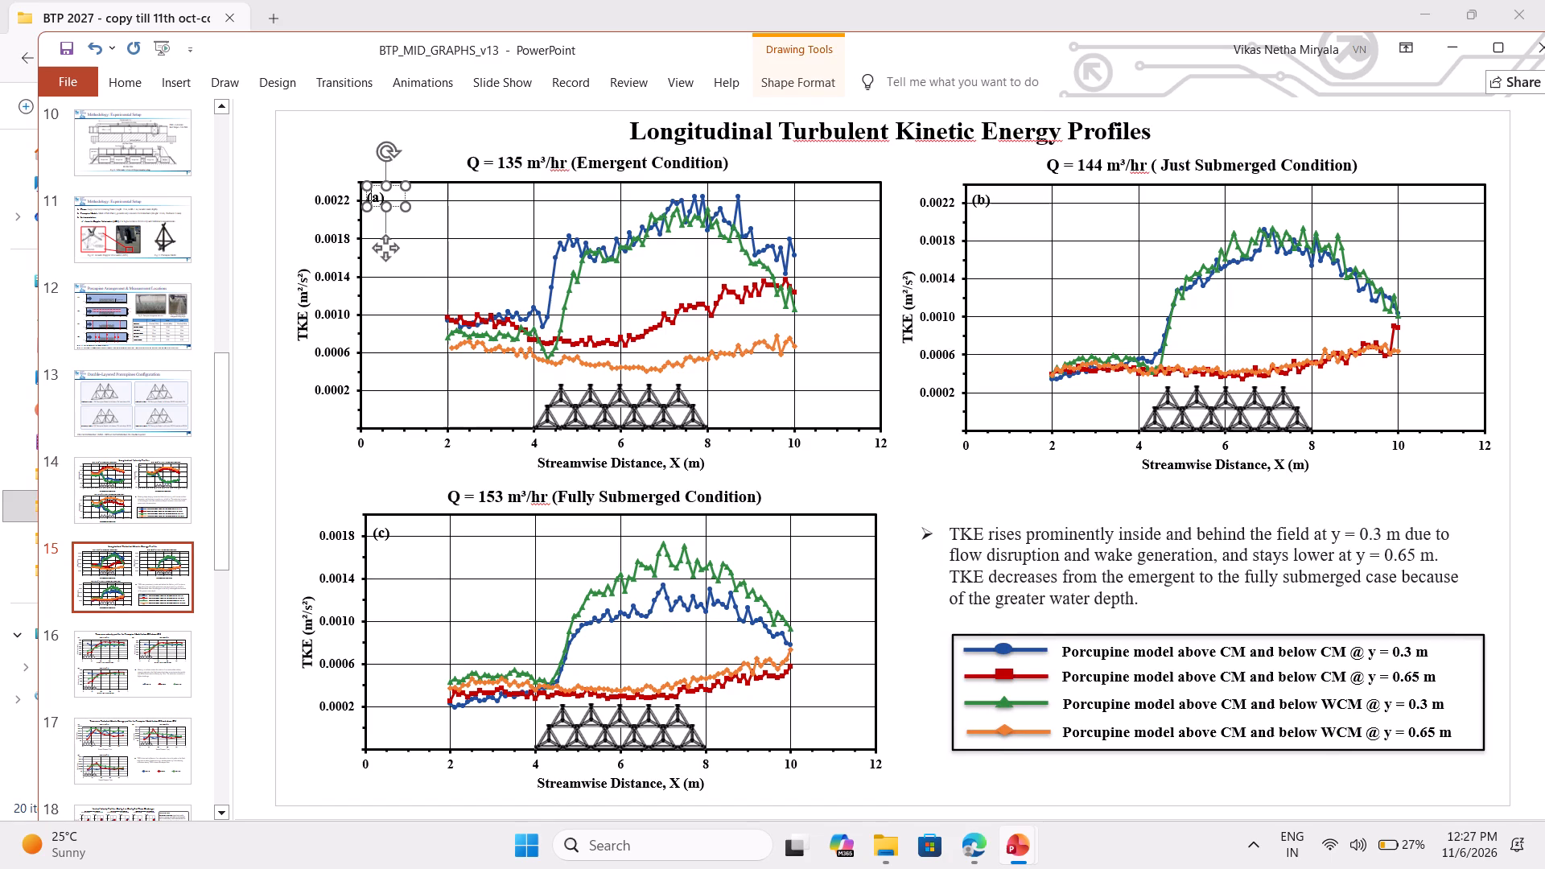
key("Up")
key("Up")
key("Up")
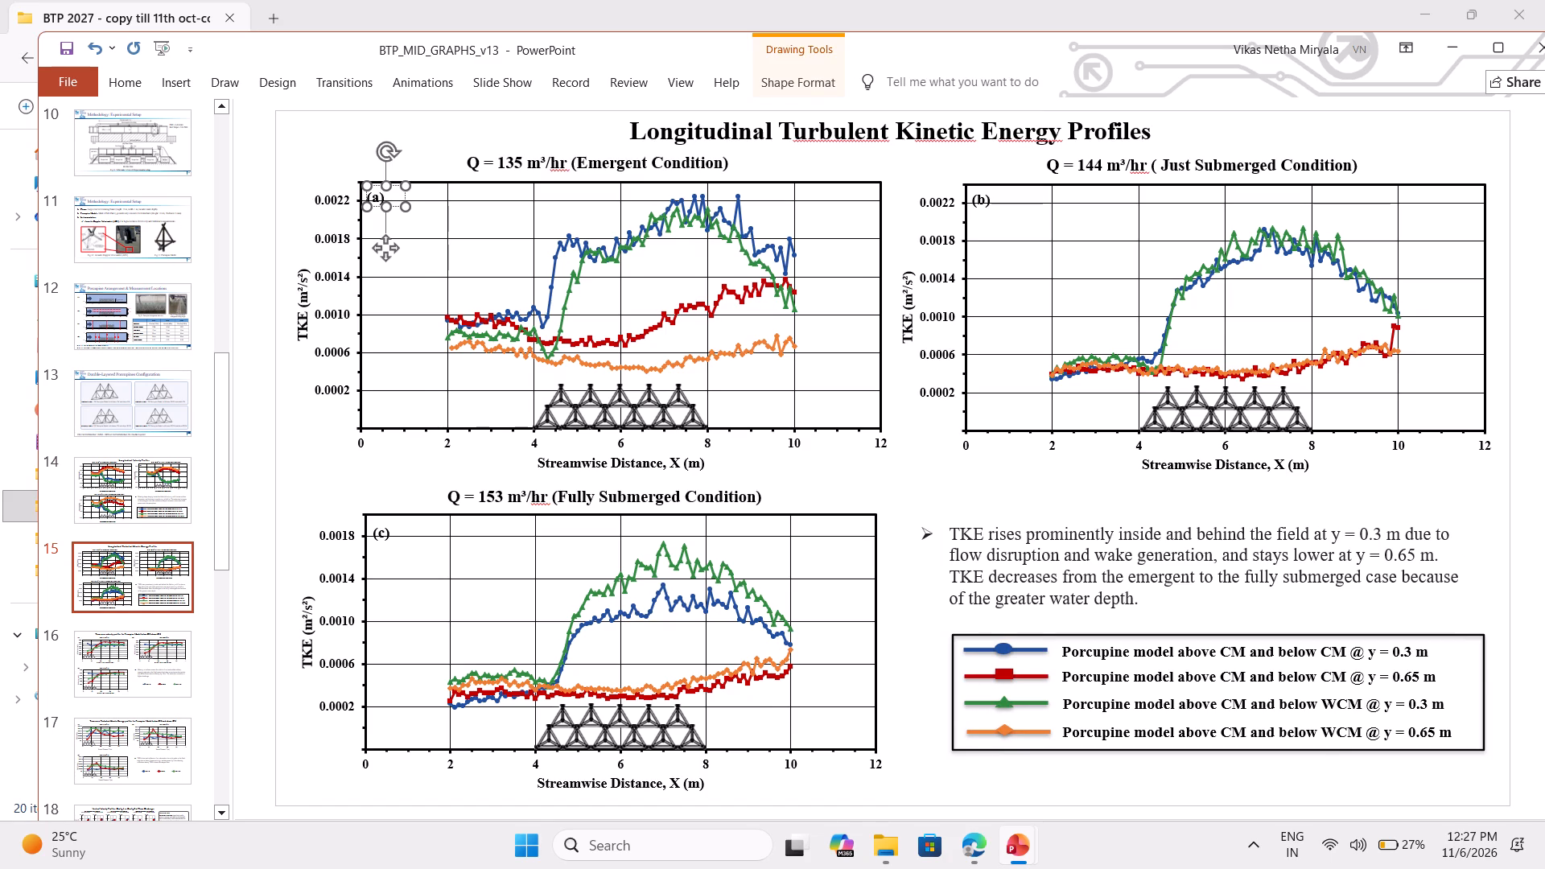
left_click(382, 246)
key("Up")
key("Up")
key("Up")
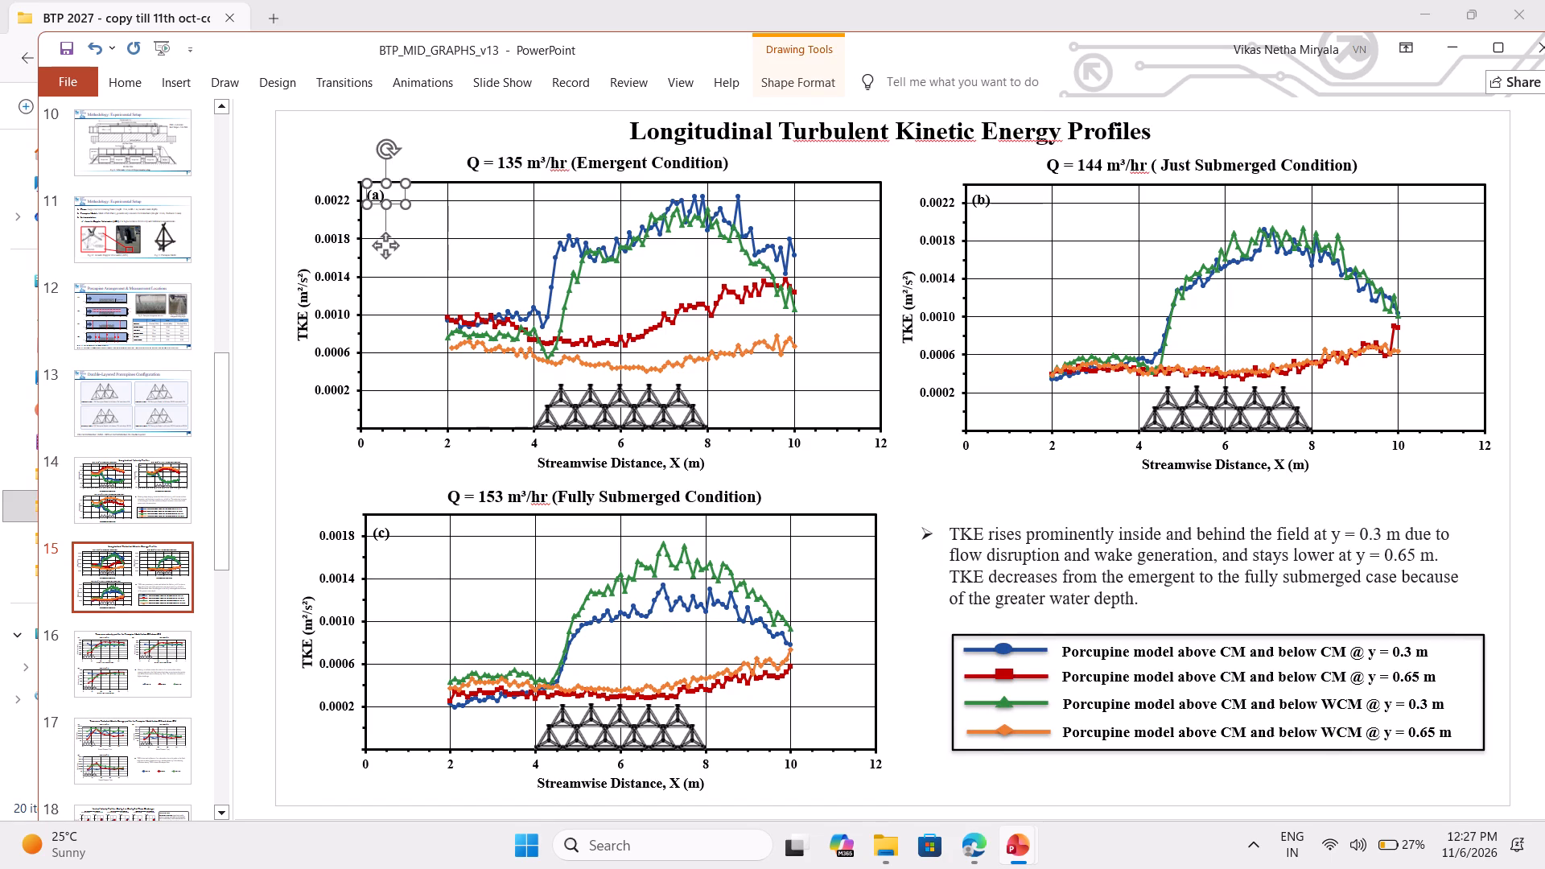
key("Up")
key("Up")
key("Up")
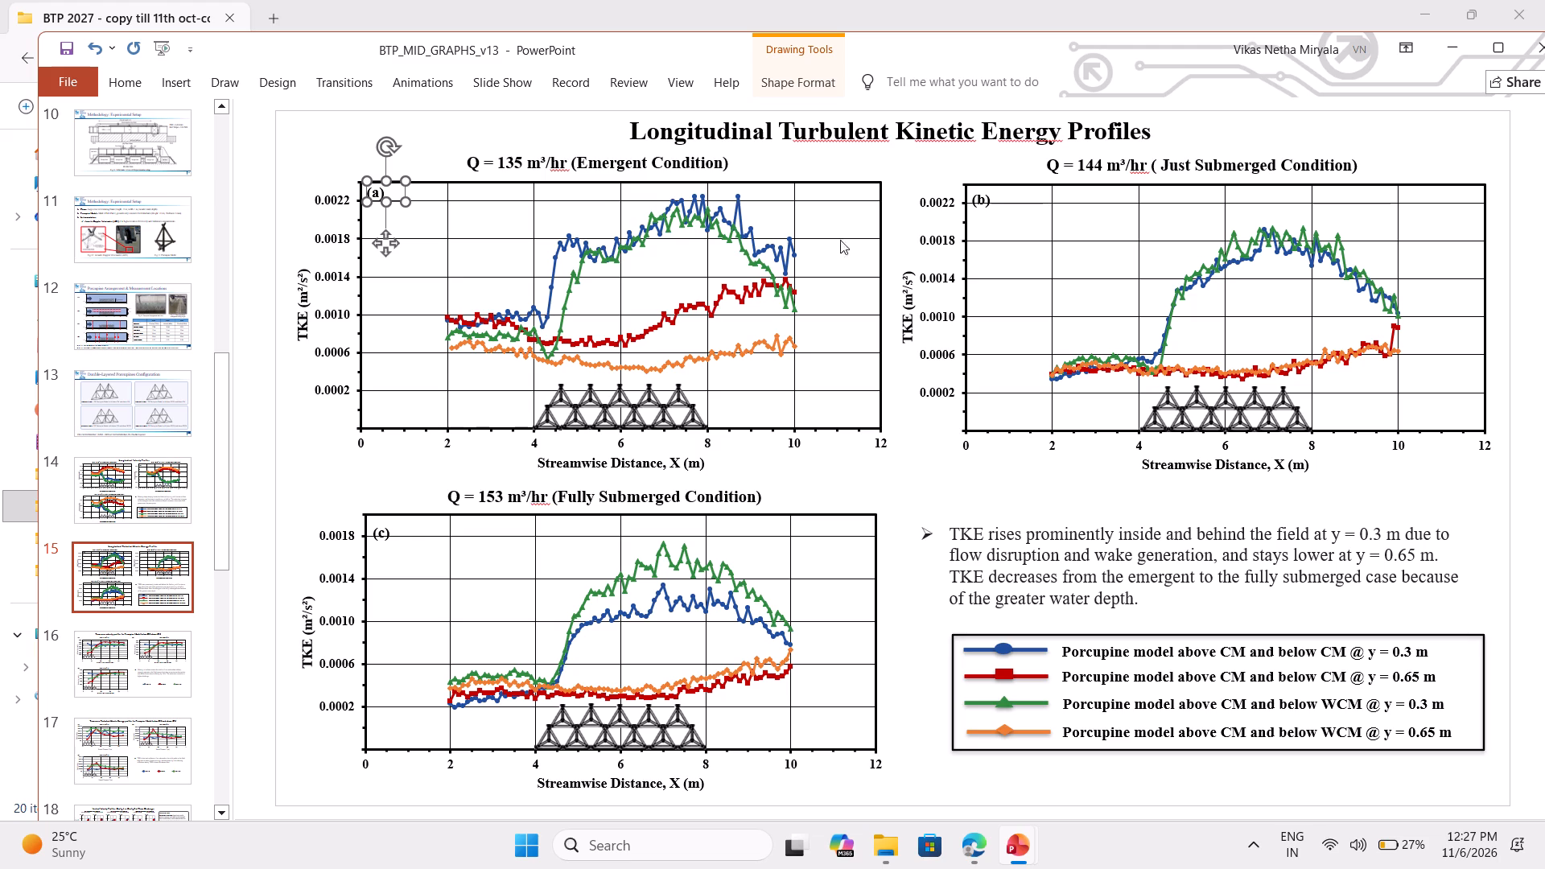
Nudge caption (b) slightly upward in the Q = 144 m³/hr TKE graph on slide 15.
left_click(983, 200)
key("Up")
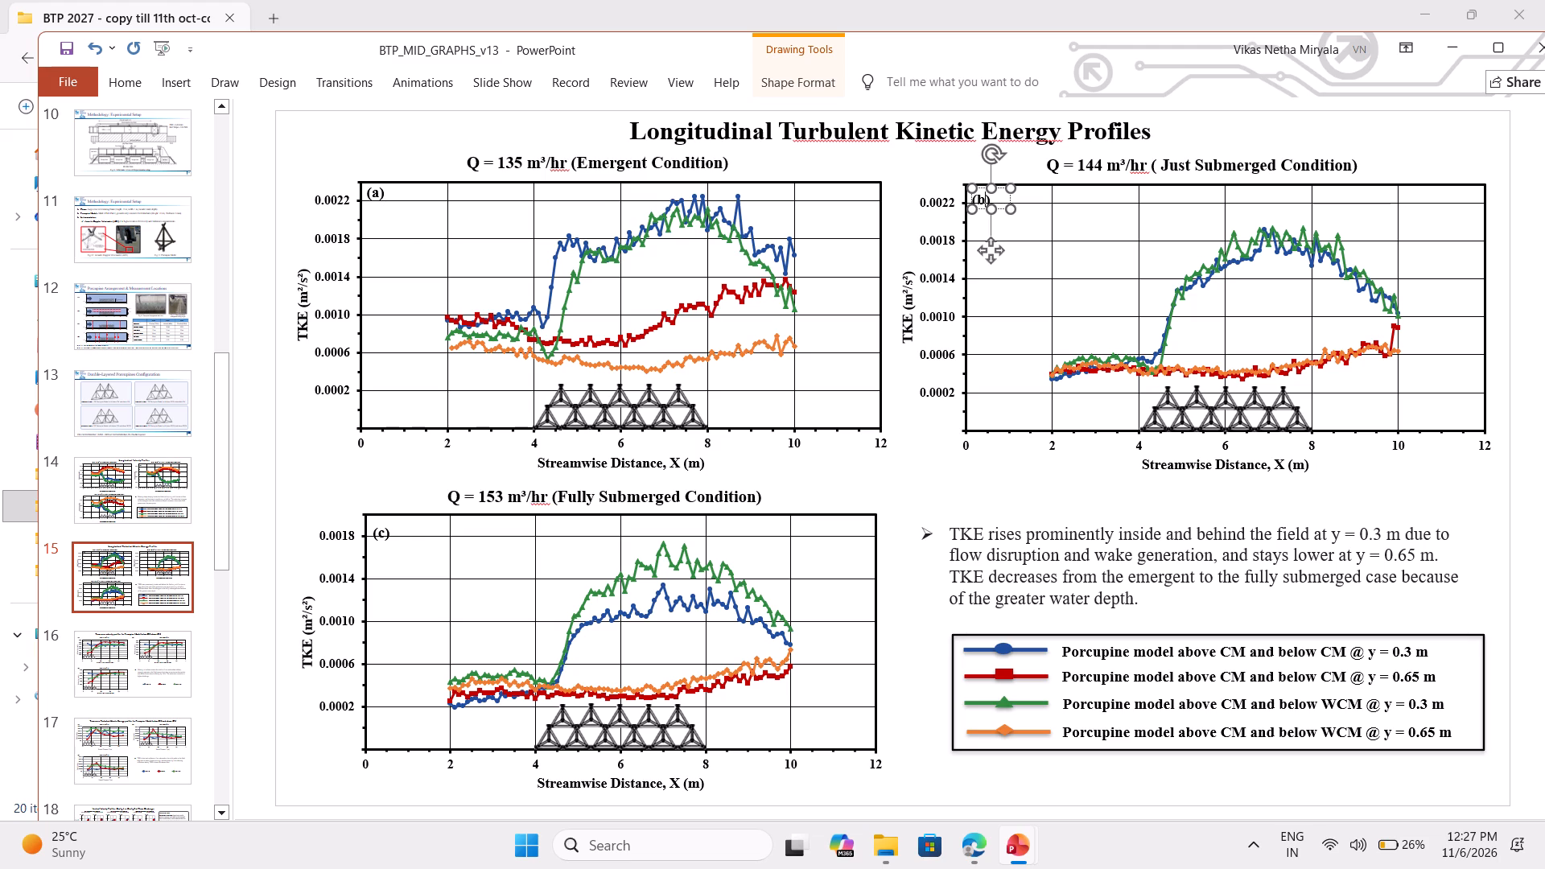
key("Up")
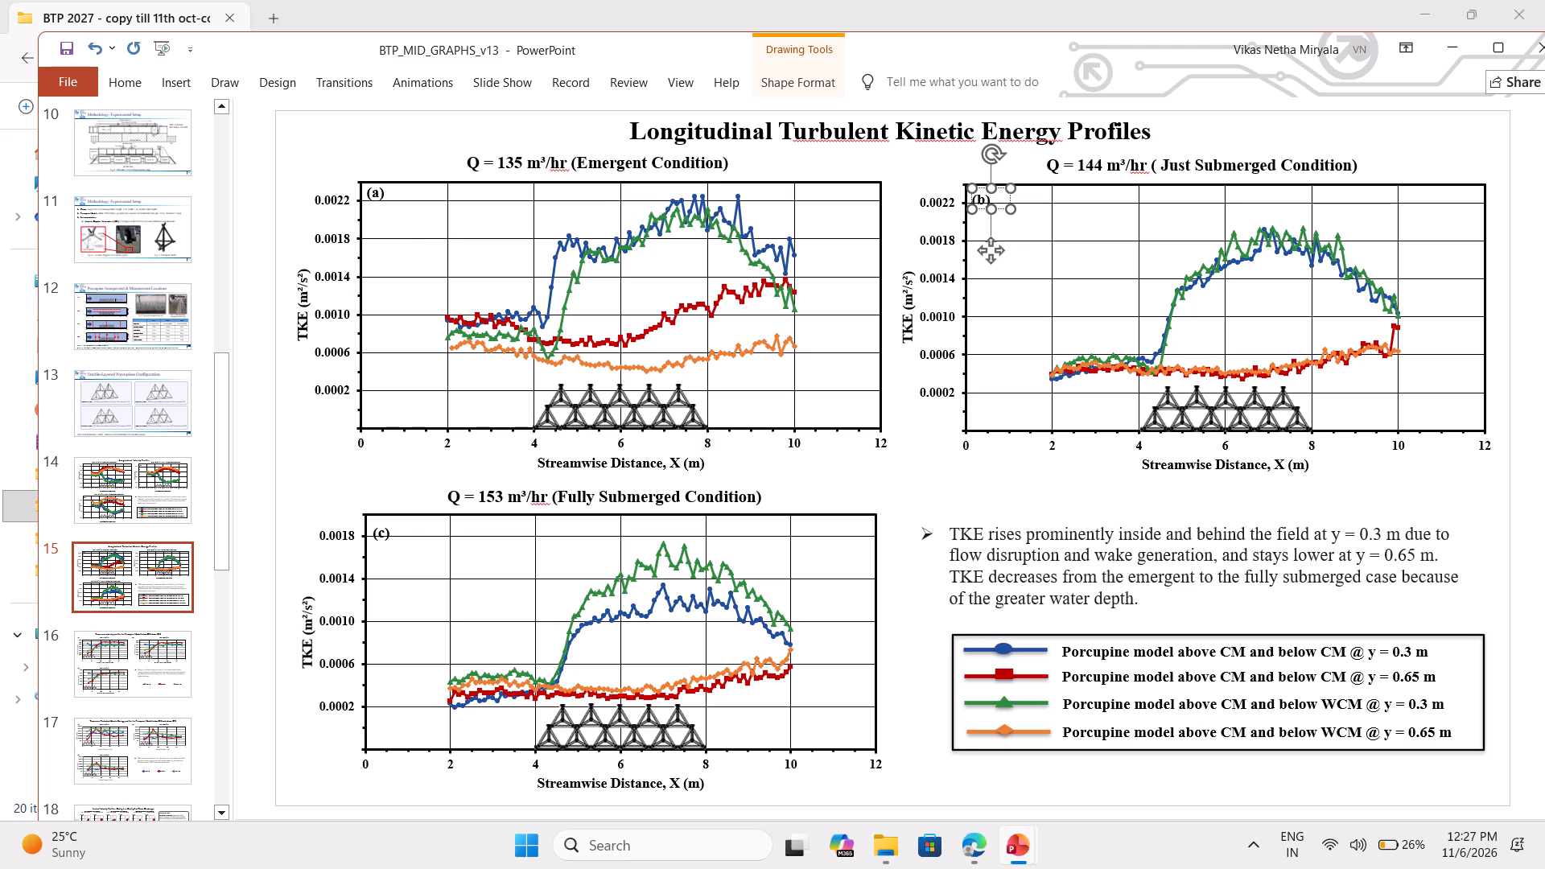
left_click(991, 257)
key("Up")
key("Up")
key("Up")
key("Up")
key("Up")
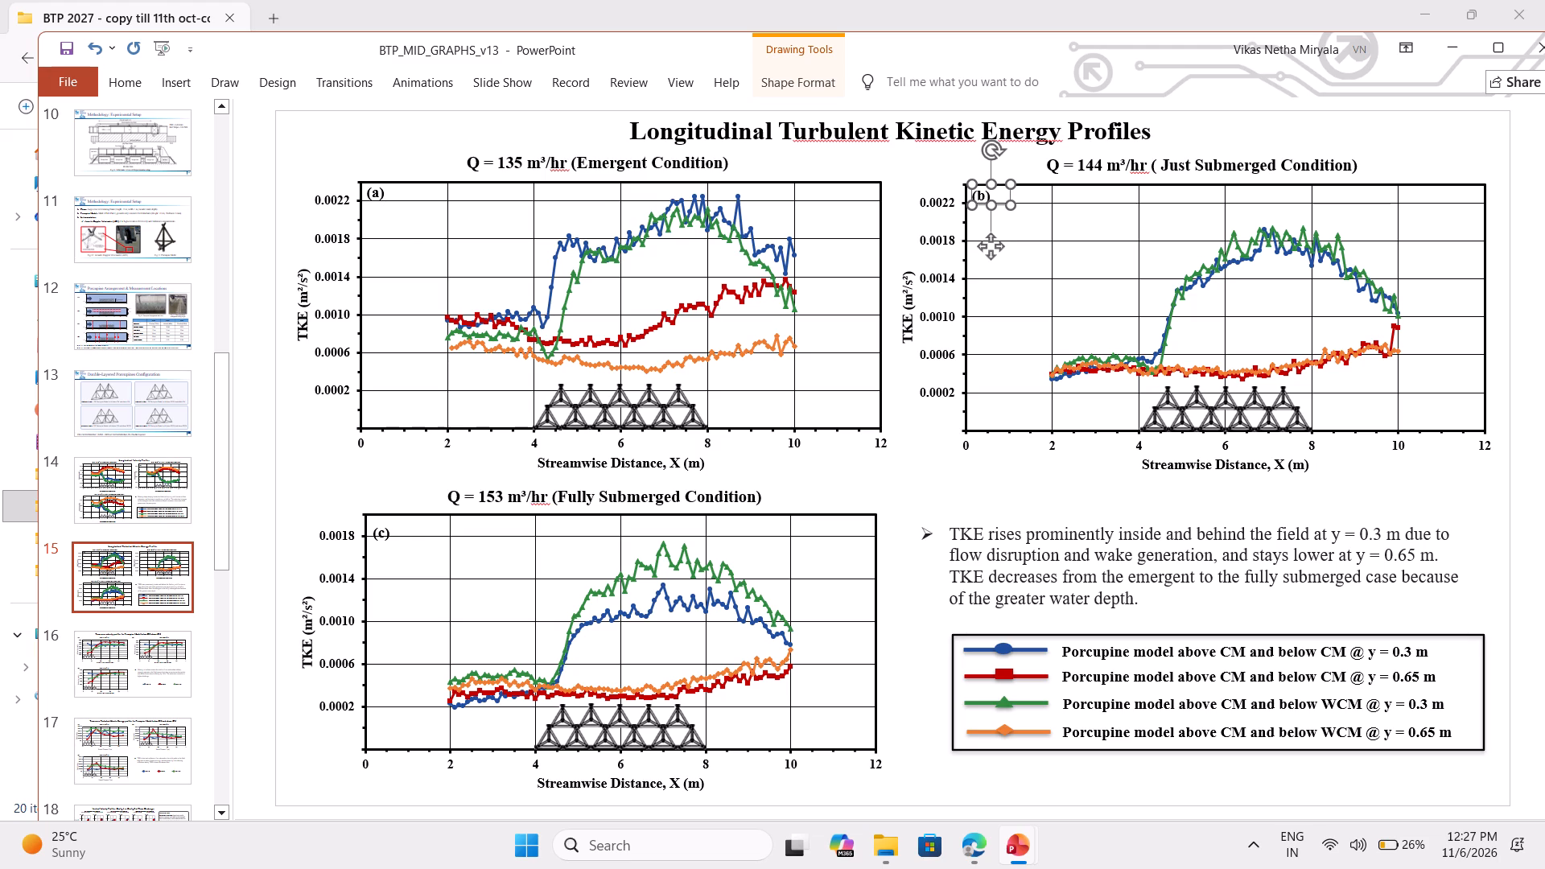
key("Up")
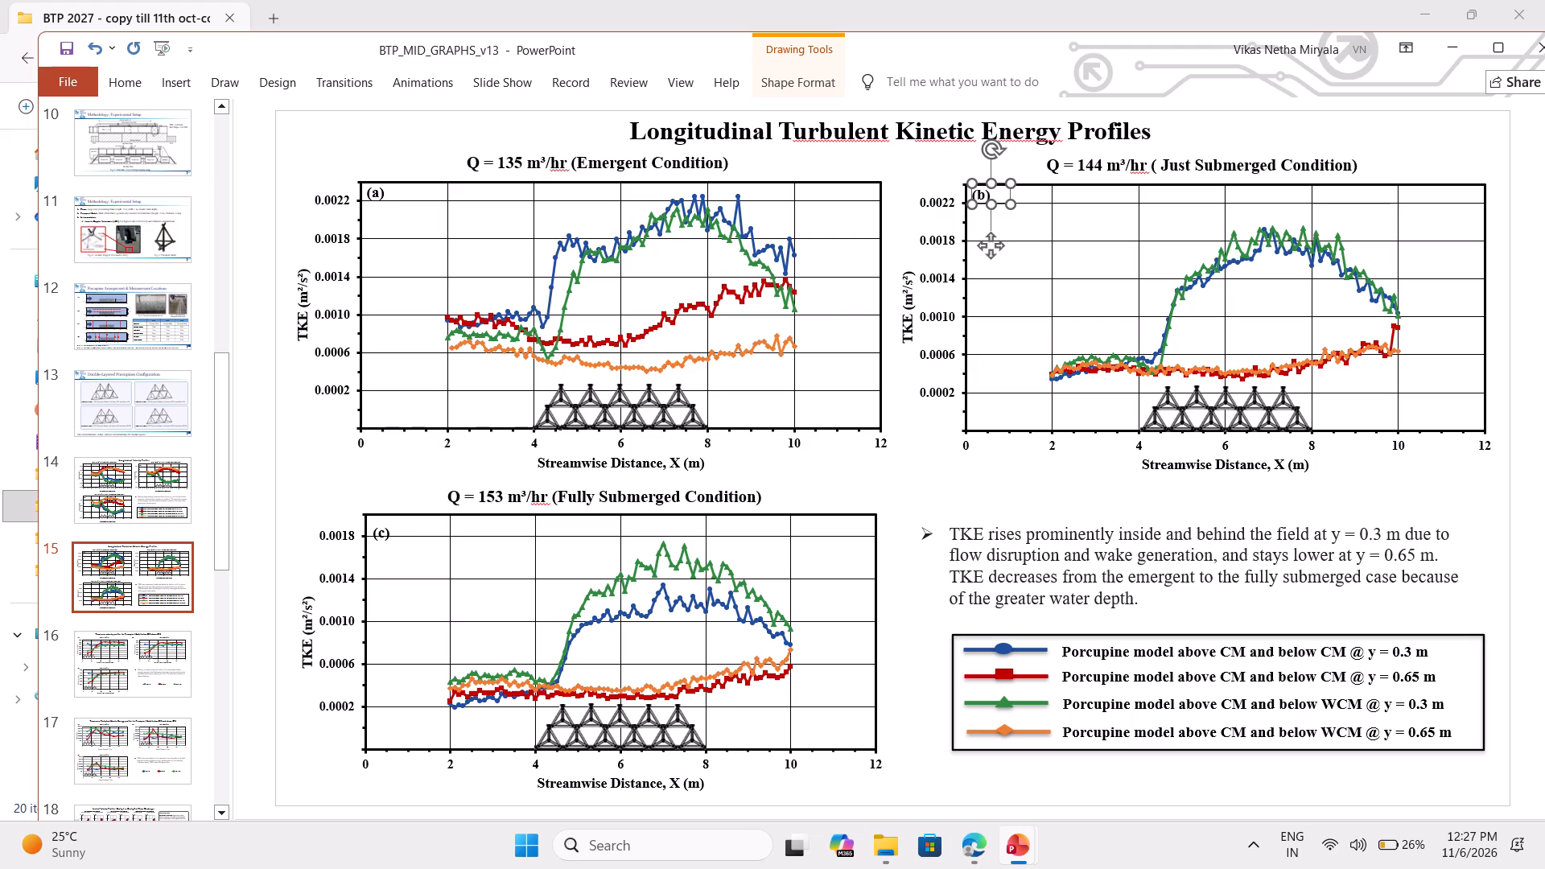
Nudge caption (c) slightly upward in the Q = 153 m³/hr TKE graph on slide 15 and clear the selection.
left_click(381, 538)
left_click(395, 585)
key("Up")
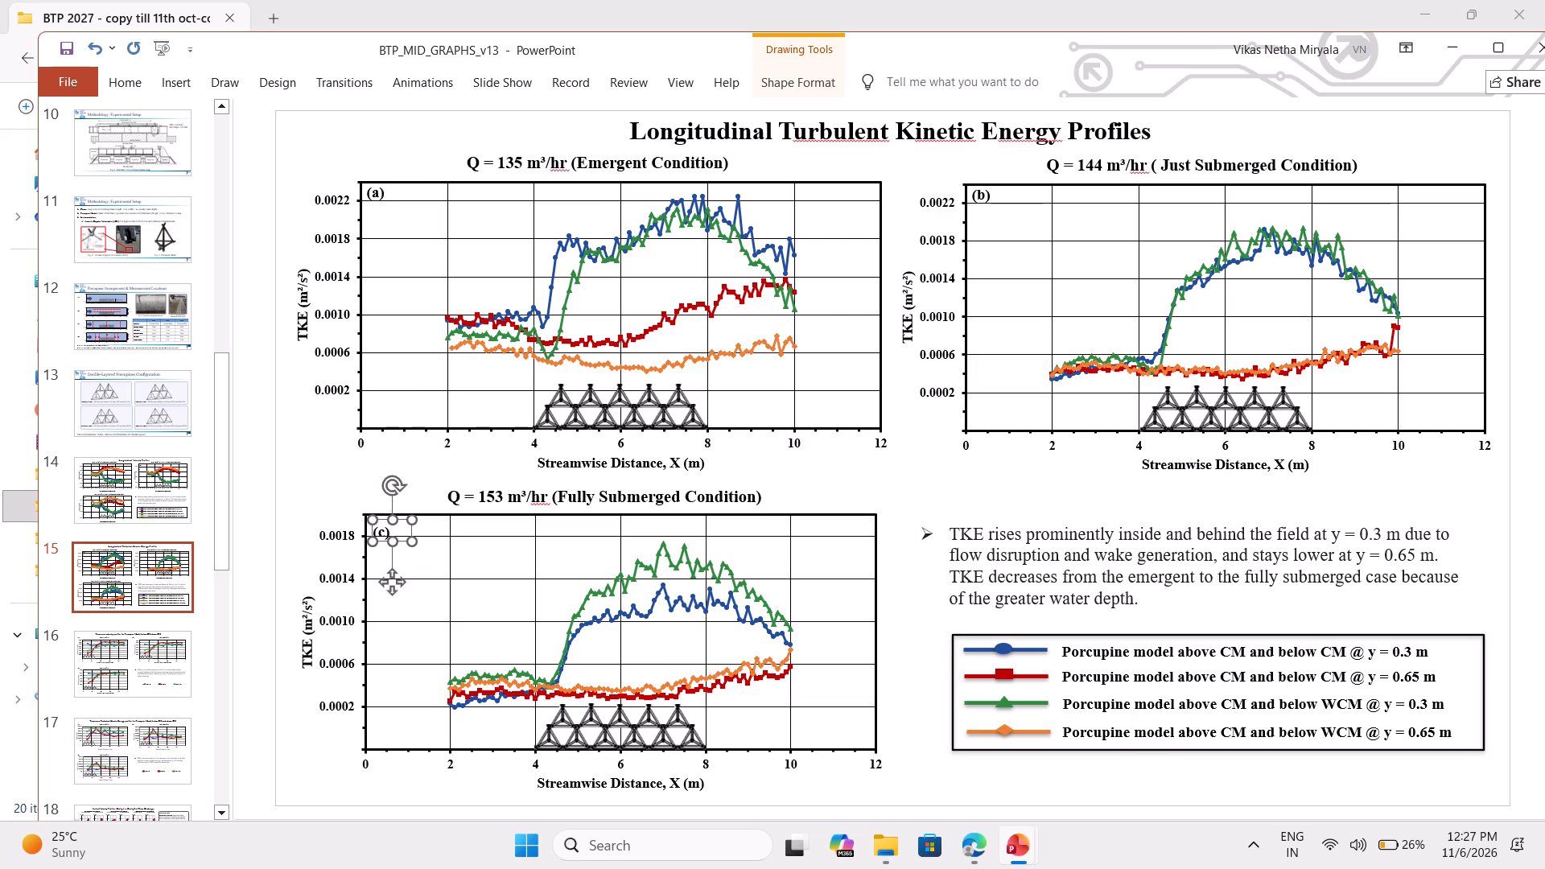
key("Up")
key("Up")
key("Up")
key("Up")
key("Up")
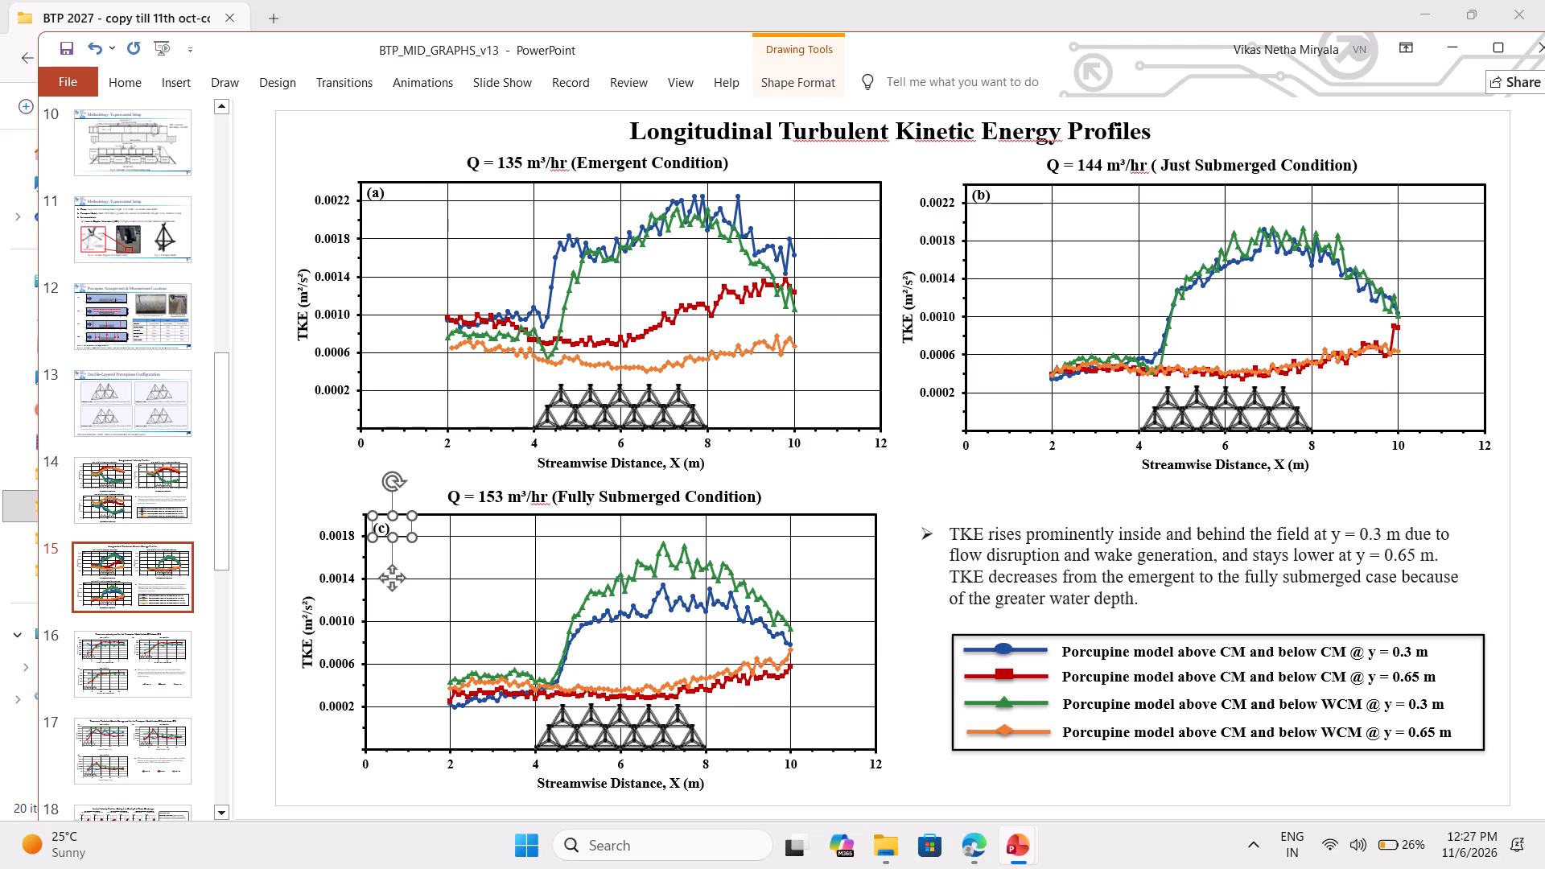
left_click(312, 492)
key("Down")
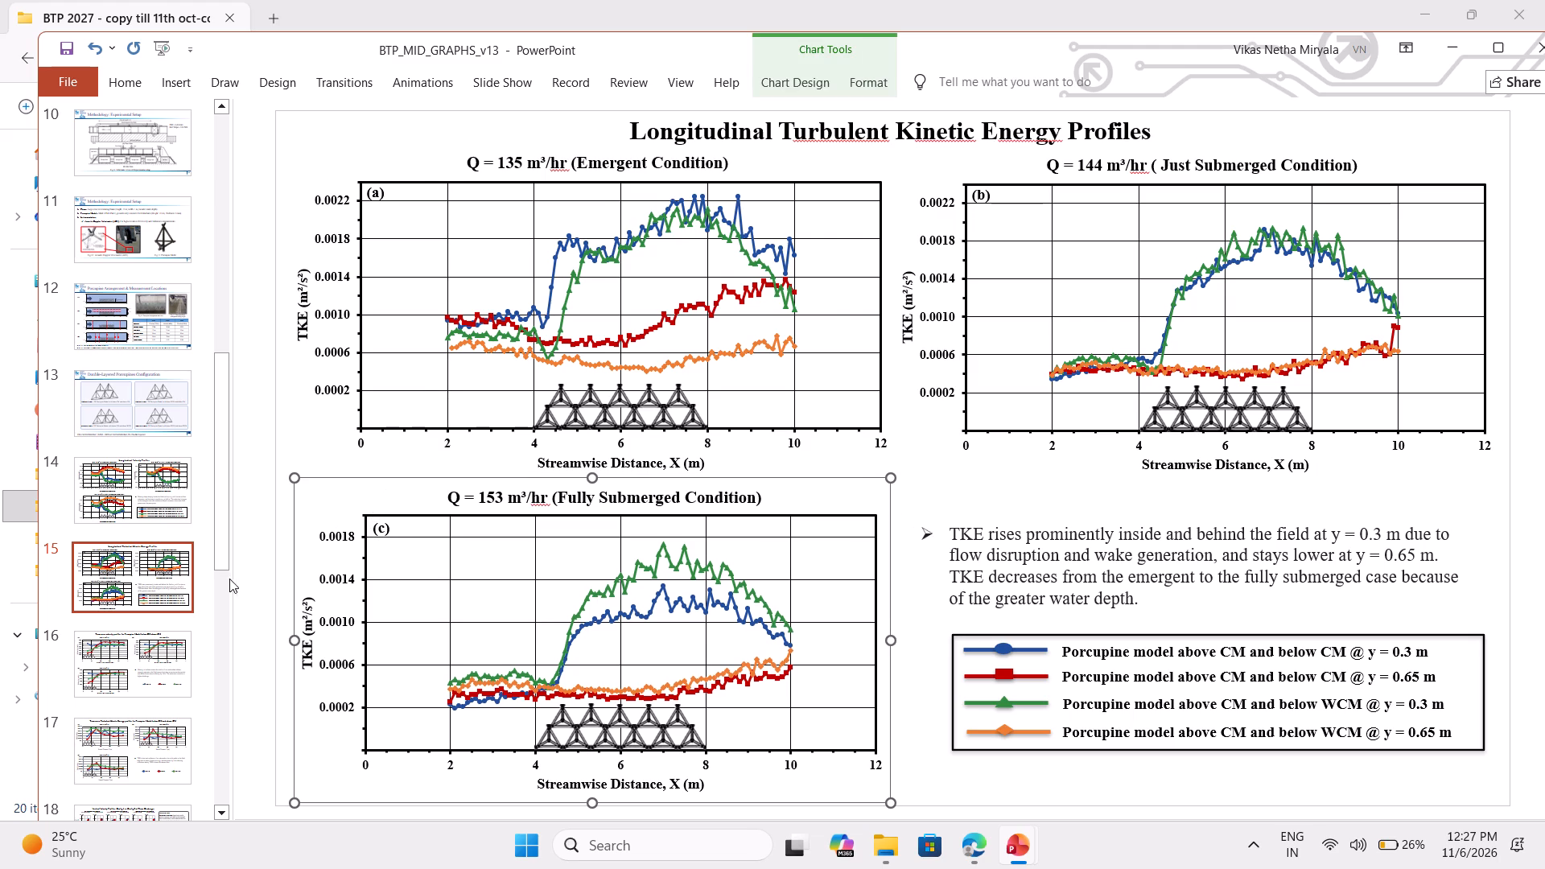
left_click(249, 584)
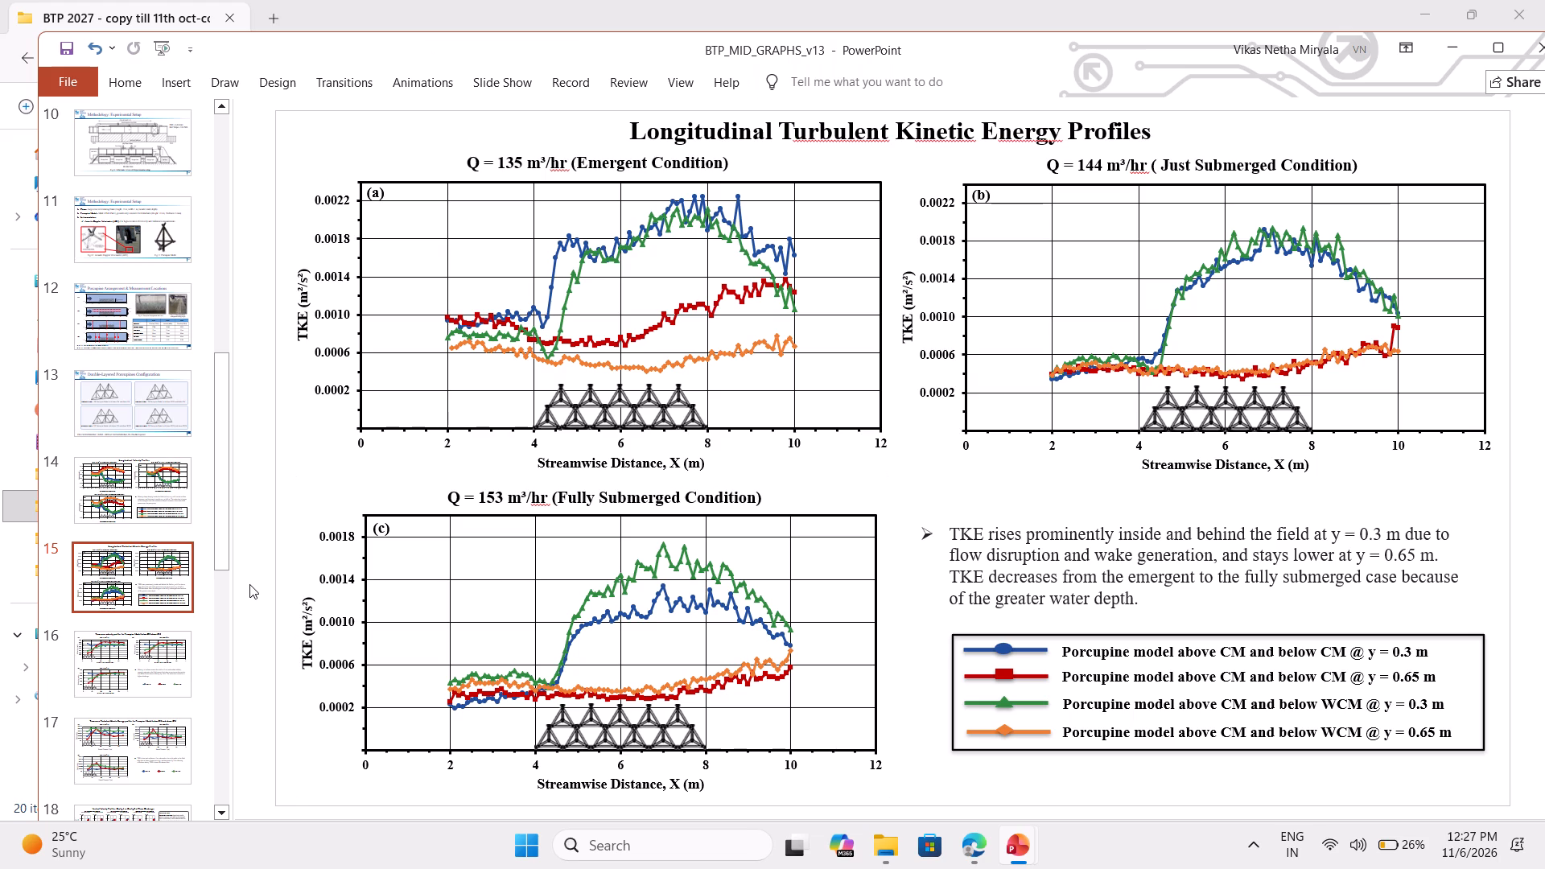
Review slides 16 to 23, checking the caption placement on the transverse and vertical profile graphs, and return to slide 19.
key("Down")
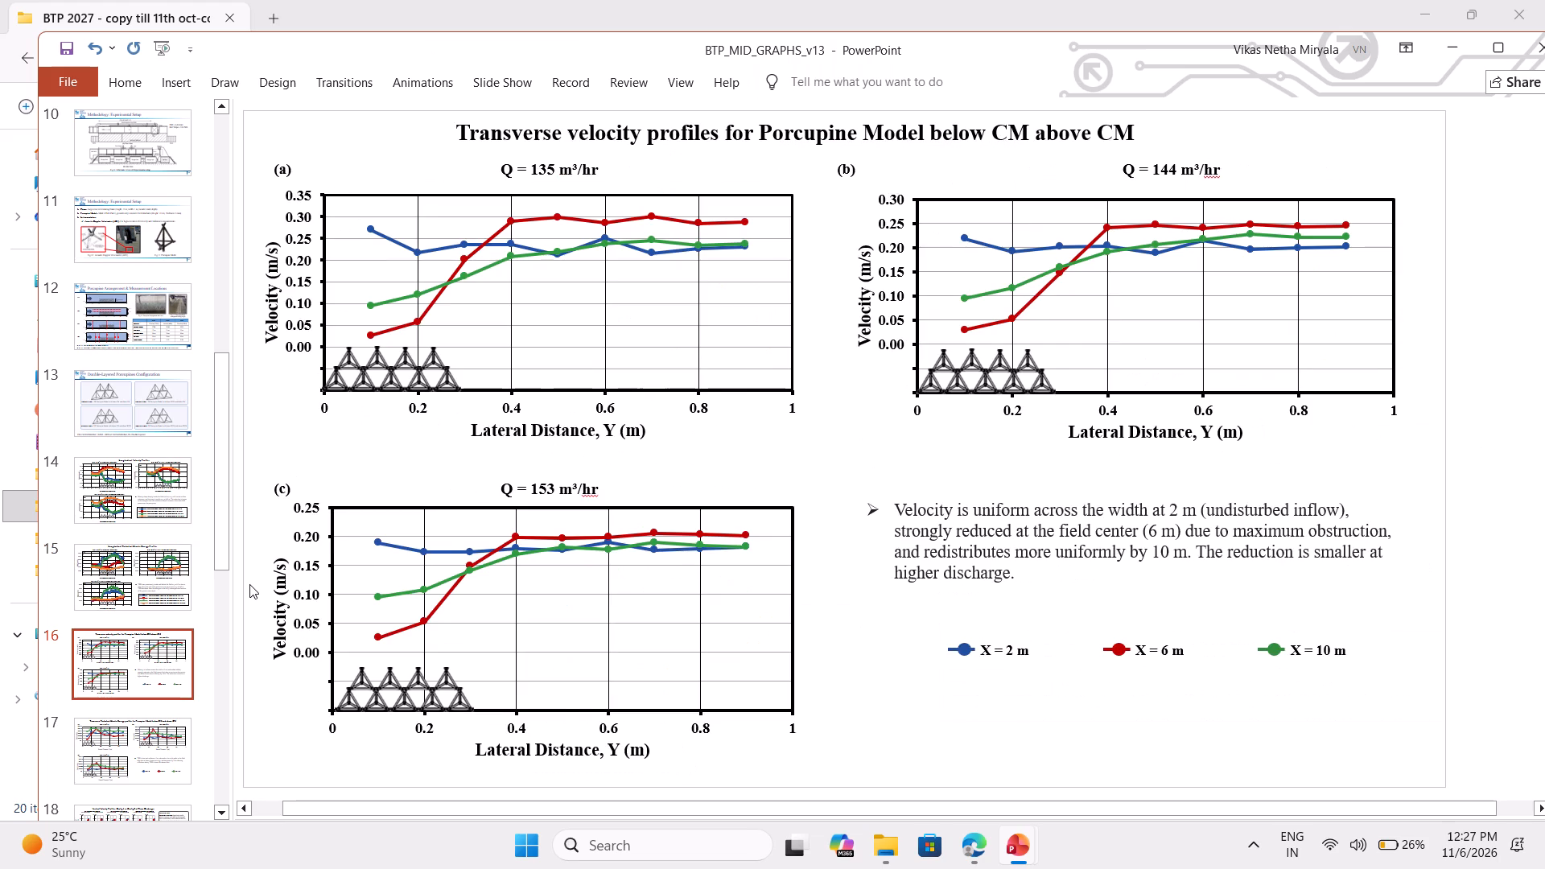
key("Down")
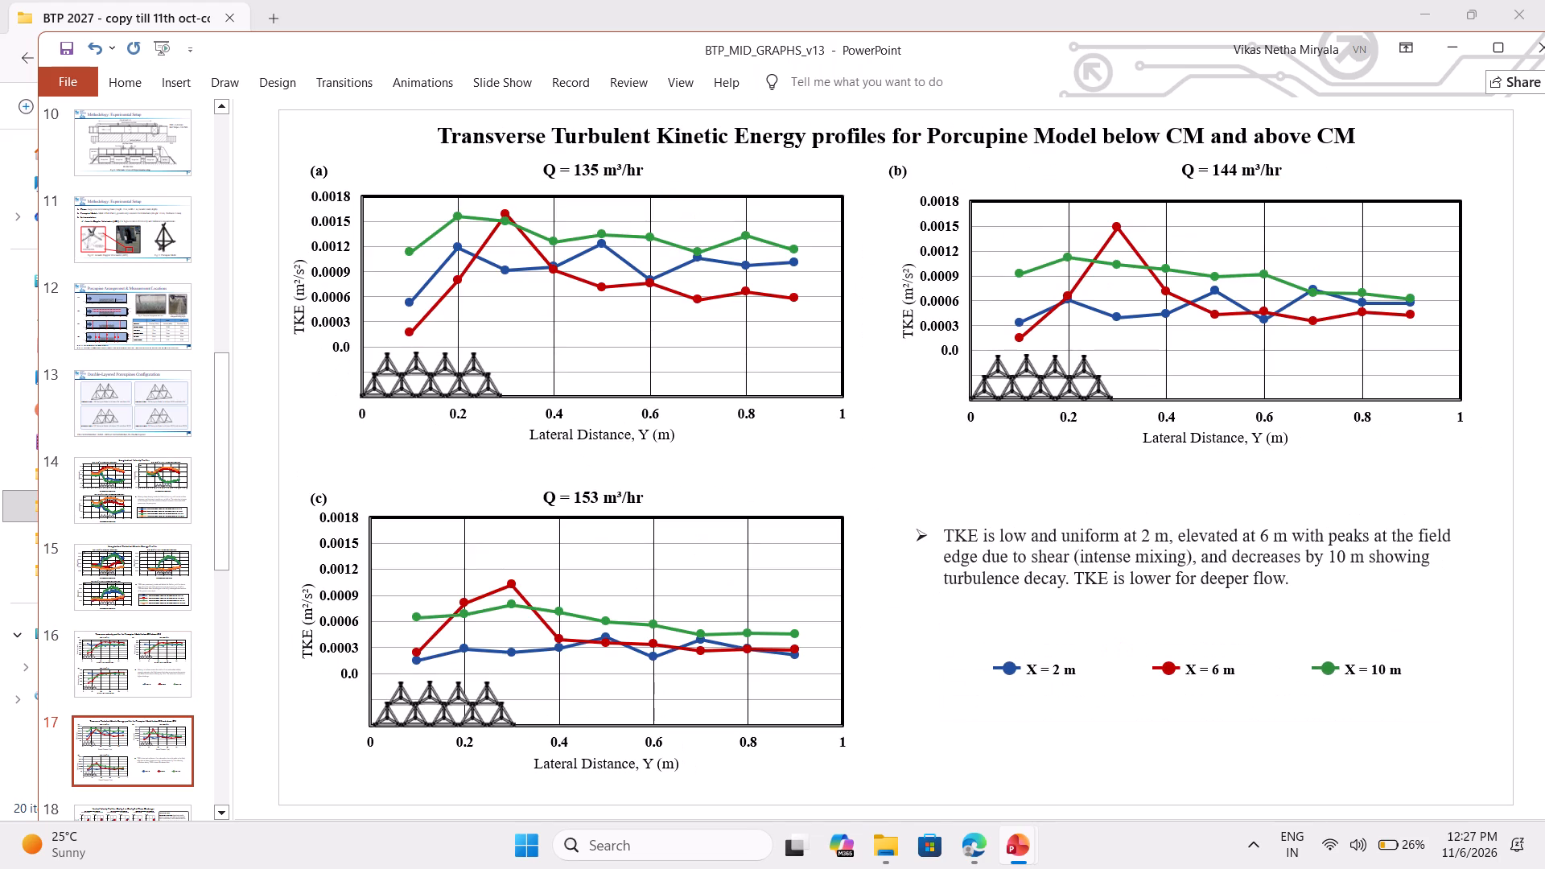
key("Down")
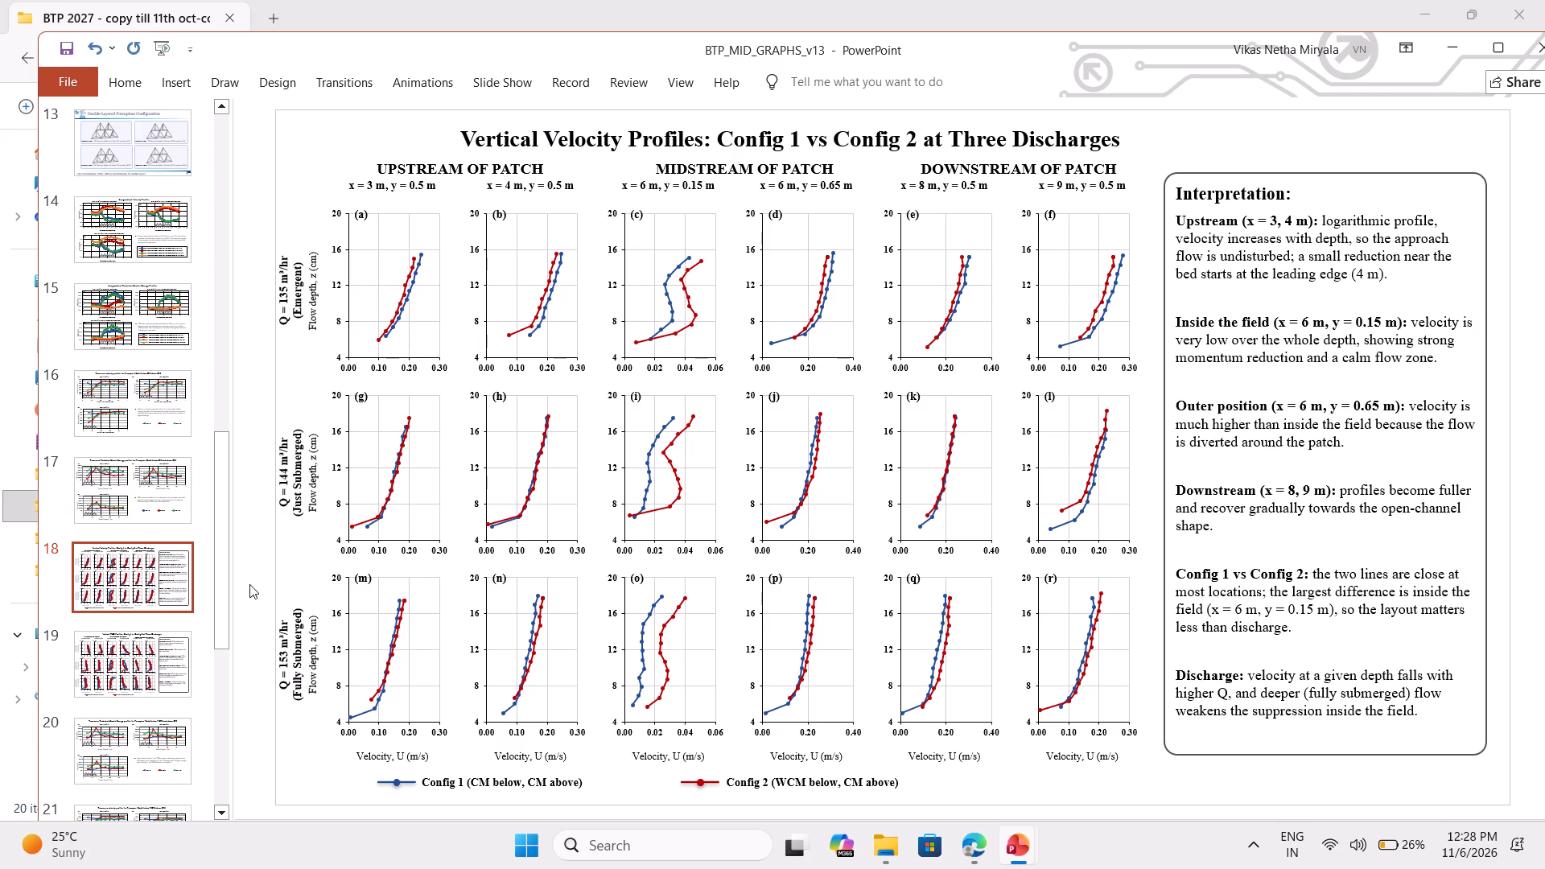
key("Down")
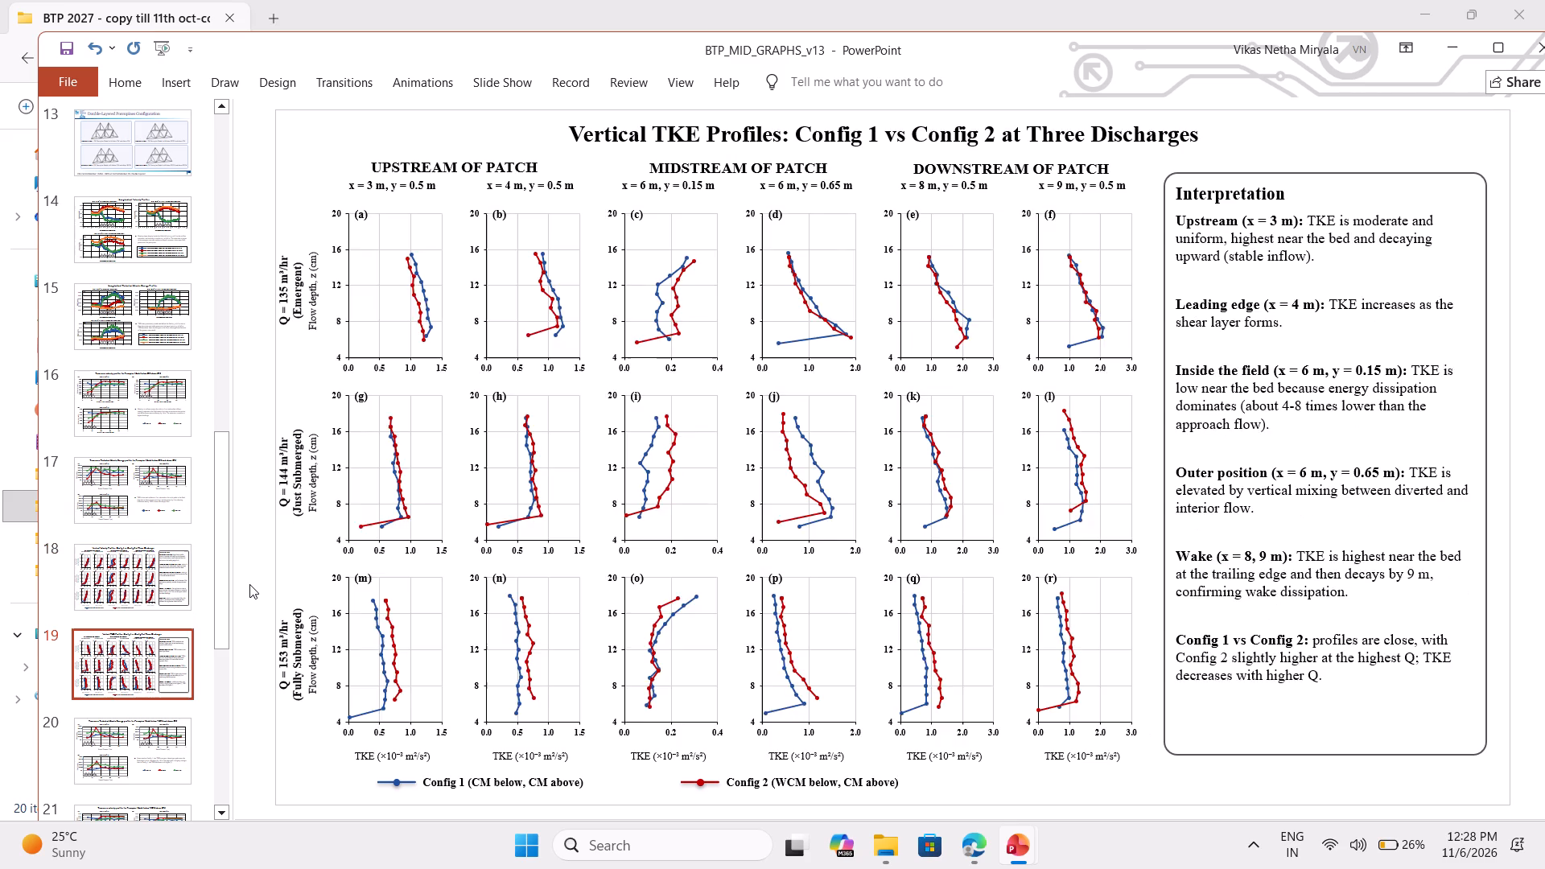
key("Down")
key("Down")
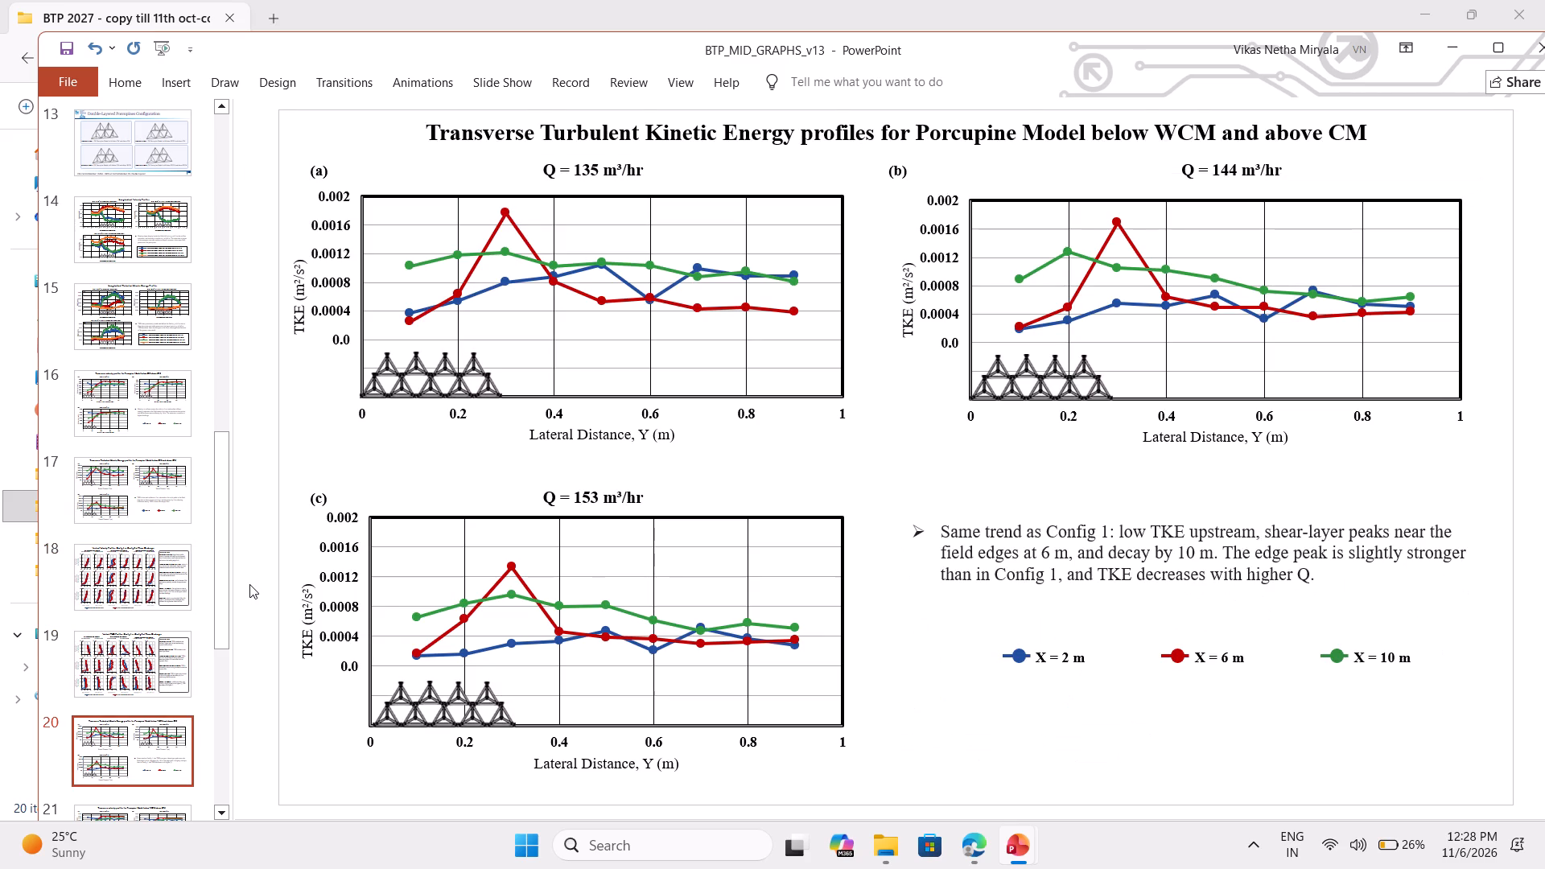
key("Down")
key("Down")
key("Up")
key("Up")
key("Up")
key("Up")
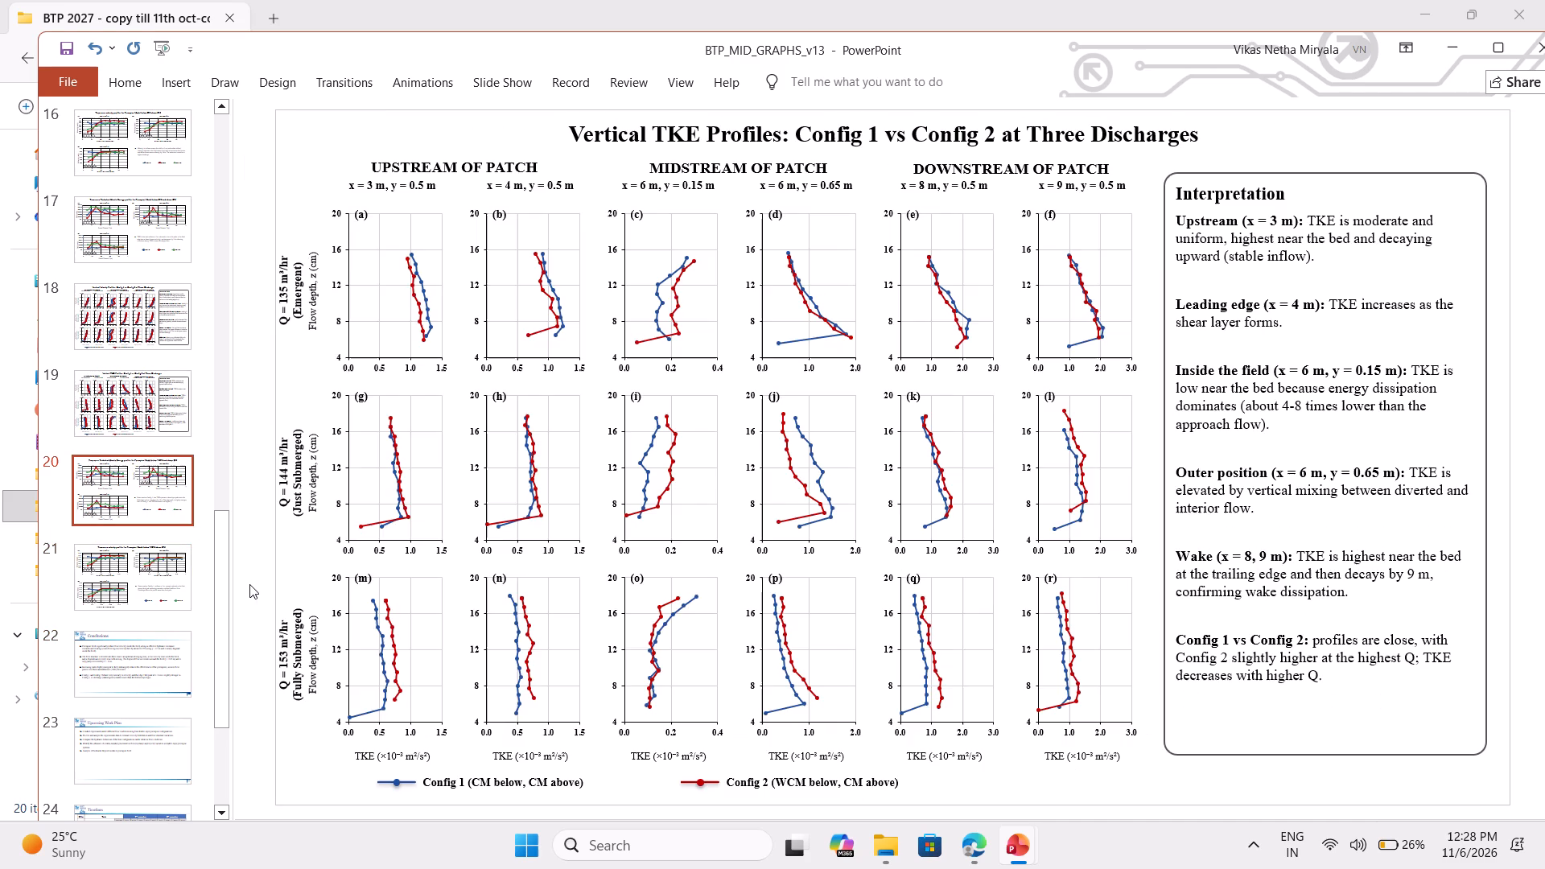
key("shift+super+s")
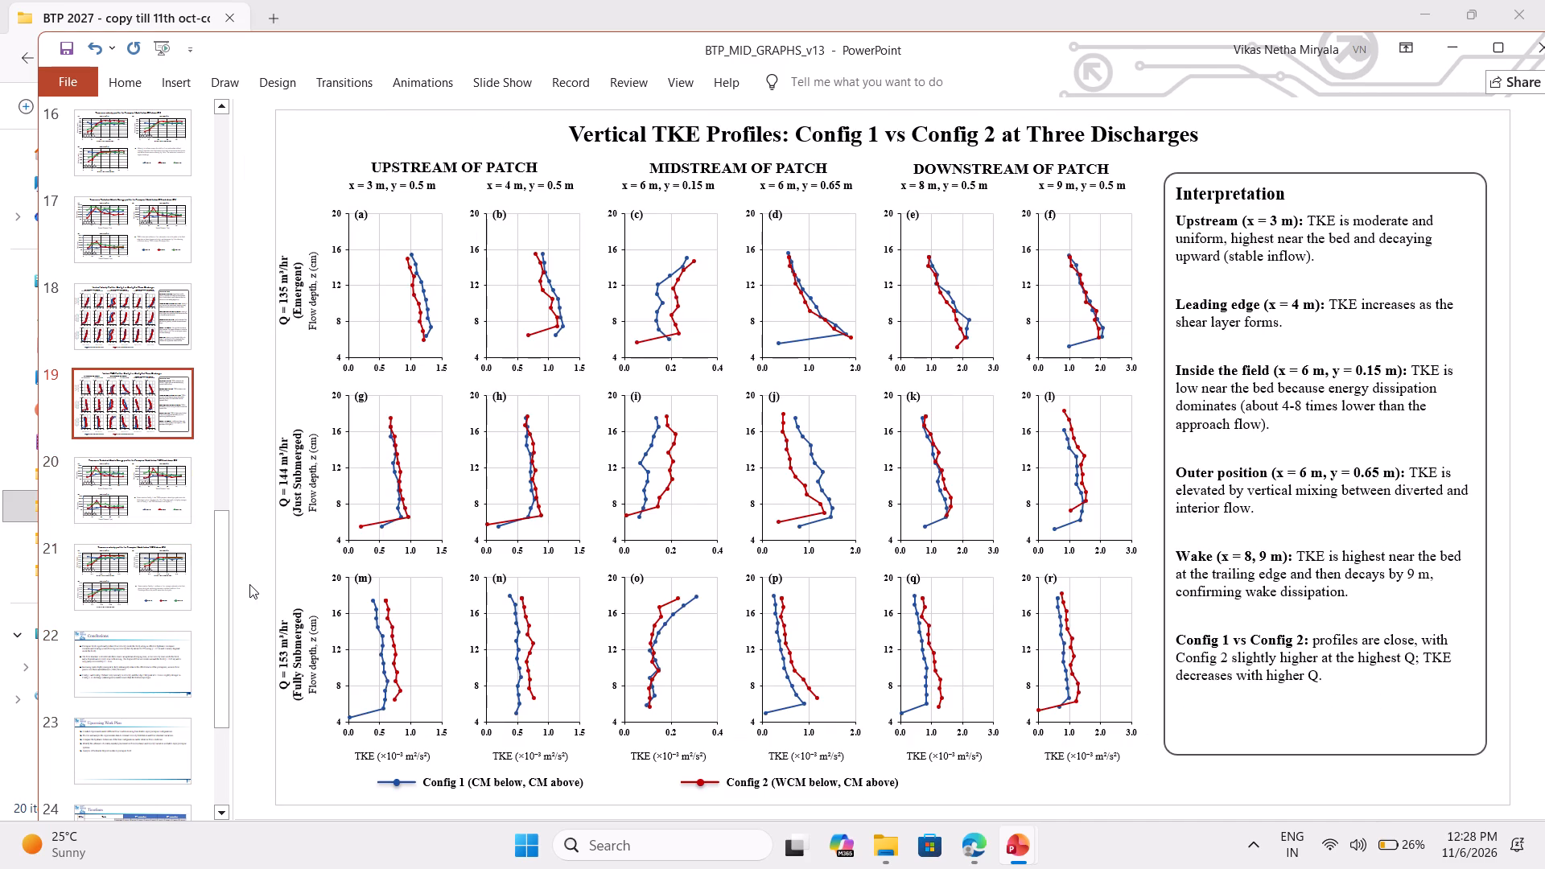
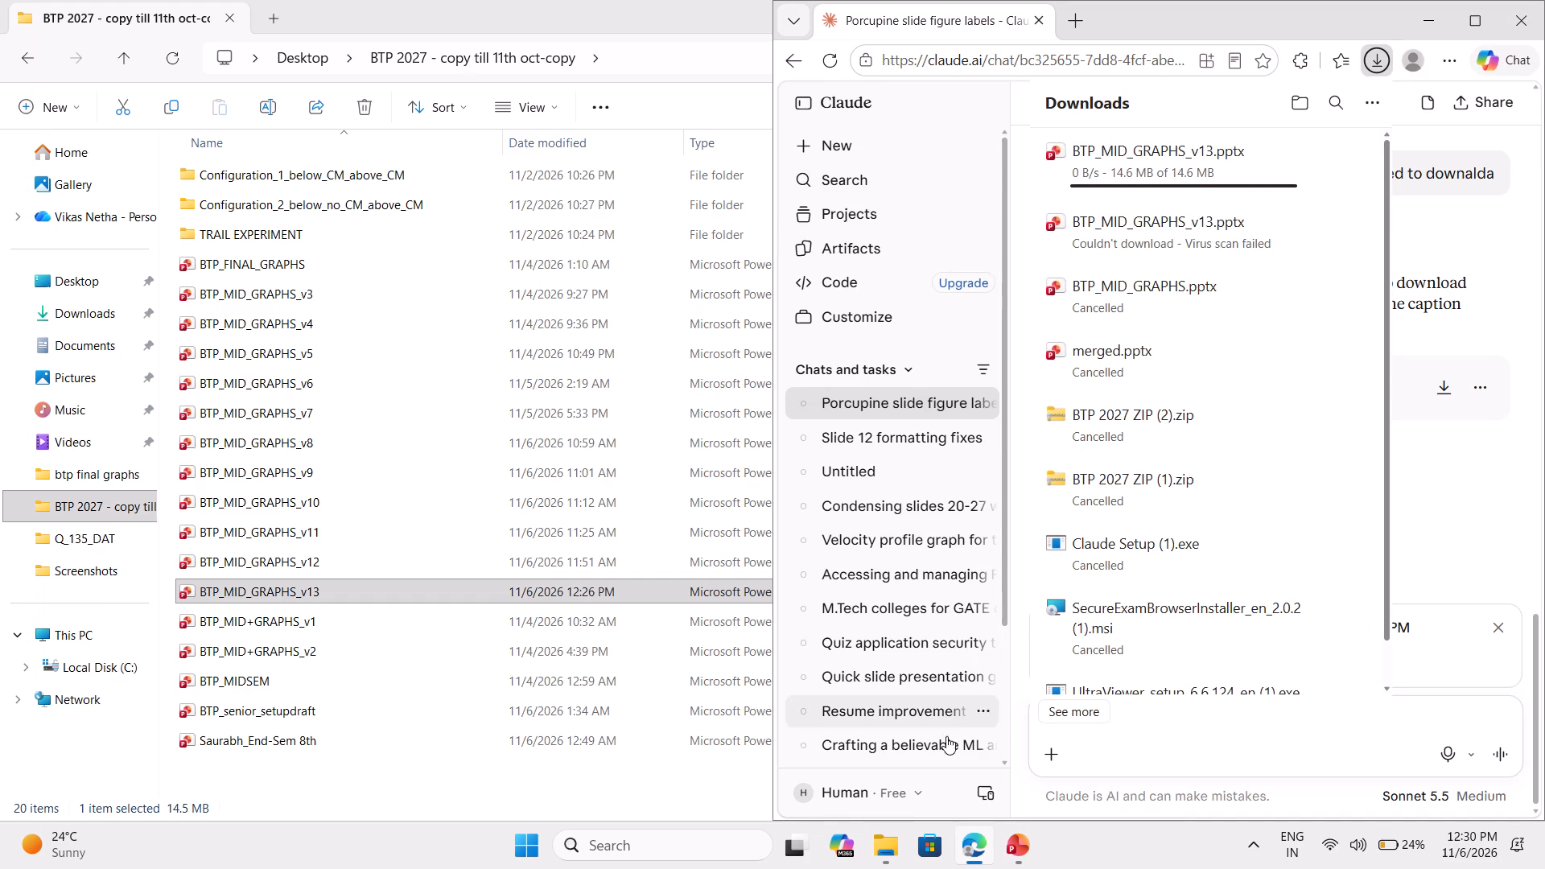
left_click(873, 868)
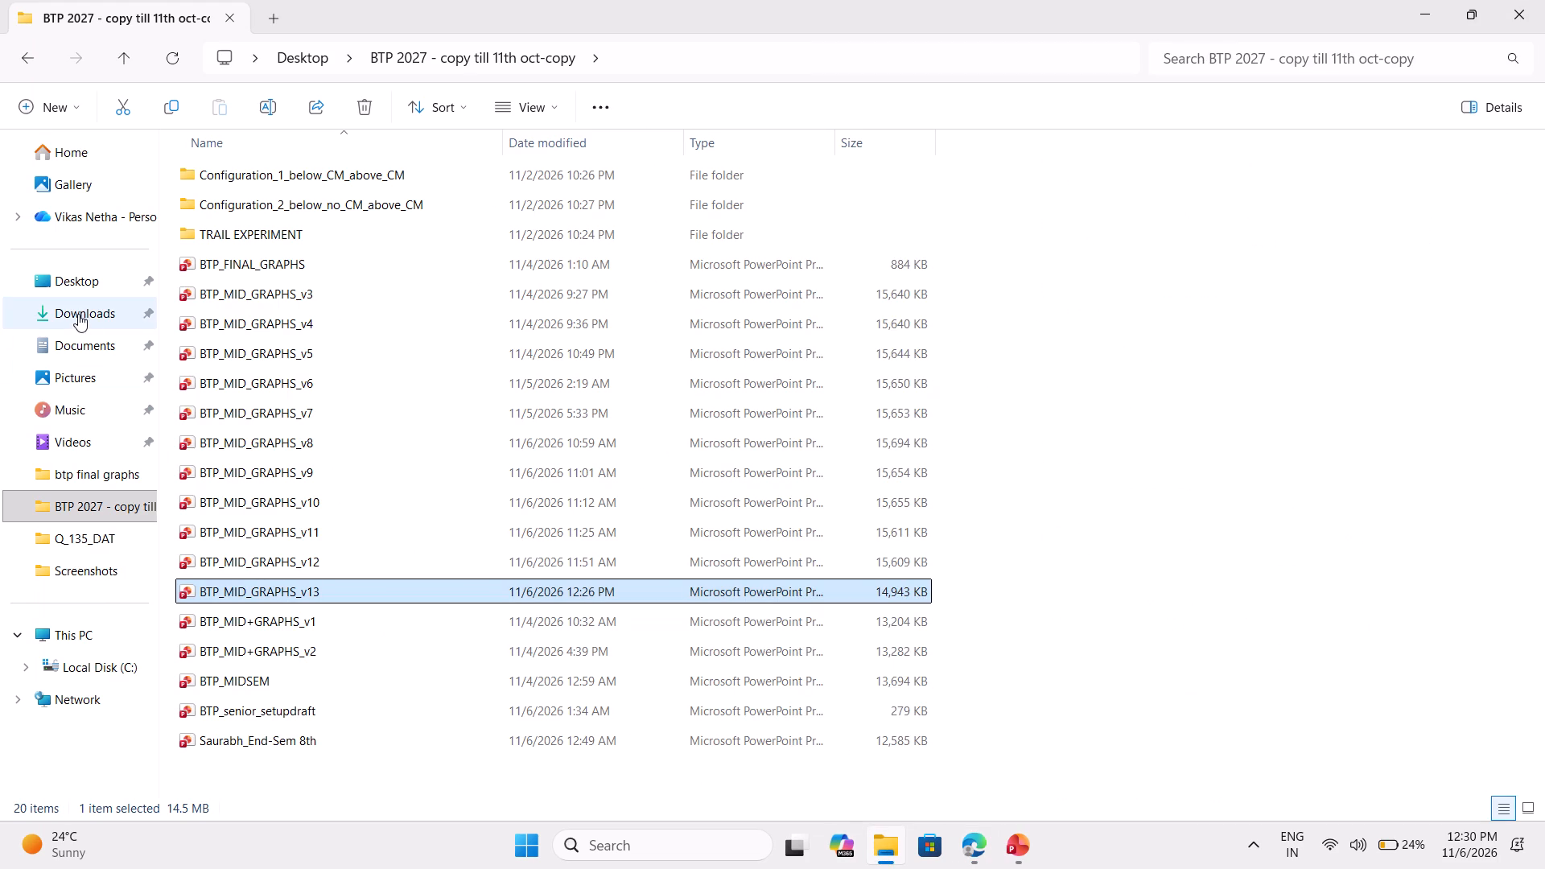
left_click(78, 314)
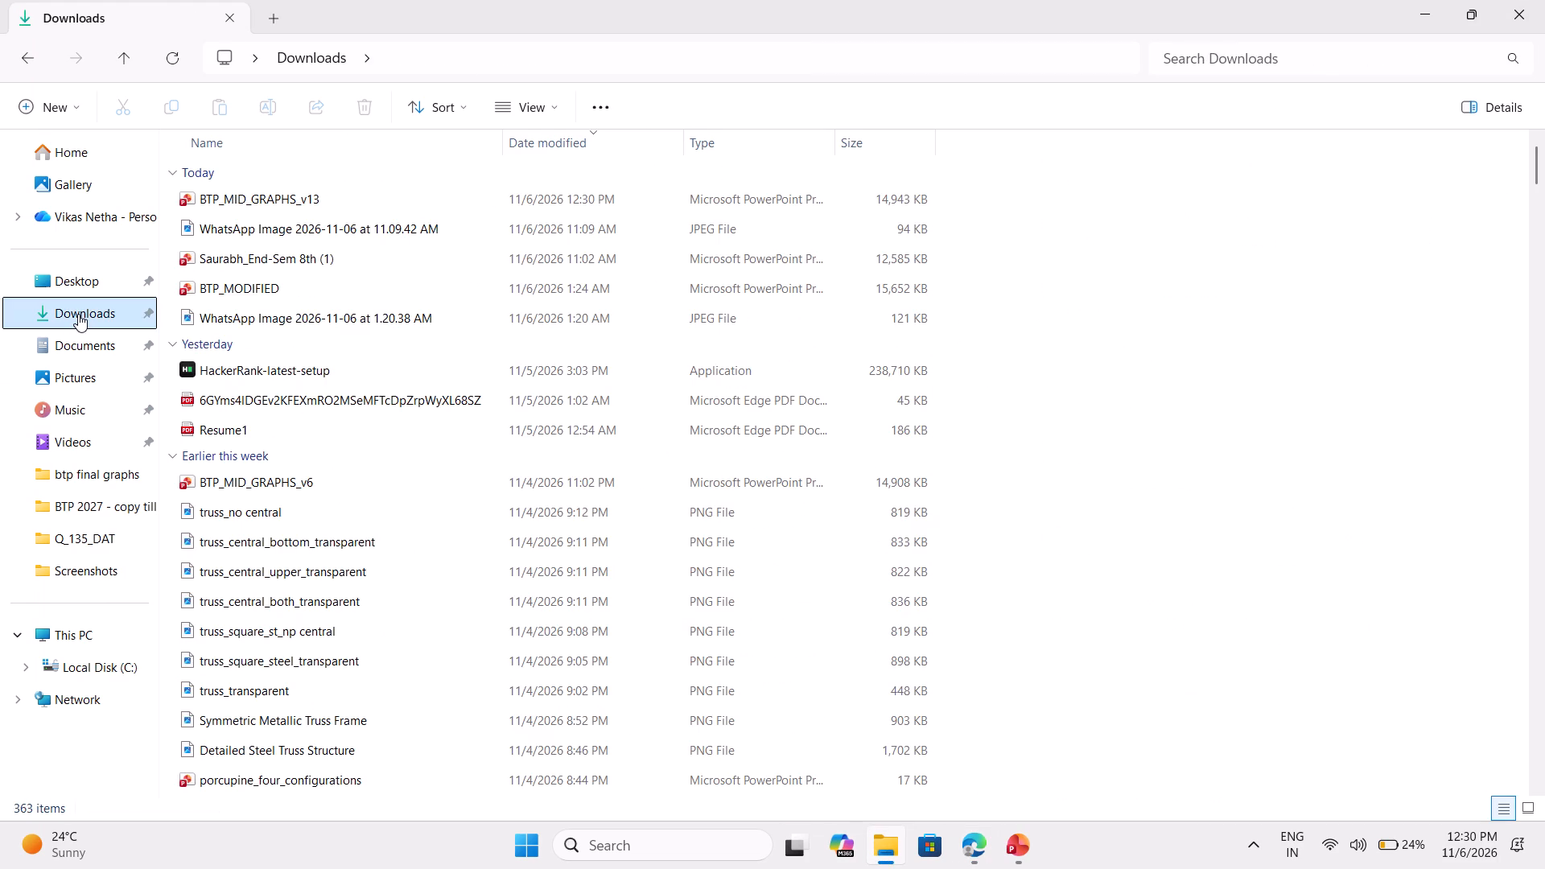
left_click(385, 196)
key("ctrl+x")
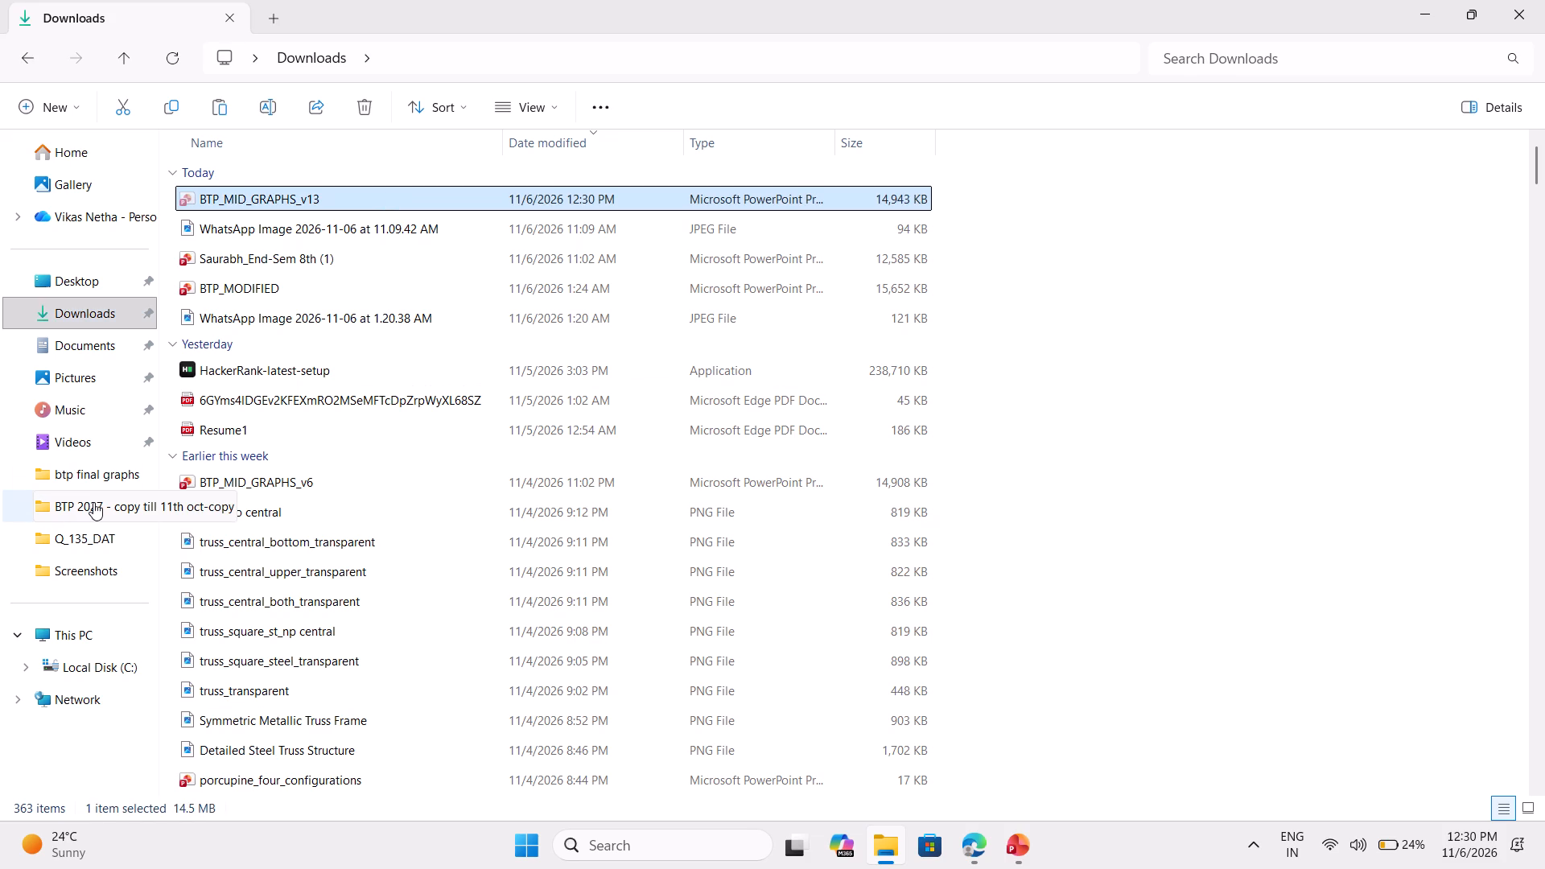
left_click(93, 502)
left_click(333, 785)
key("ctrl+v")
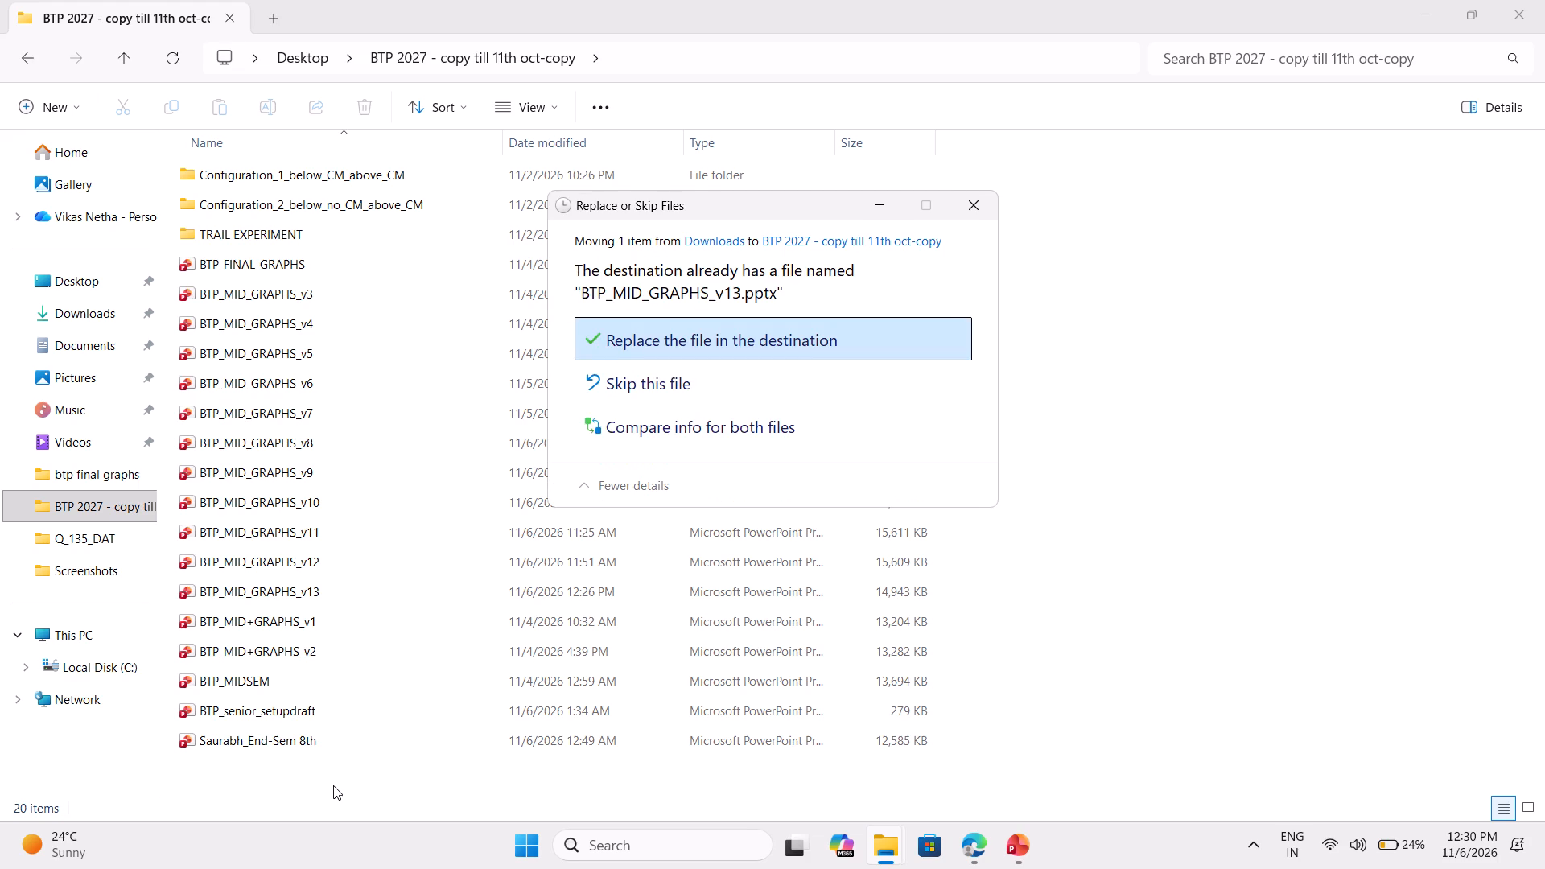
key("Return")
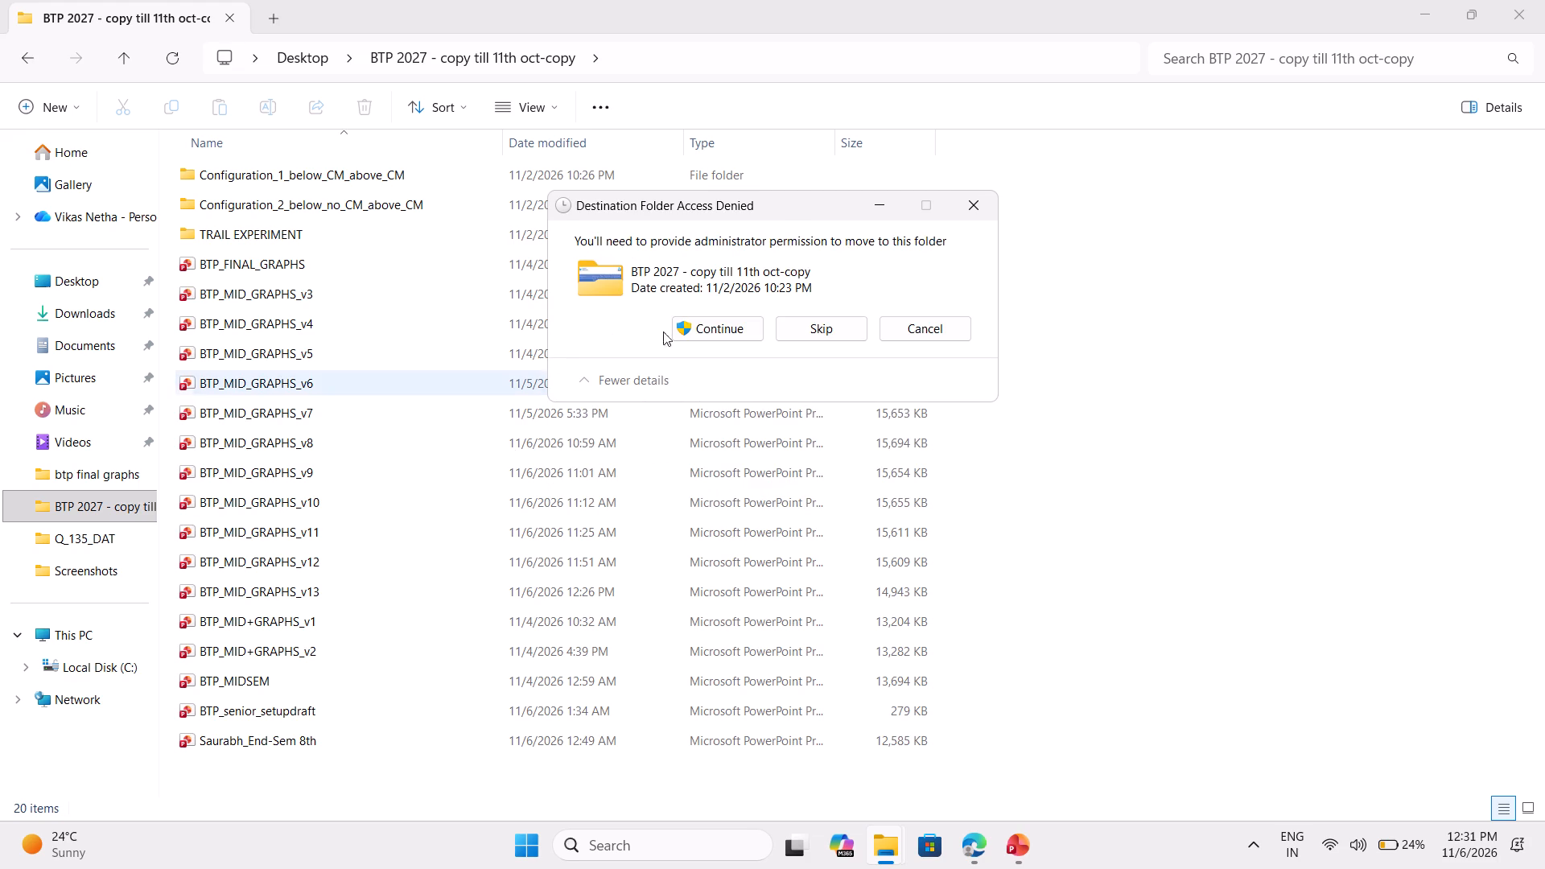
left_click(682, 332)
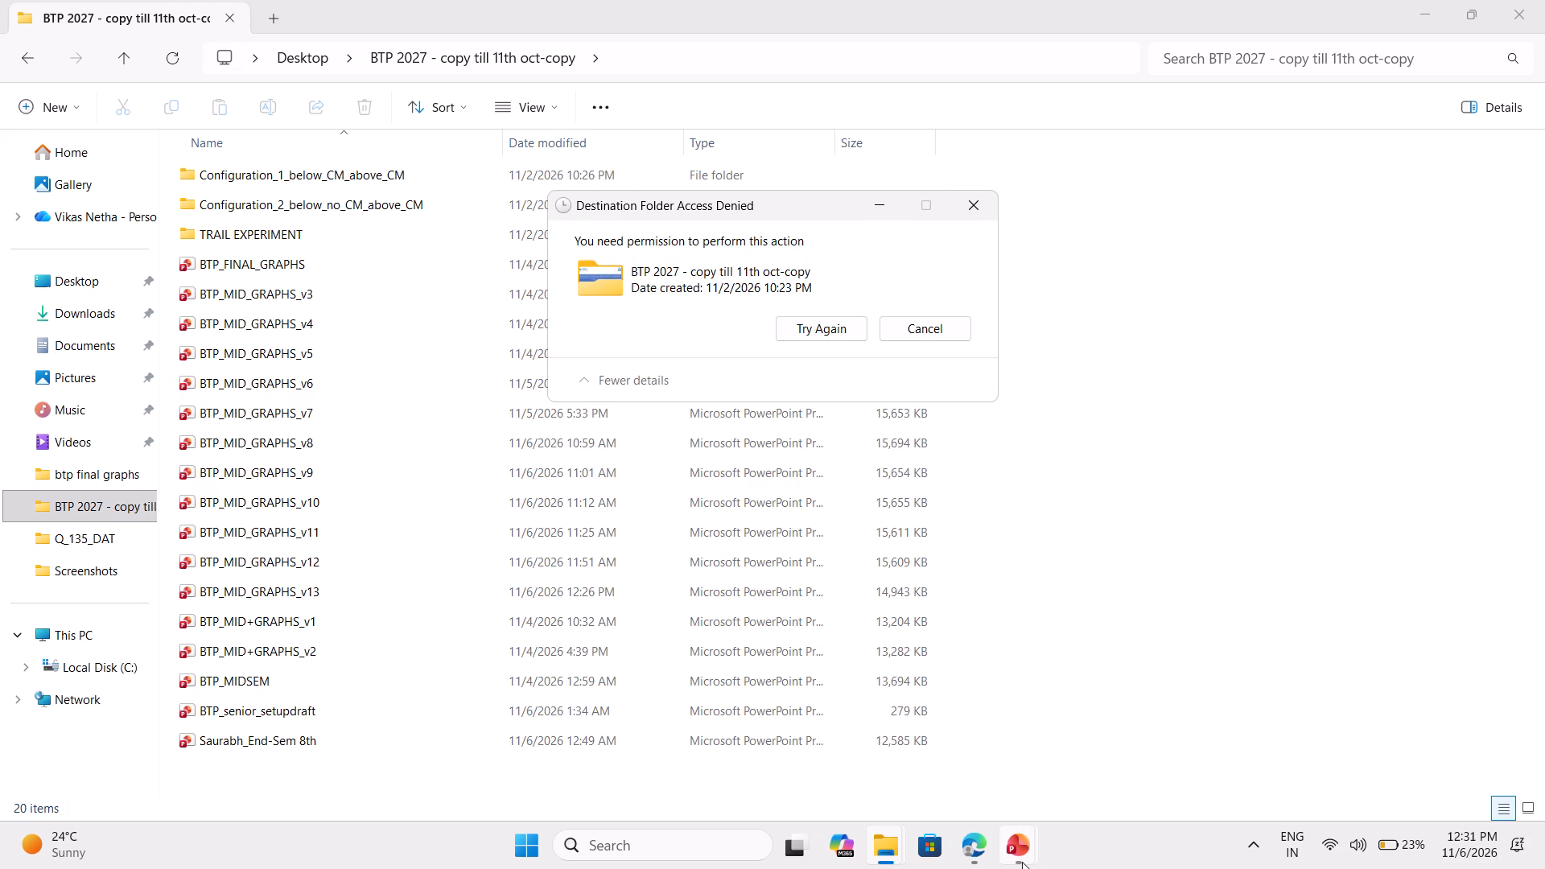
Close the open BTP_MID_GRAPHS_v13 presentation, saving its changes, and retry moving the downloaded file into the folder.
left_click(1273, 670)
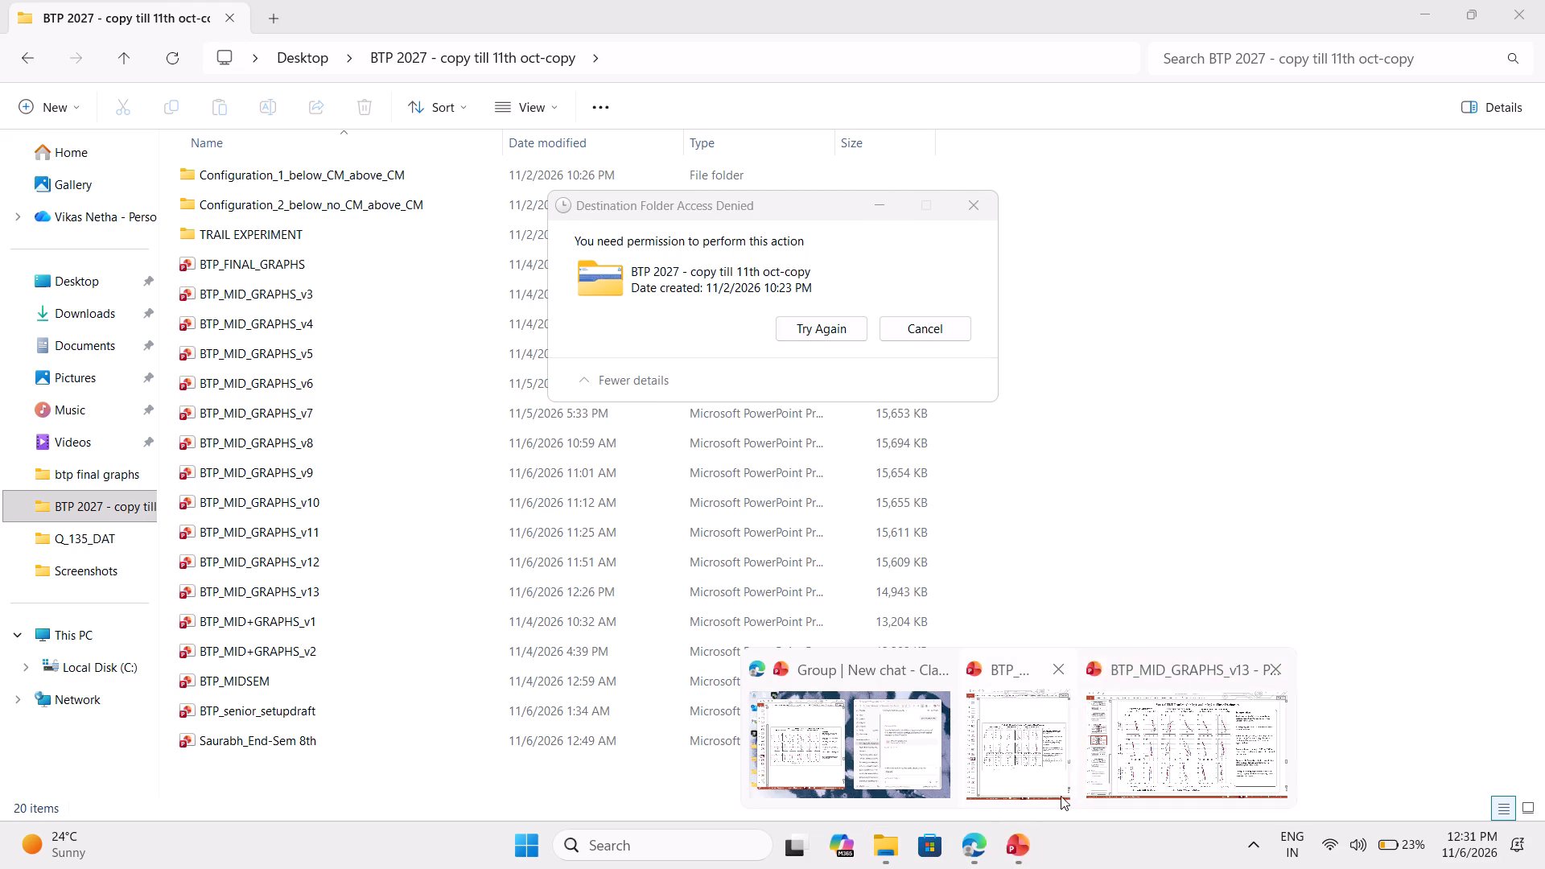
left_click(1200, 724)
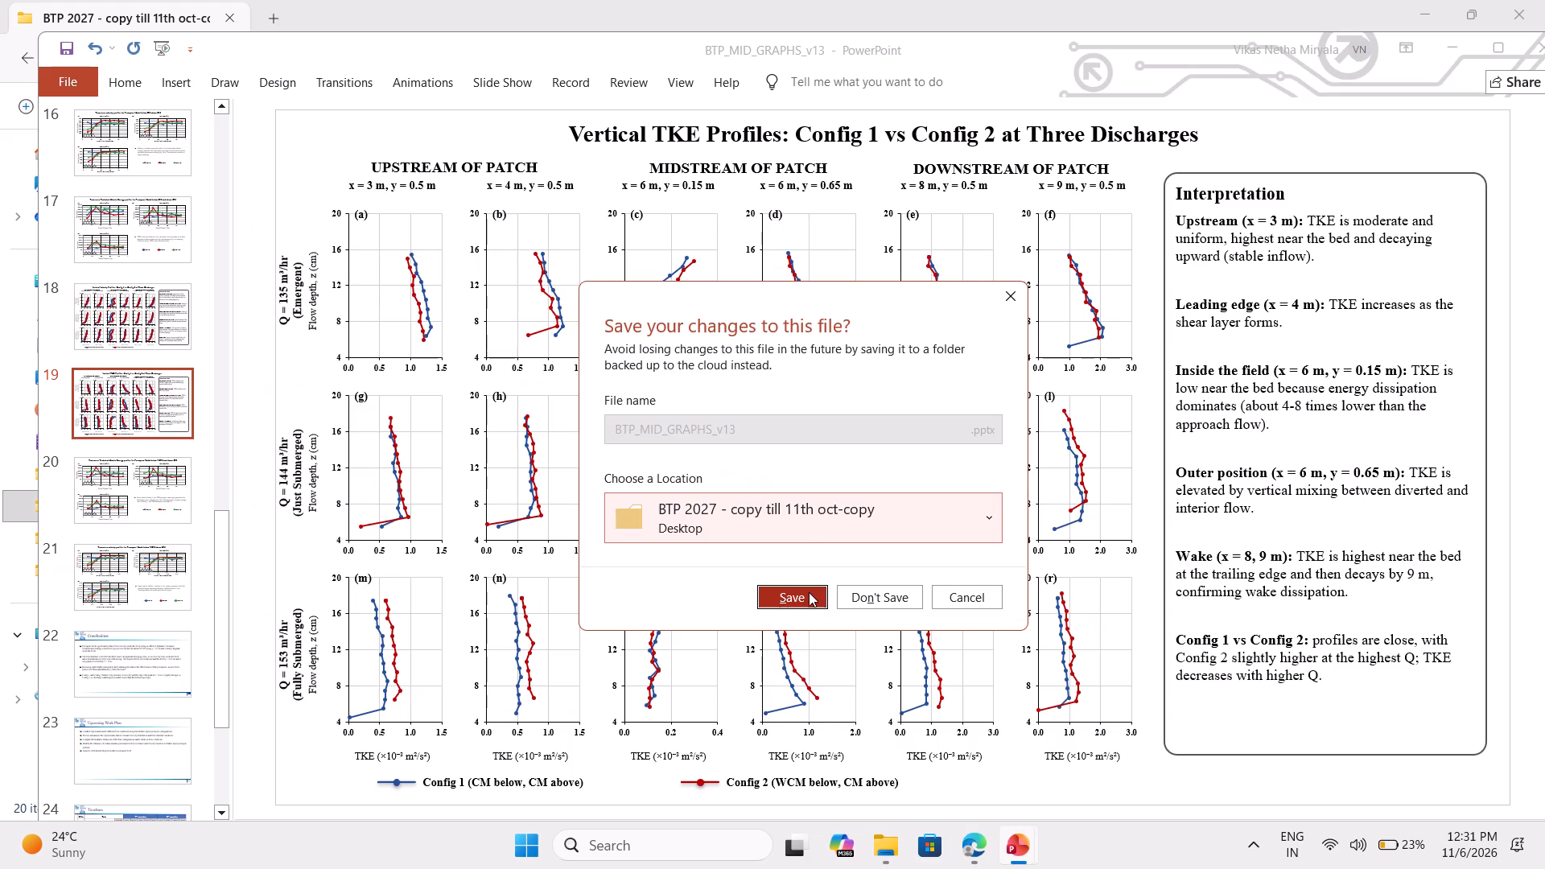
left_click(809, 592)
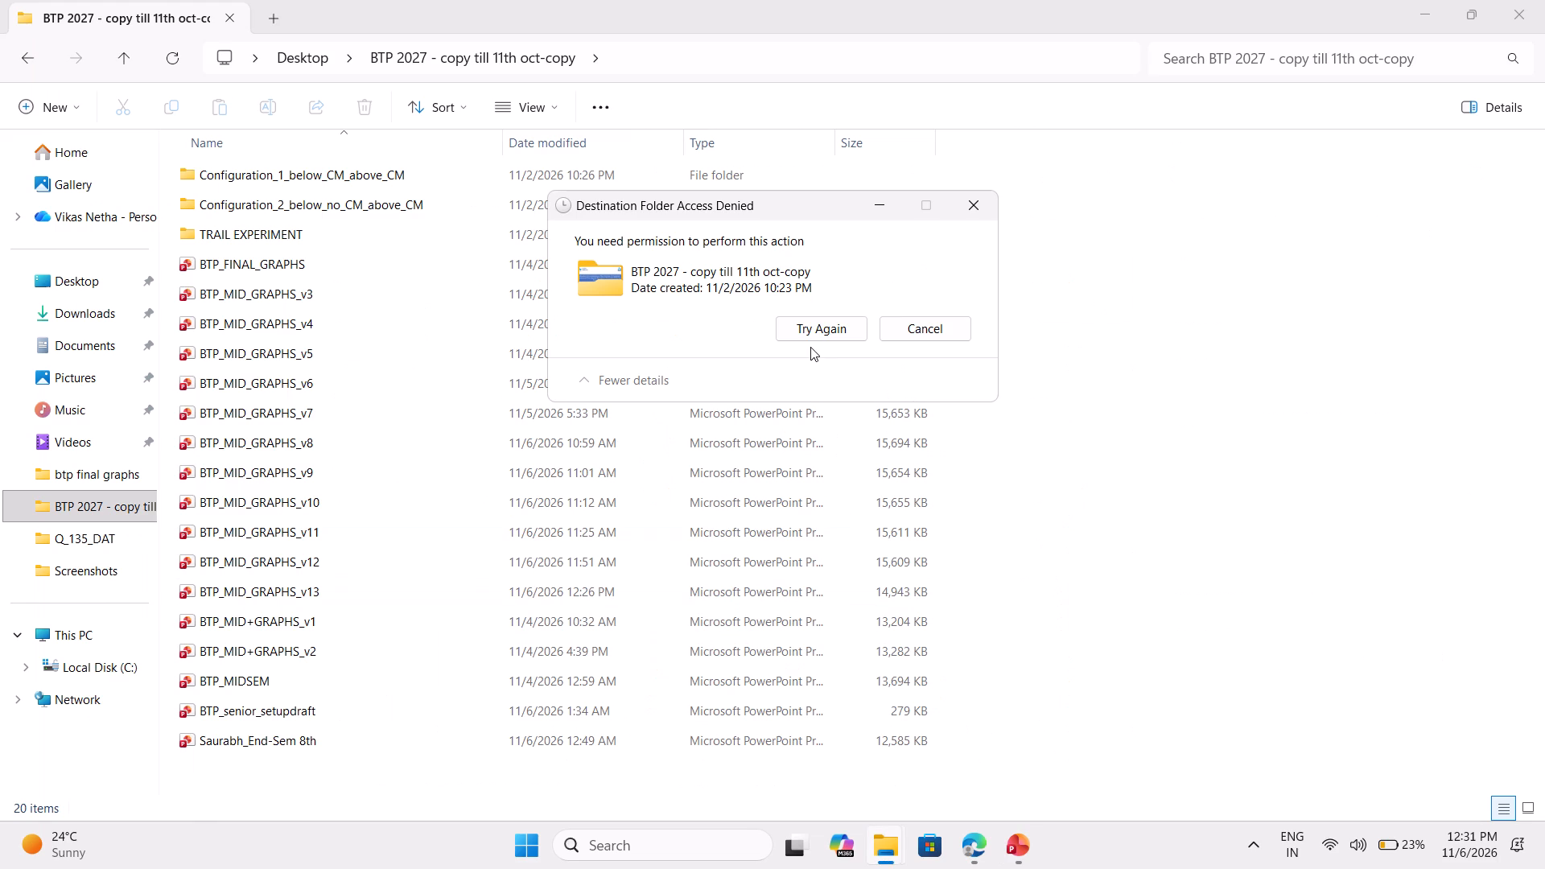
left_click(803, 336)
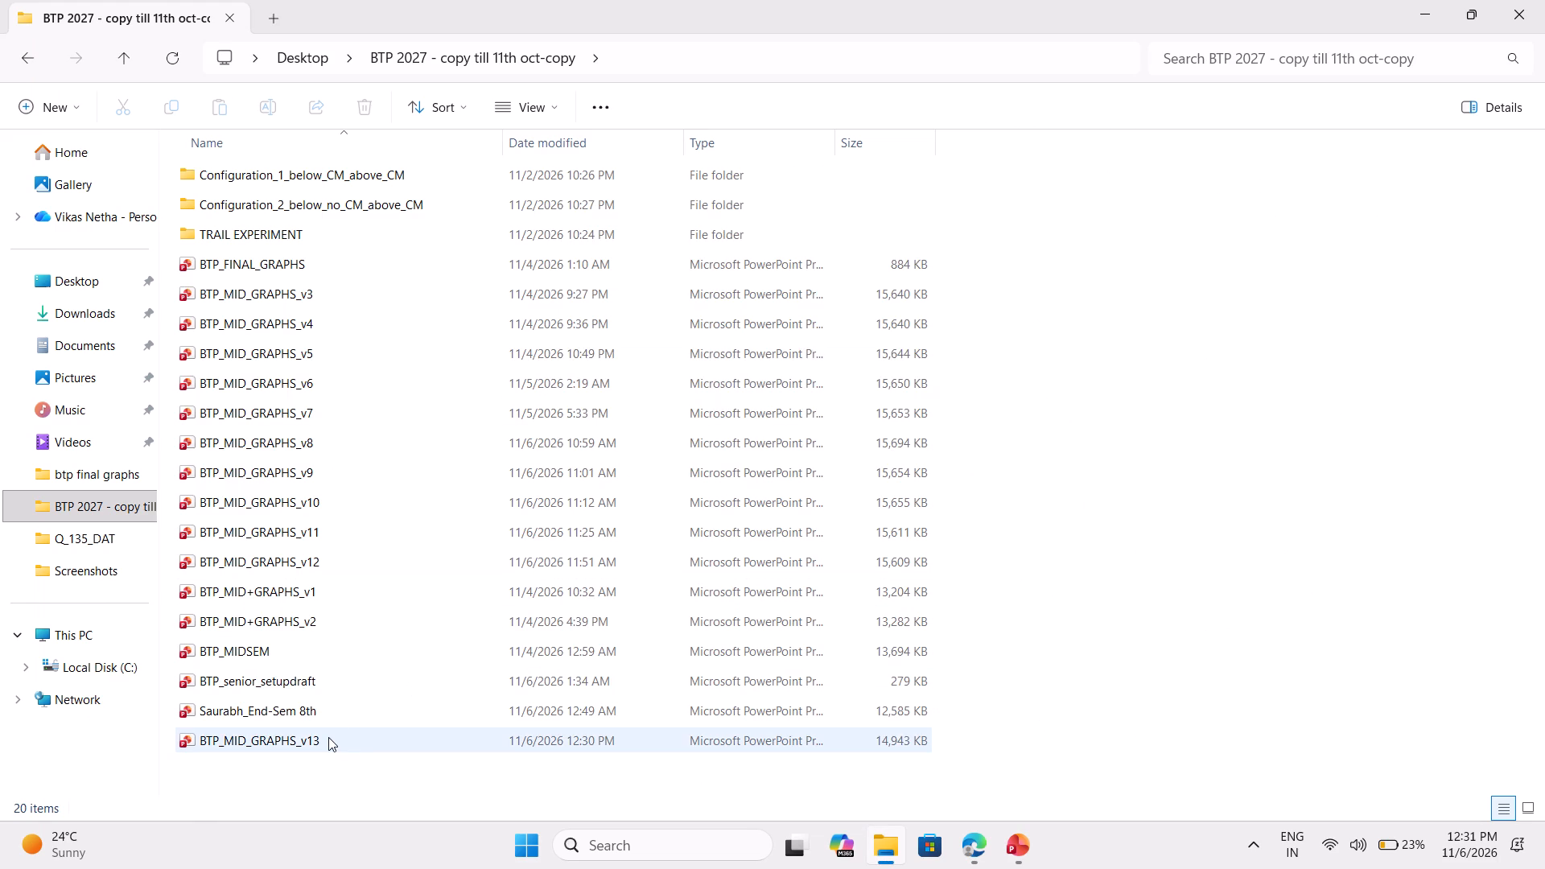
Open the replacement BTP_MID_GRAPHS_v13 and review its slides up to the longitudinal velocity and TKE graphs on slides 14 and 15.
double_click(328, 737)
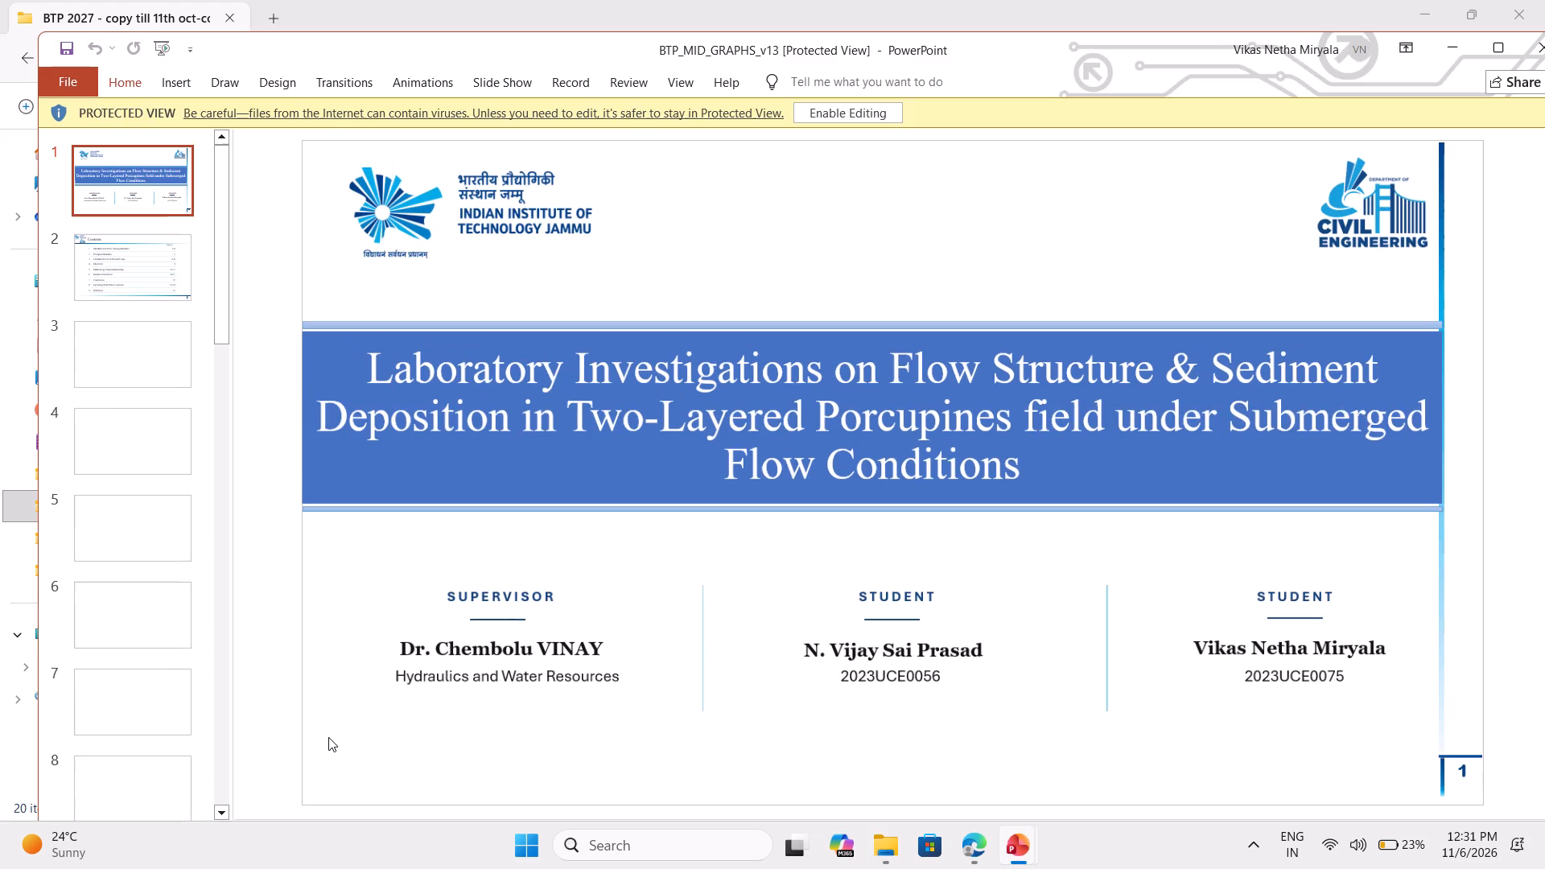
key("Down")
key("Down")
key("Down")
key("Down")
key("Down")
key("Down")
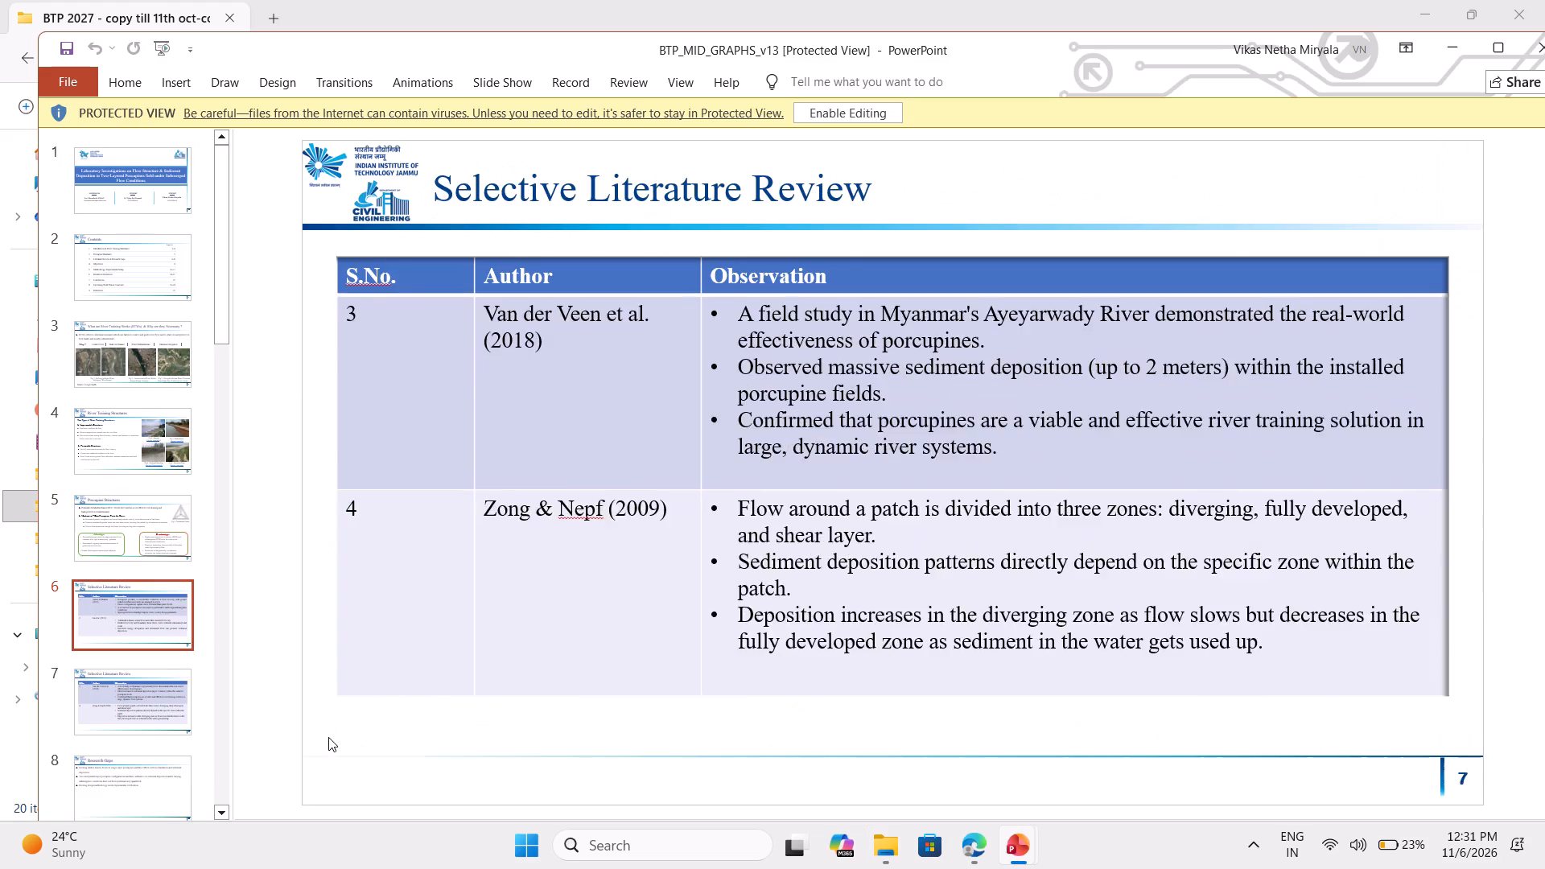
key("Down")
key("Down")
key("Down")
key("Down")
key("Down")
key("Down")
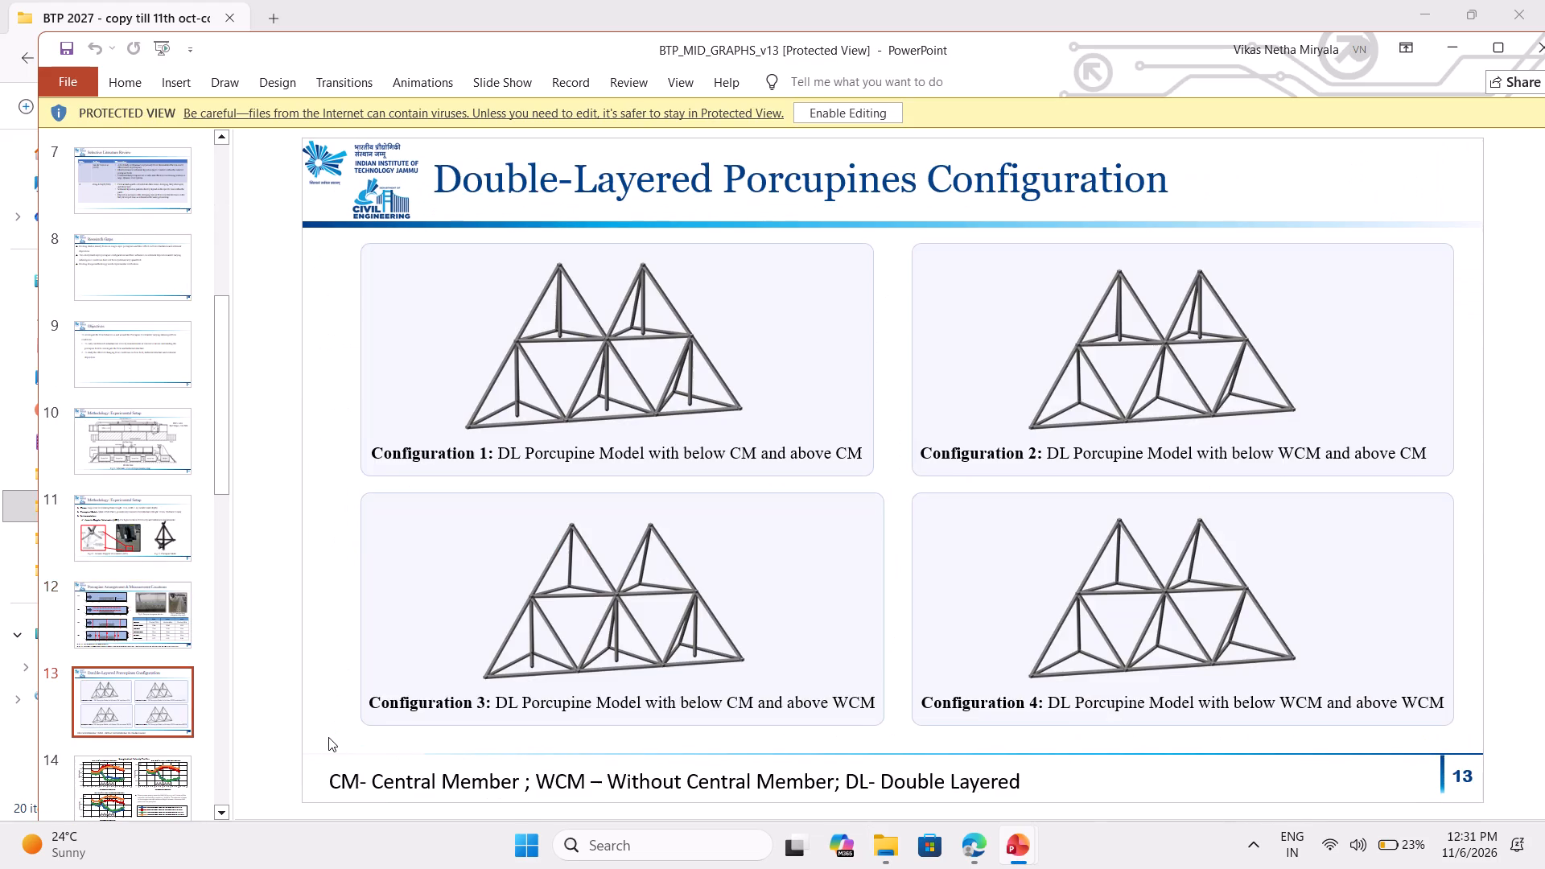
key("Up")
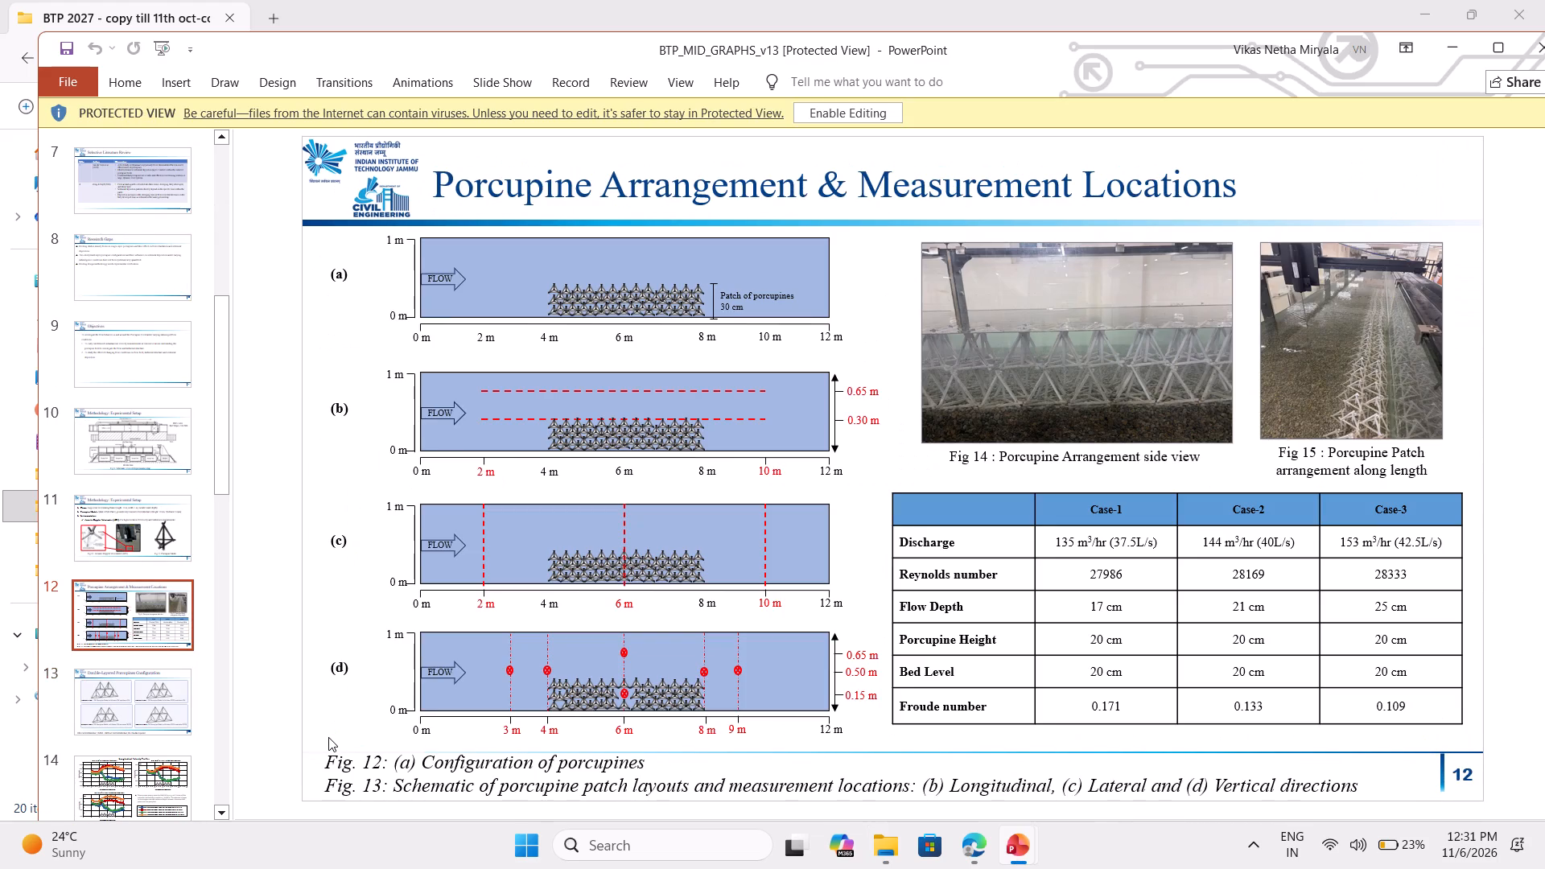
key("Down")
key("Down")
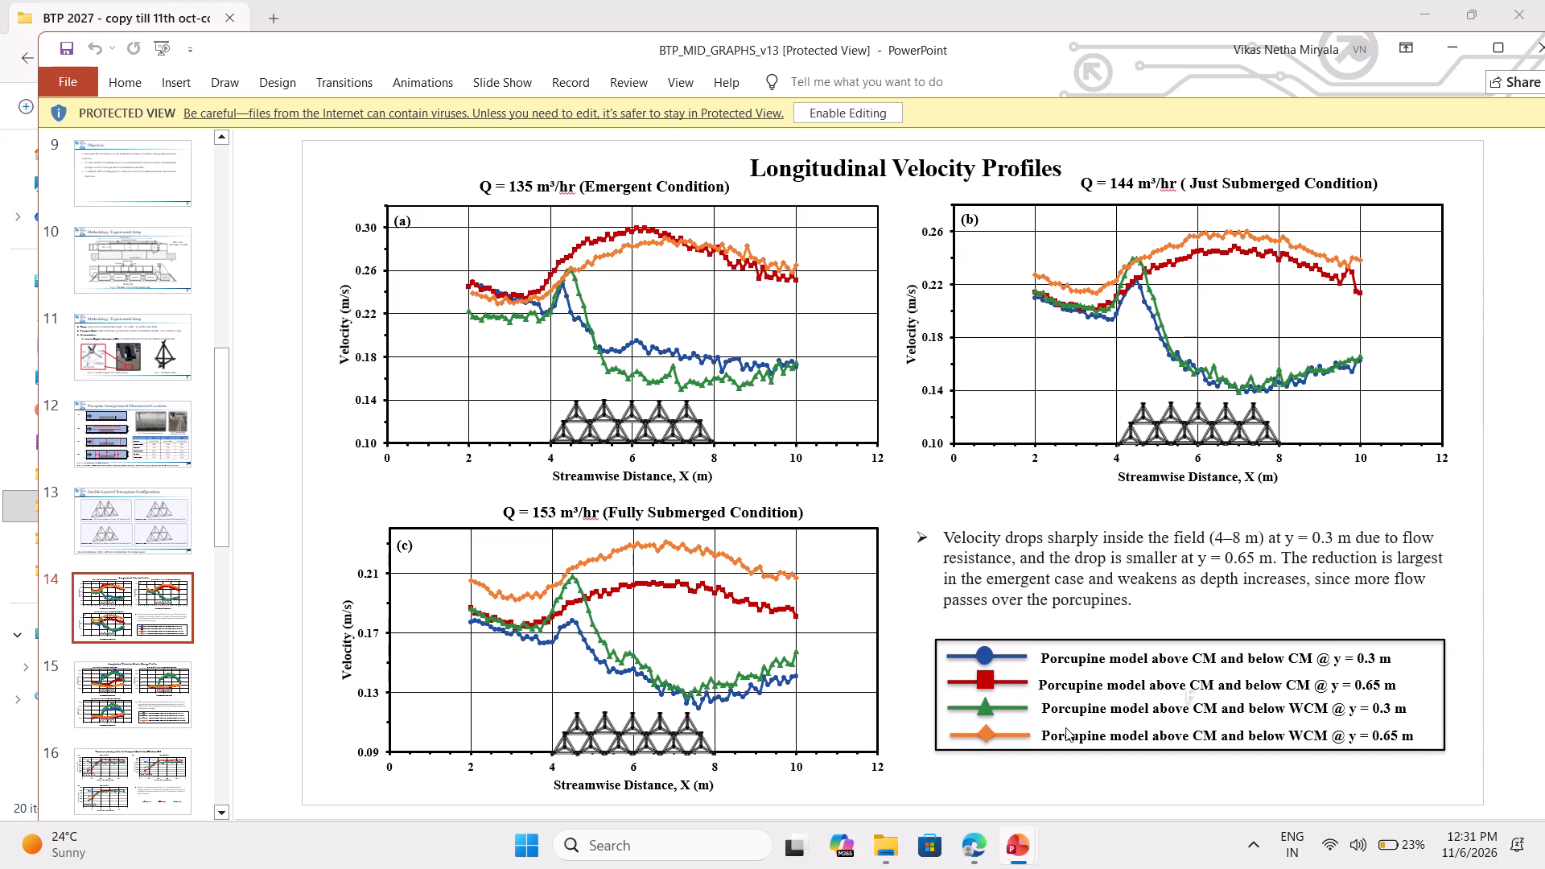
key("Down")
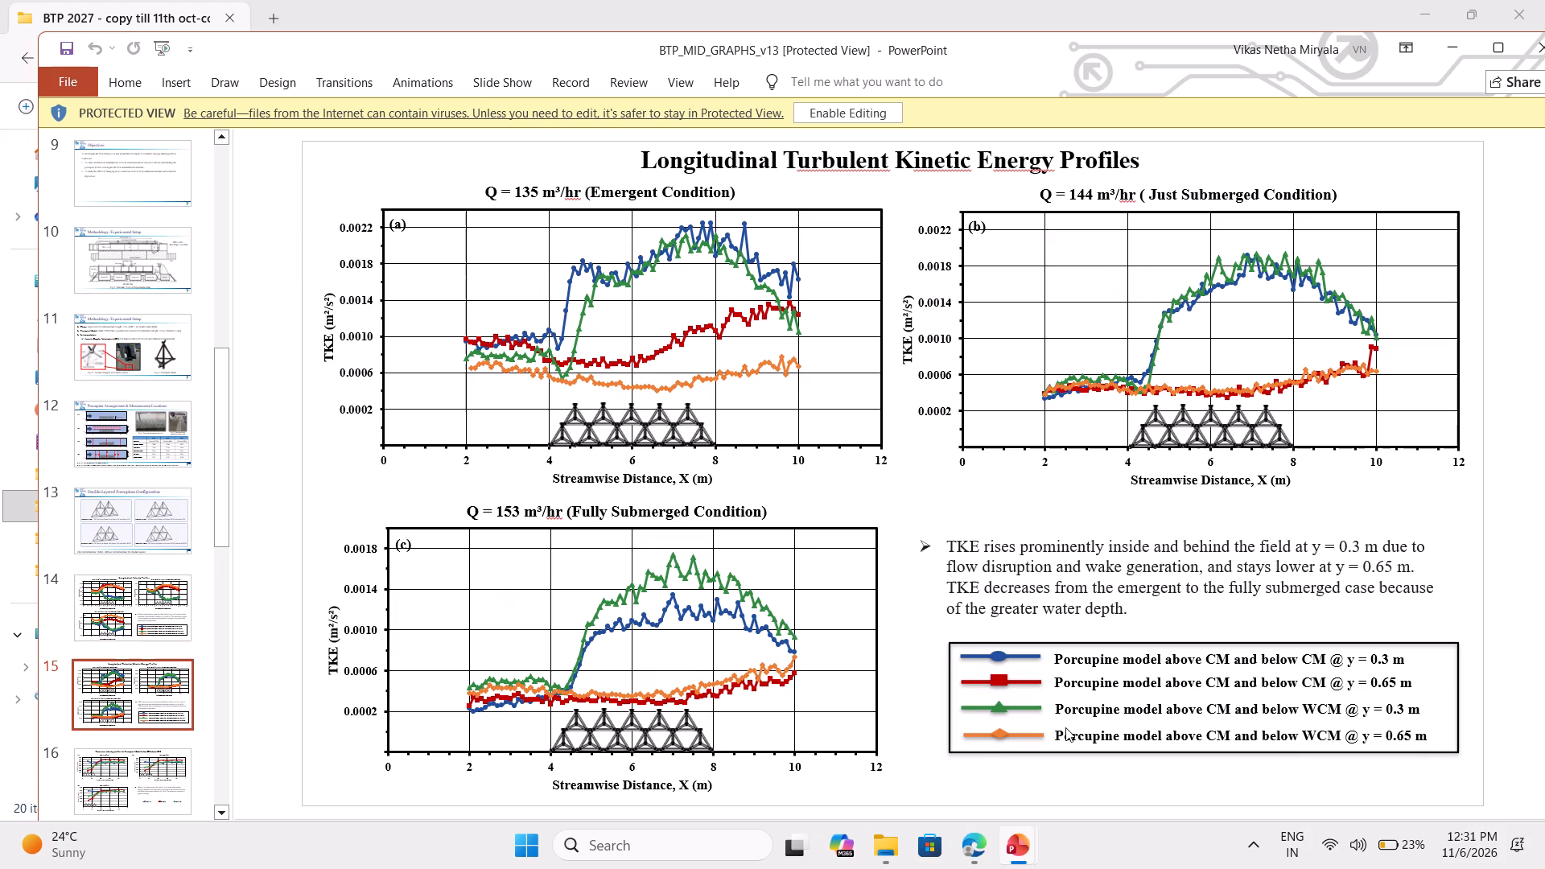
key("Down")
key("Up")
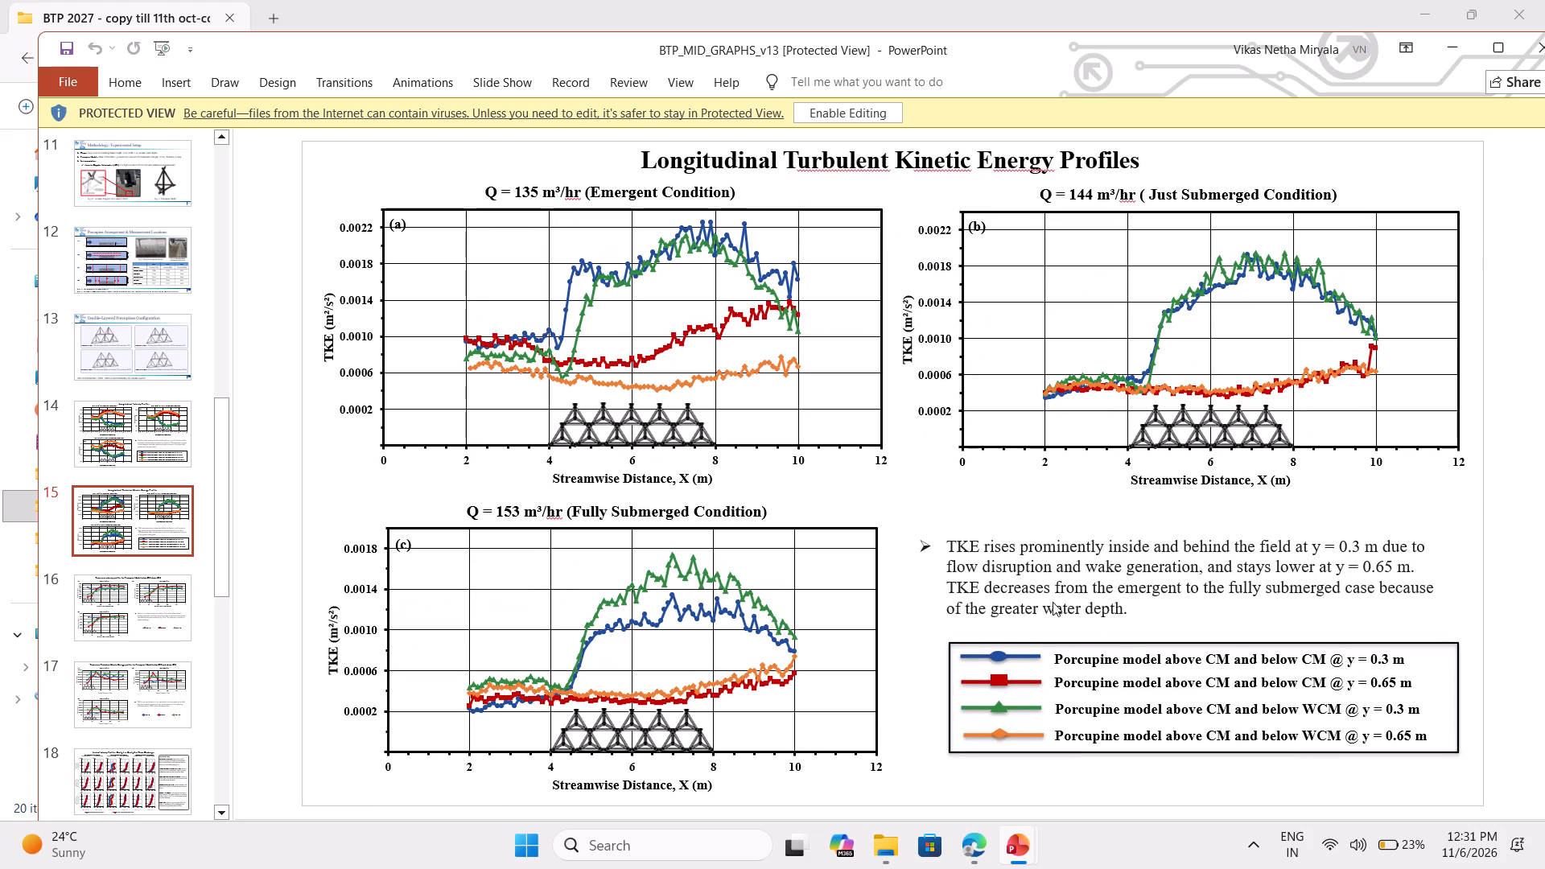
Enable editing of the presentation and maximize its window.
left_click(885, 115)
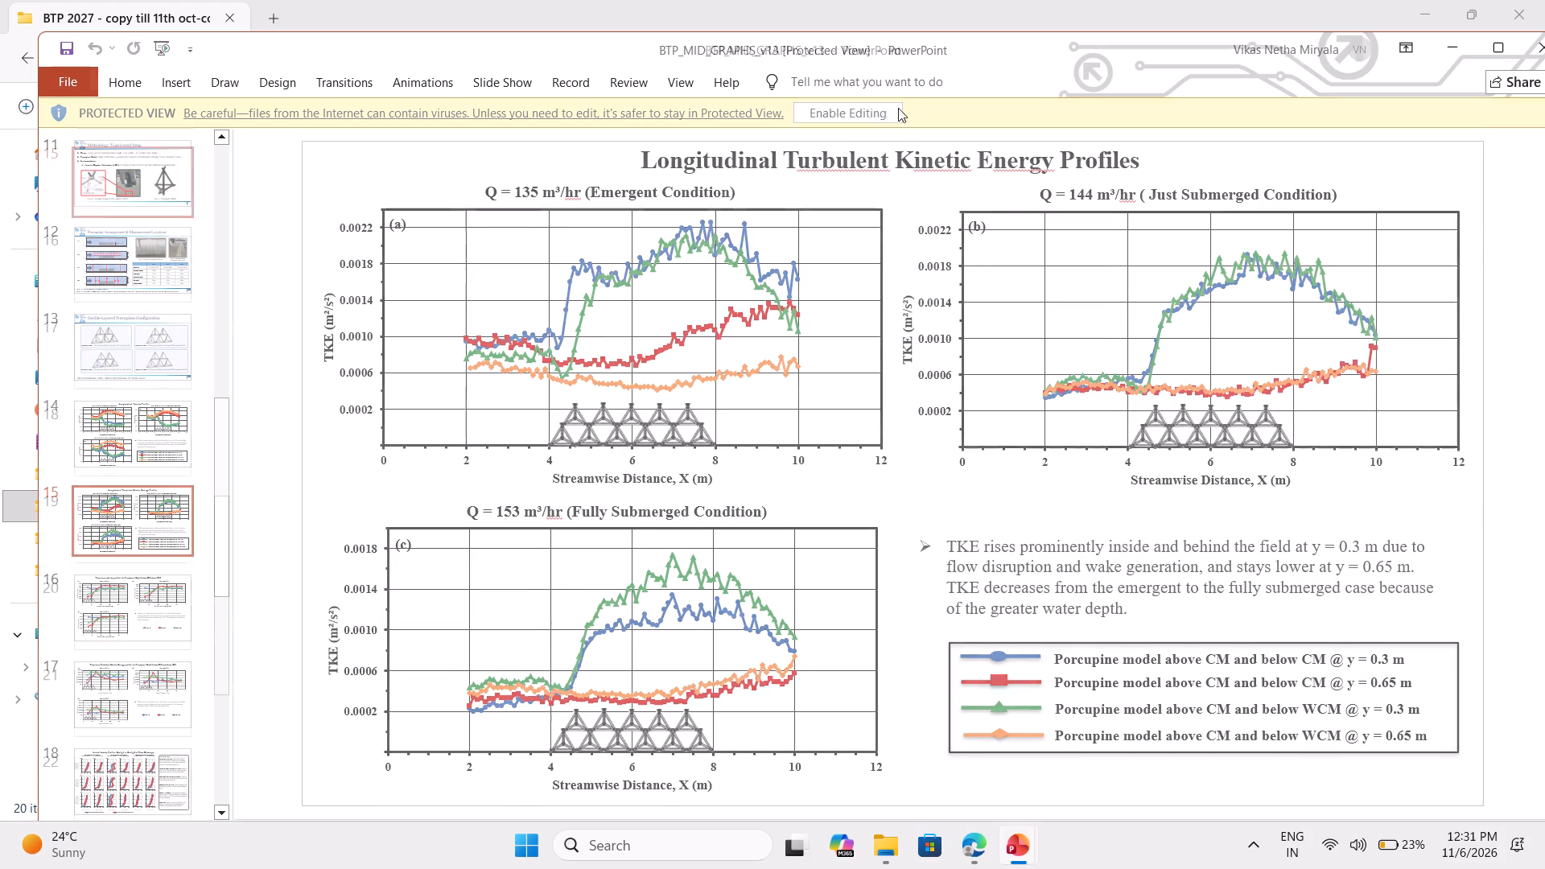
left_click_drag(987, 39, 967, 0)
Examine the caption placement on the longitudinal, transverse and vertical graphs of slides 14 to 18 in a slide show, and exit it.
left_click(1333, 808)
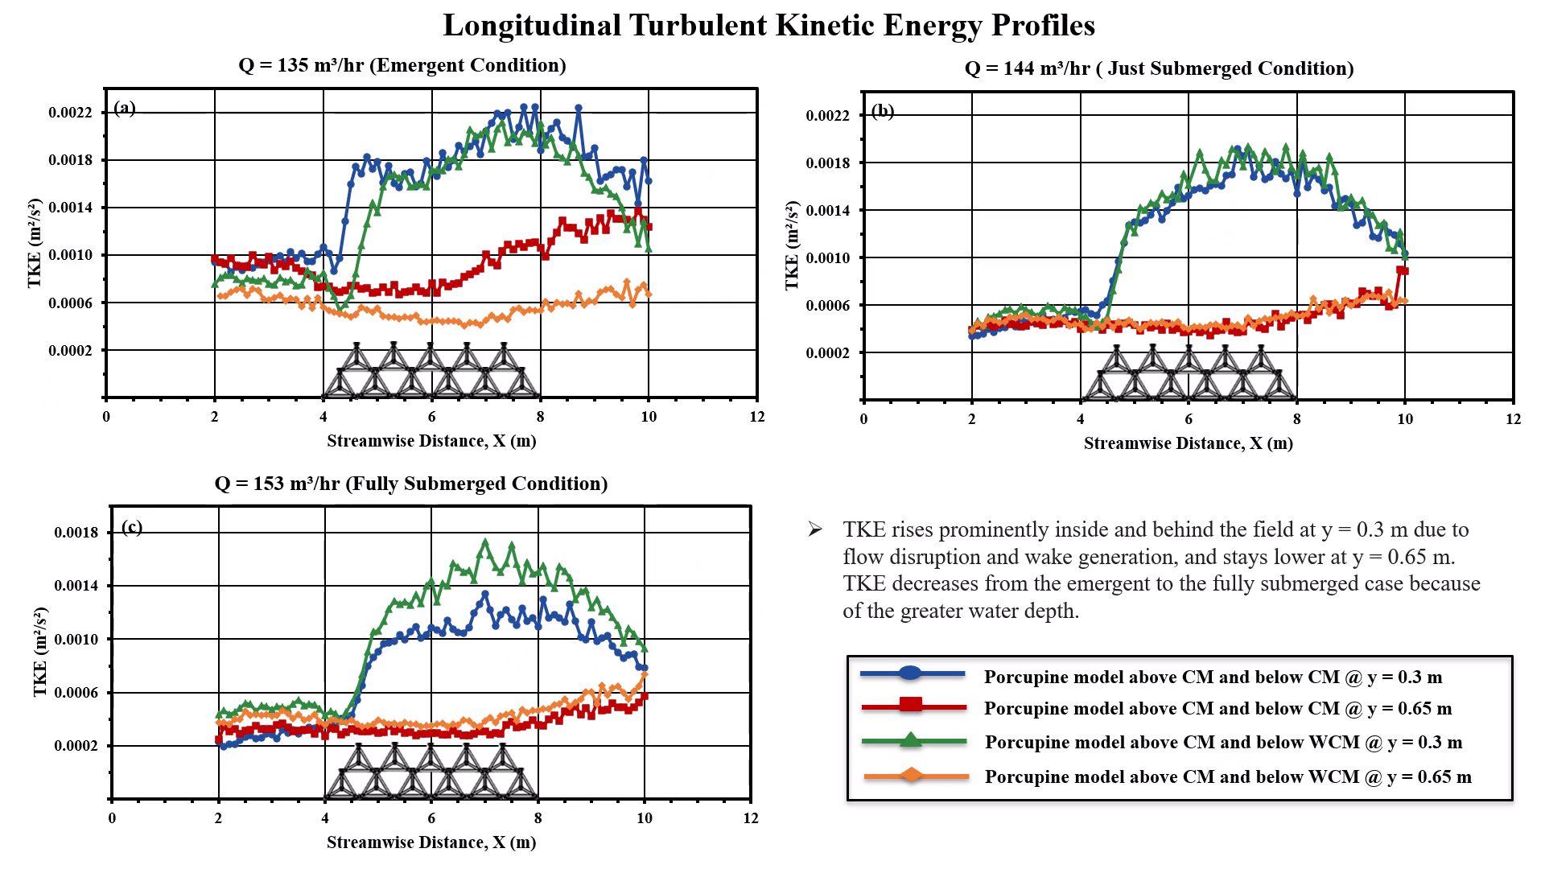
key("Up")
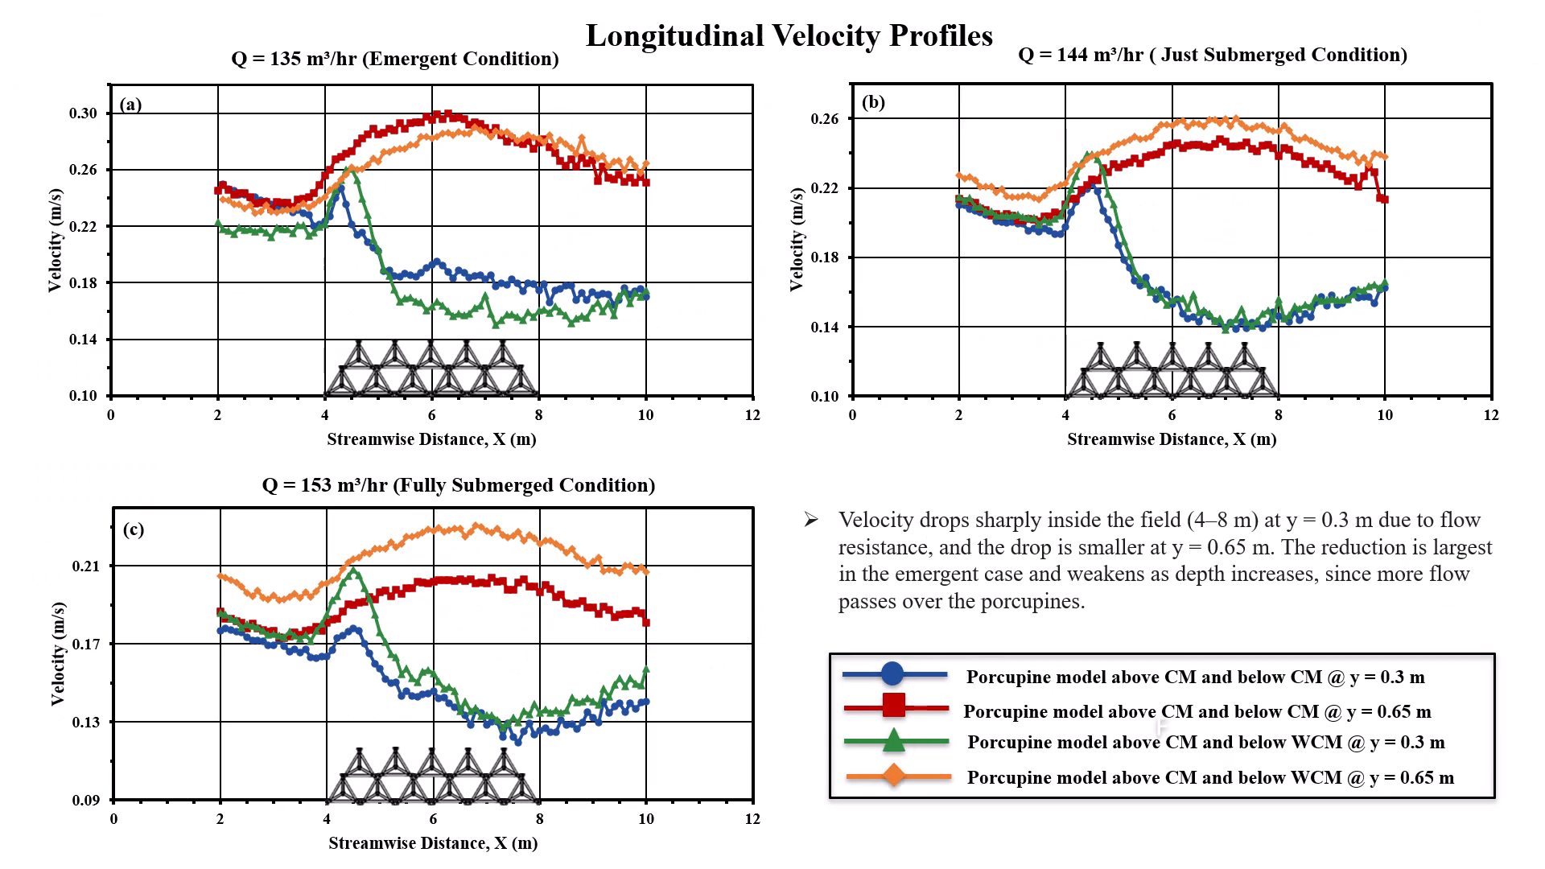
key("Right")
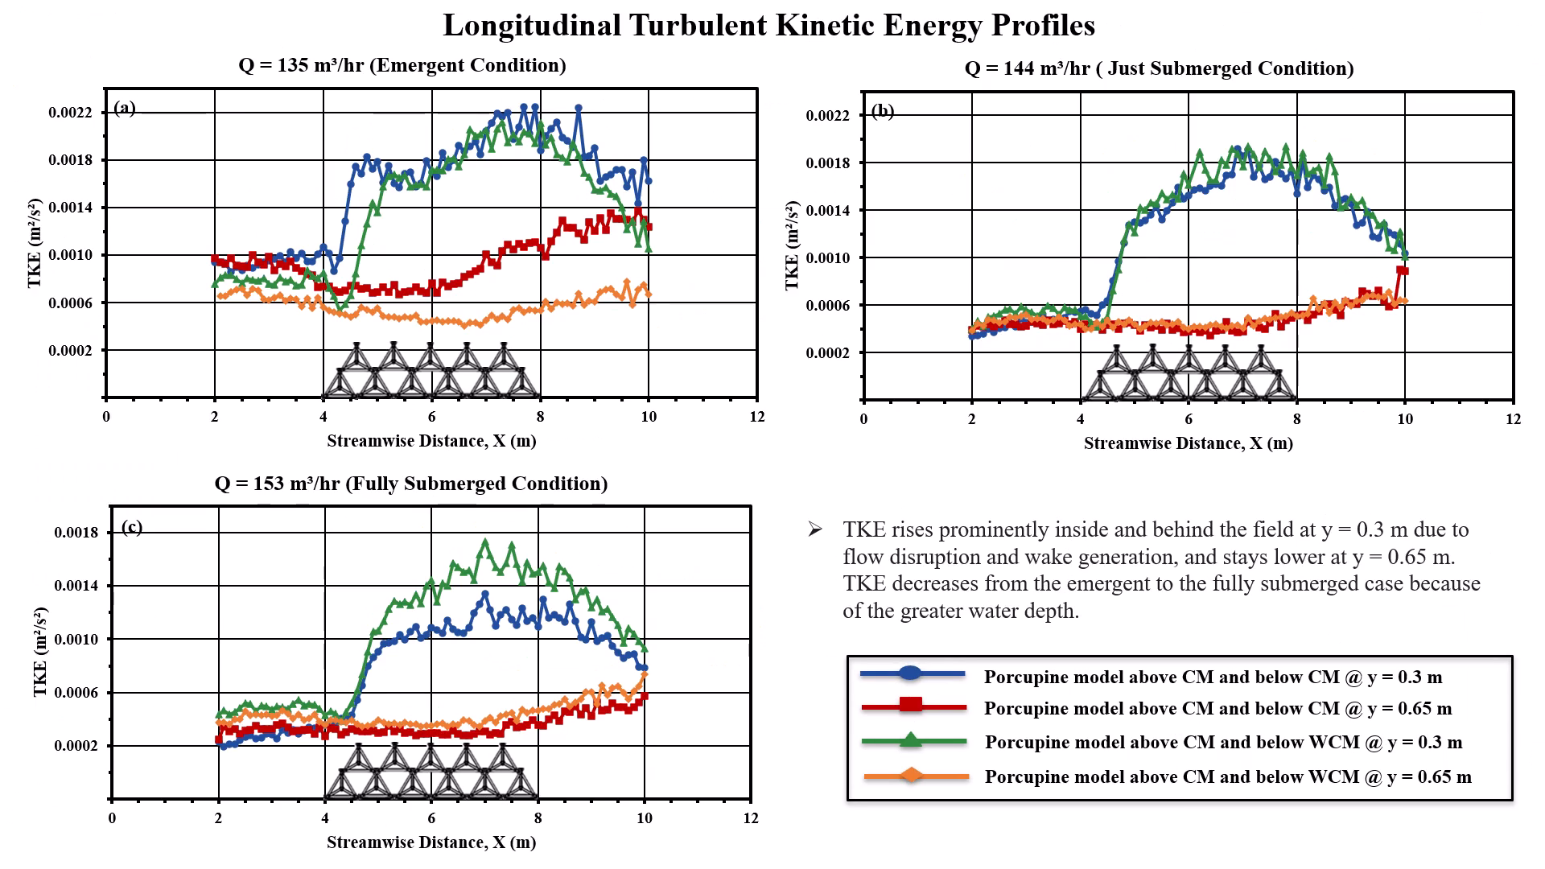
key("Right")
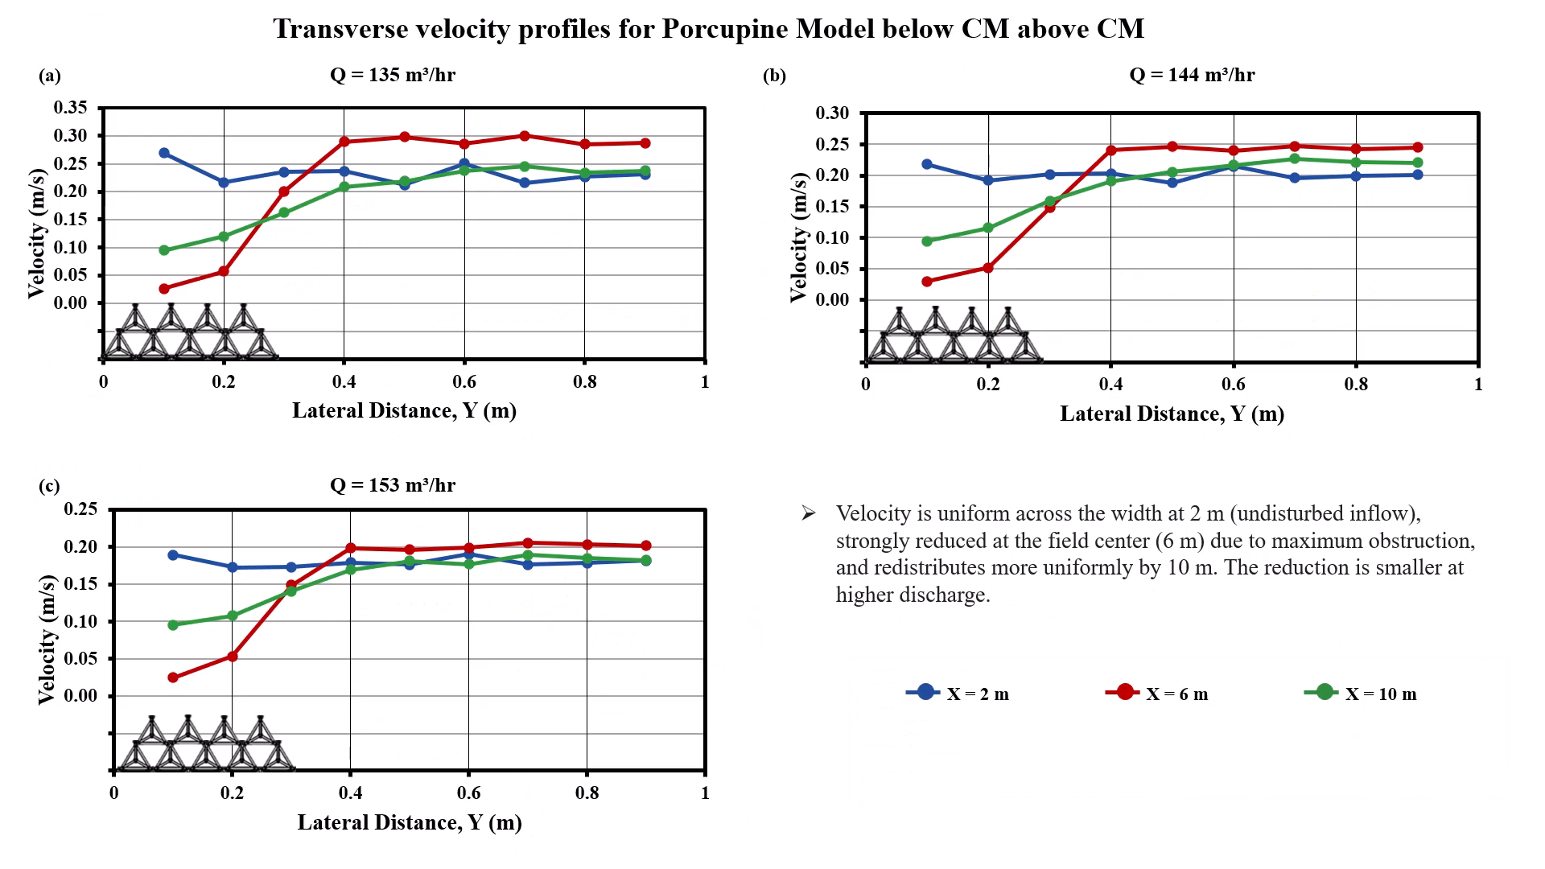
key("Right")
key("Right")
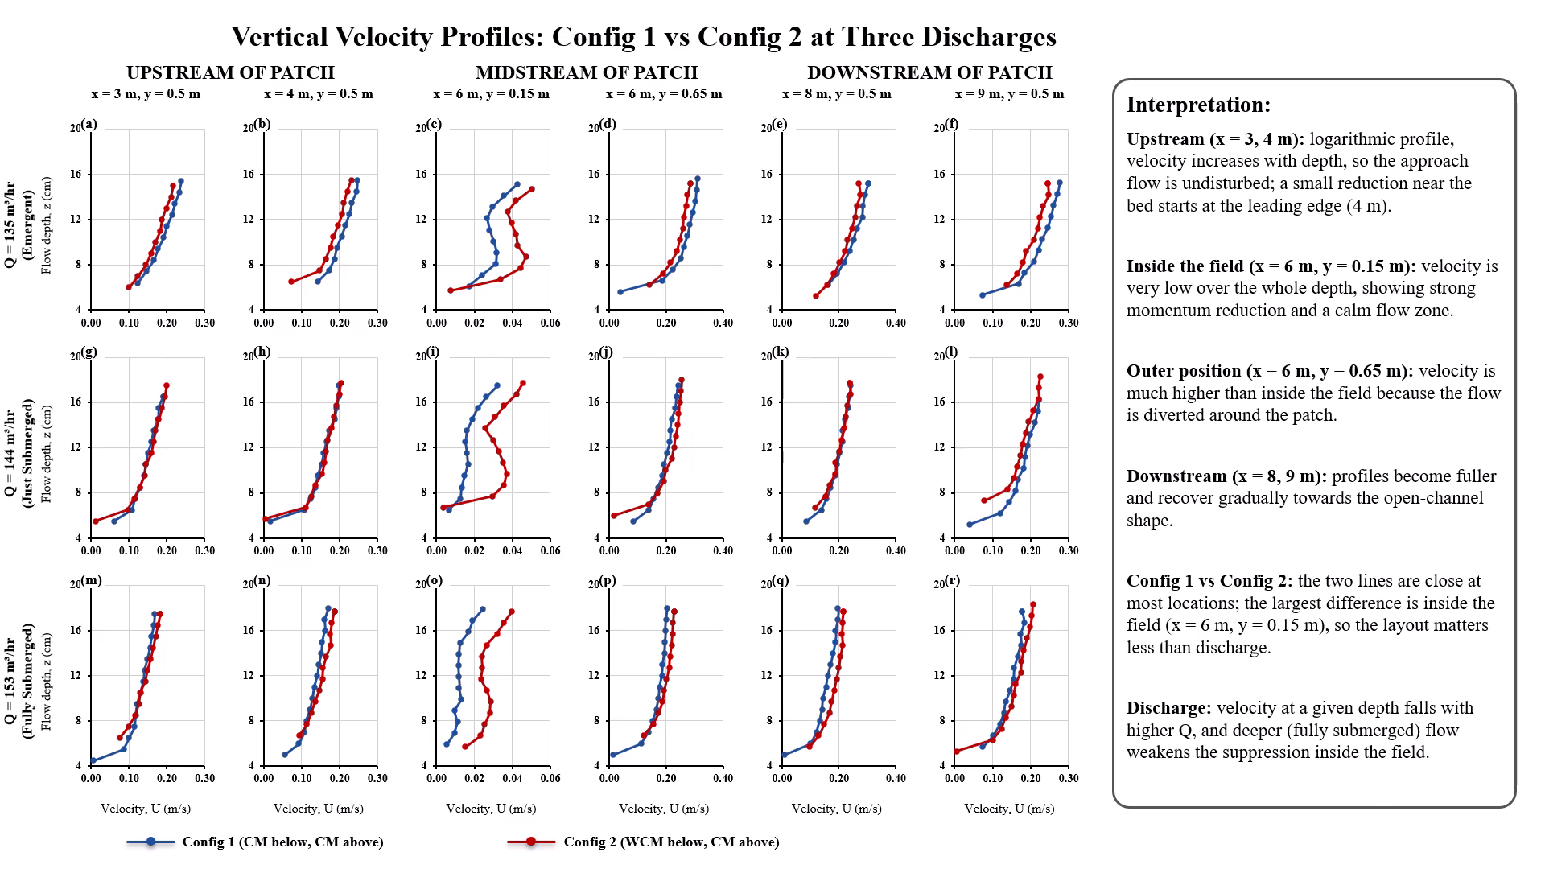
key("Left")
key("Escape")
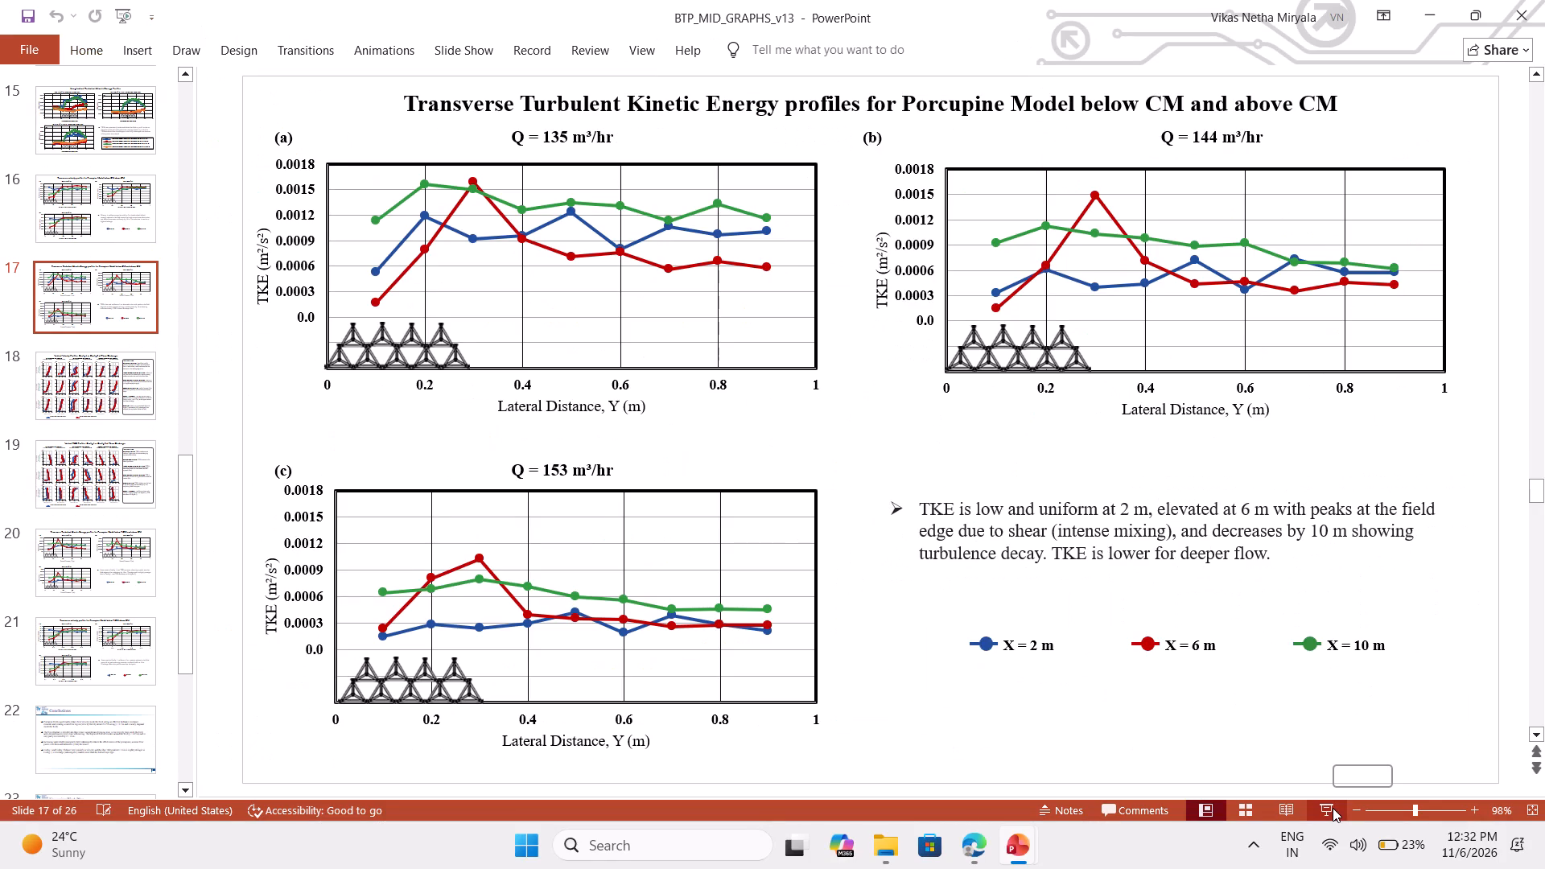
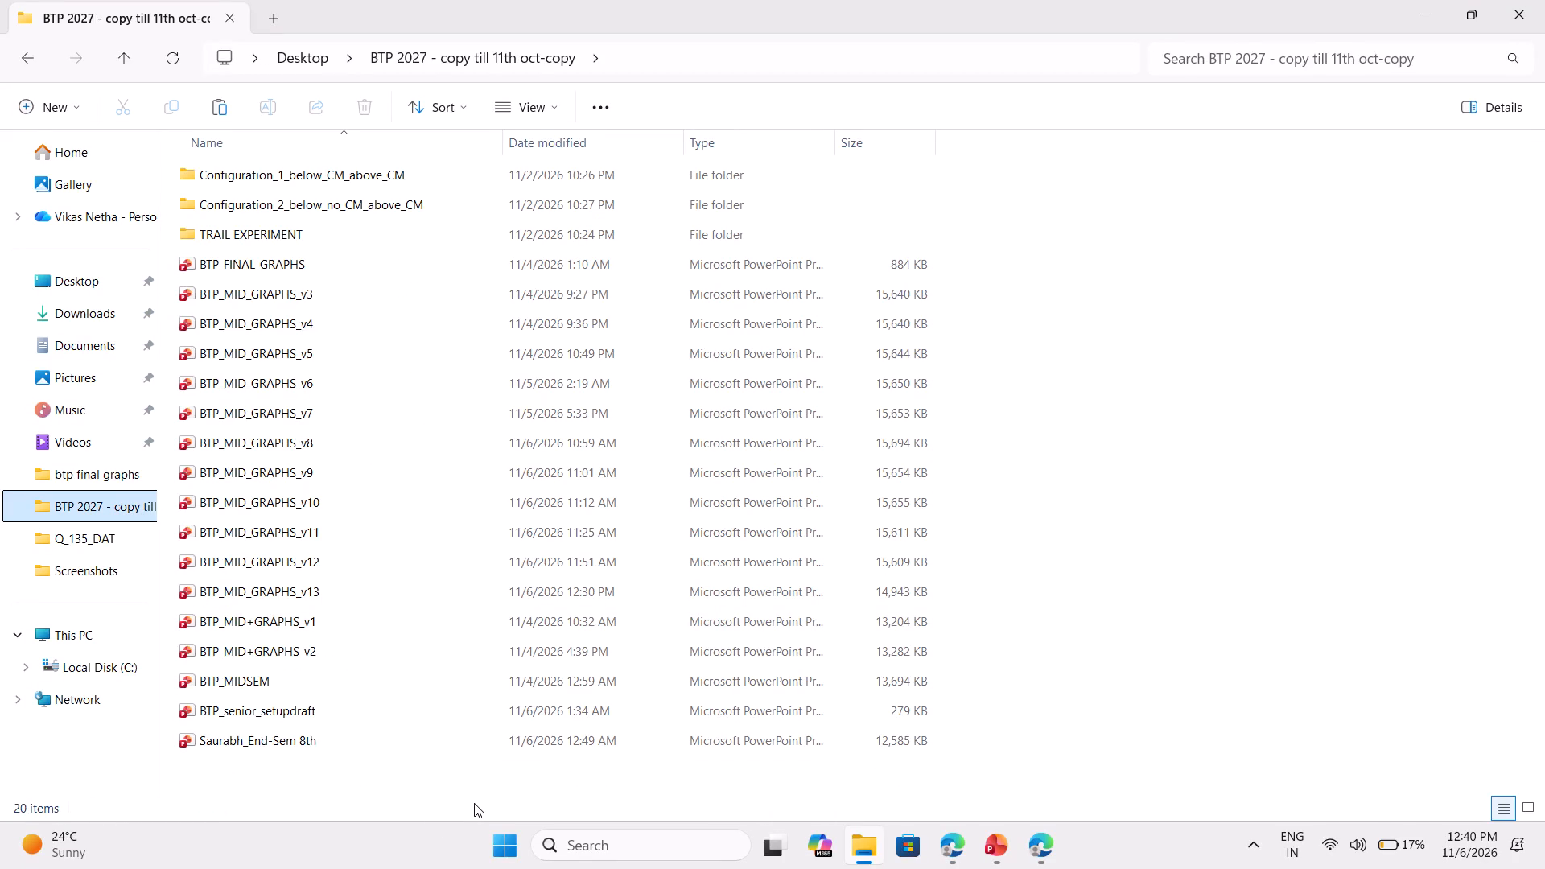
Paste the copied BTP_MID_GRAPHS_v14 presentation into the BTP 2027 - copy till 11th oct-copy folder.
left_click(474, 803)
key("ctrl+v")
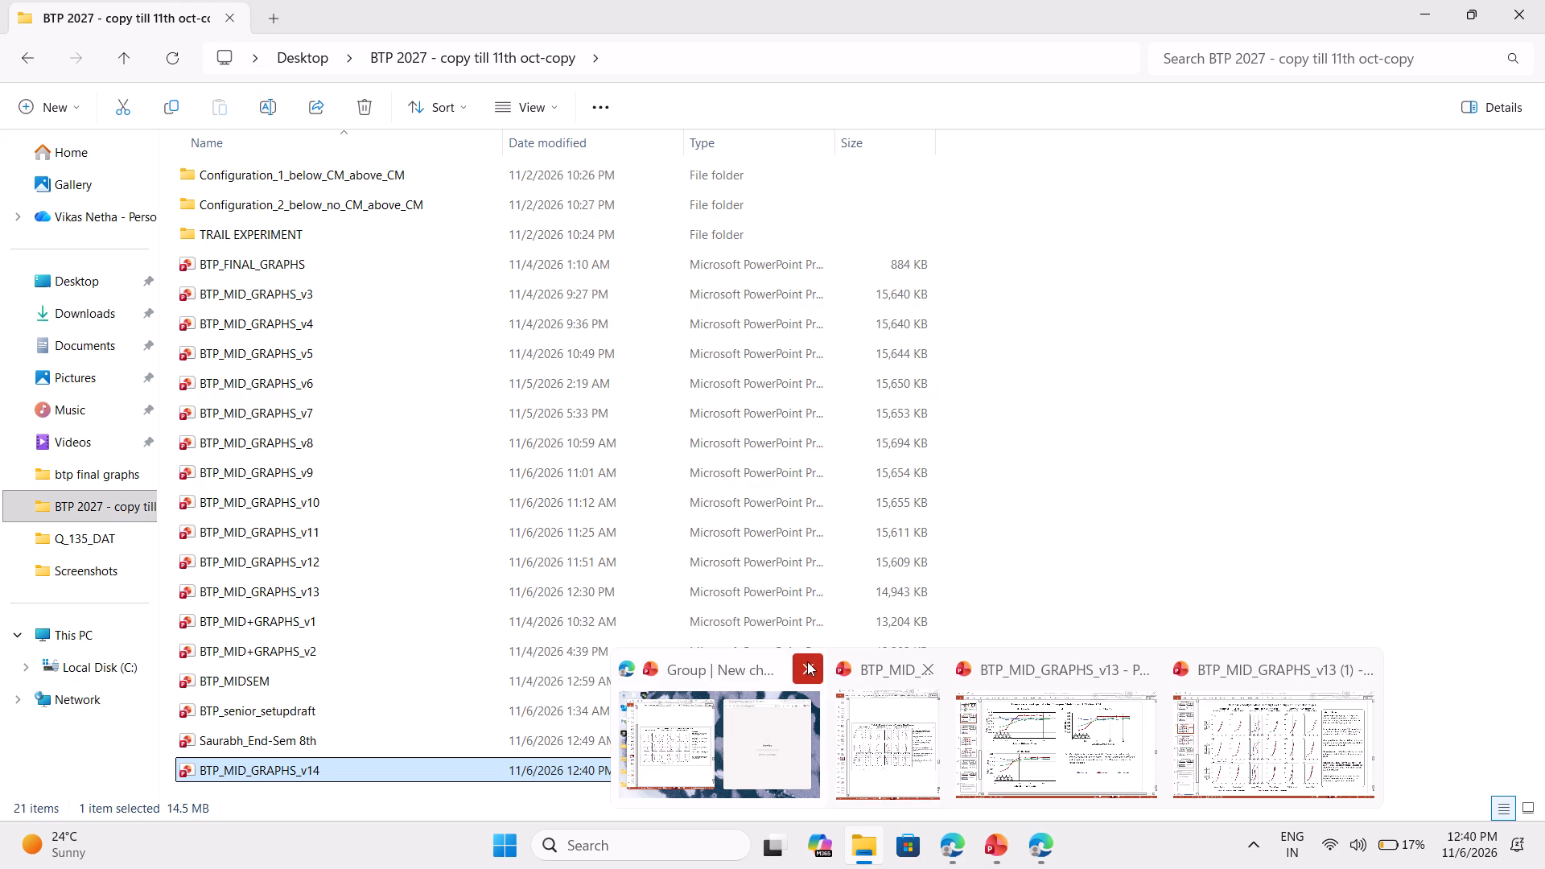
Close the window group containing the new chat and presentation, and bring up the choice of open PowerPoint presentations.
left_click(807, 661)
left_click(996, 835)
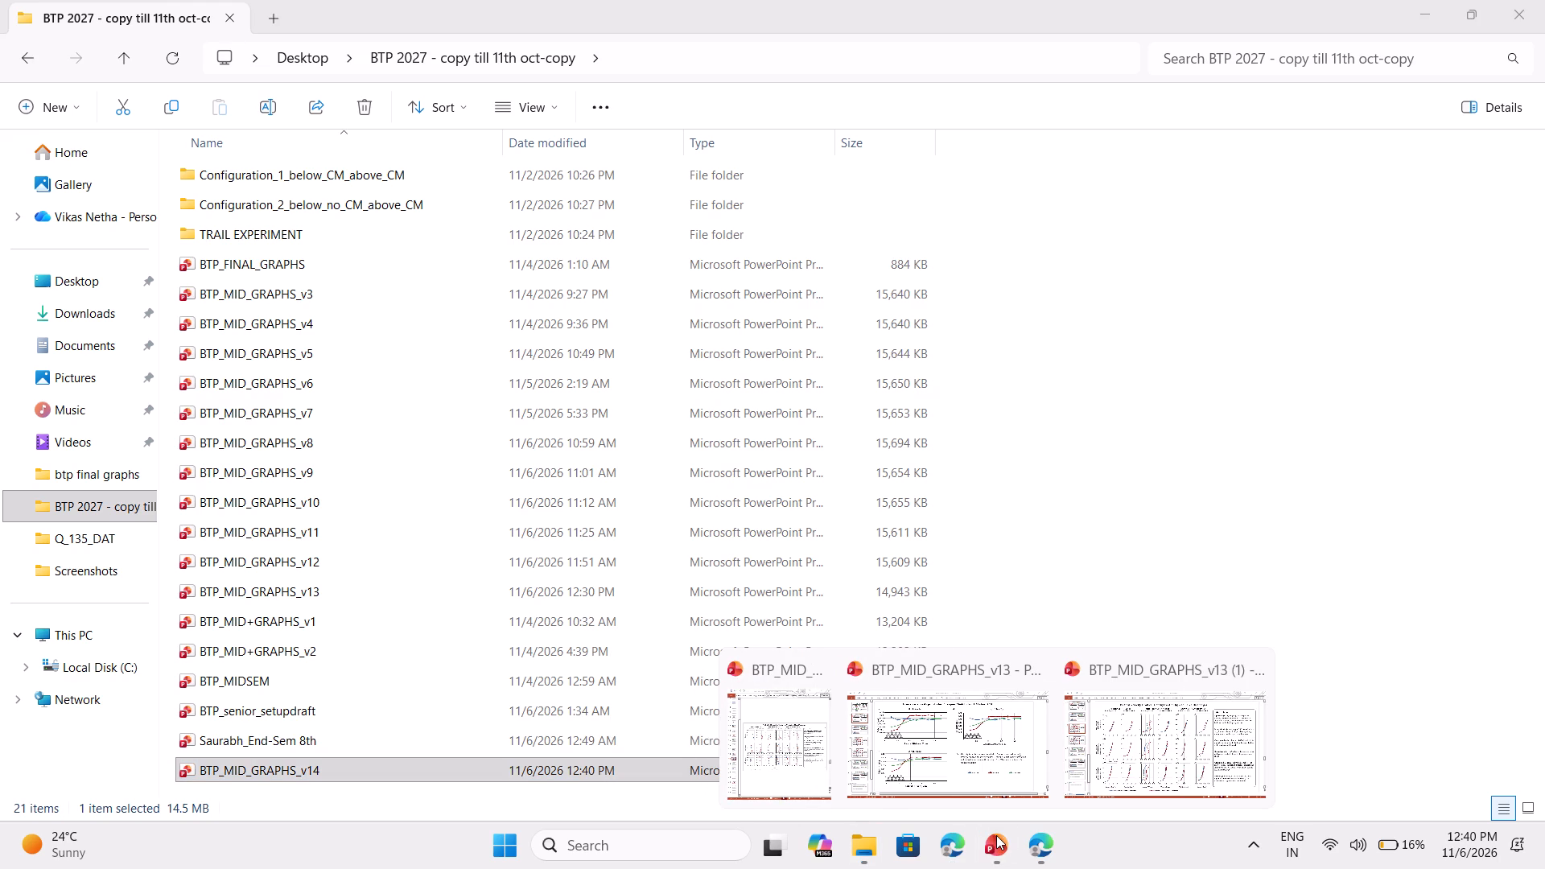
Close the open presentations, saving the changes to BTP_MID_GRAPHS_v12 and BTP_MID_GRAPHS_v13 (1).
left_click(816, 669)
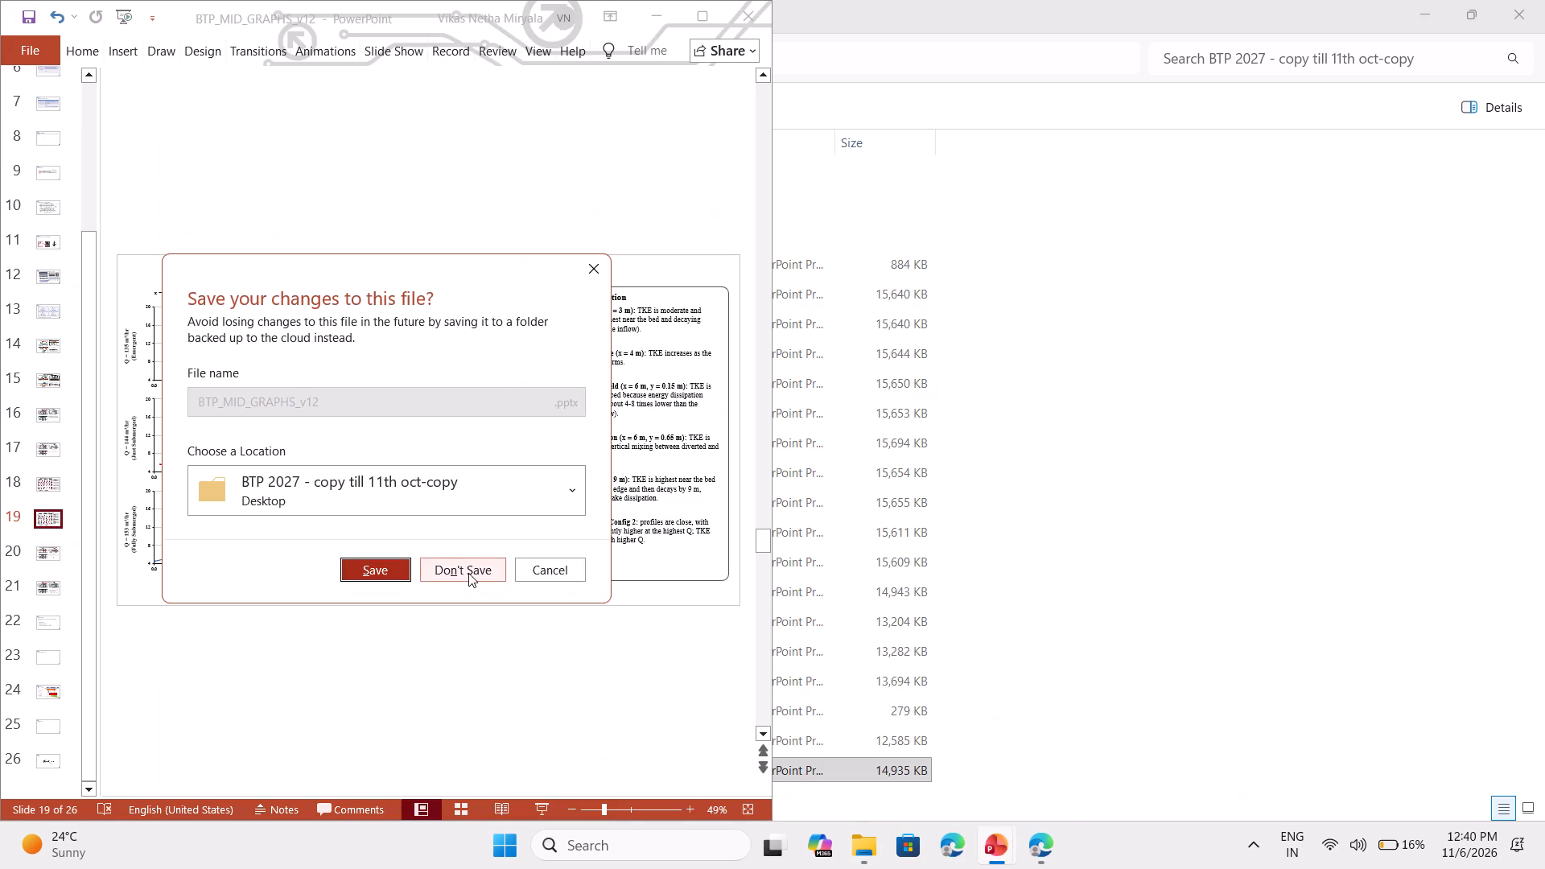
left_click(396, 565)
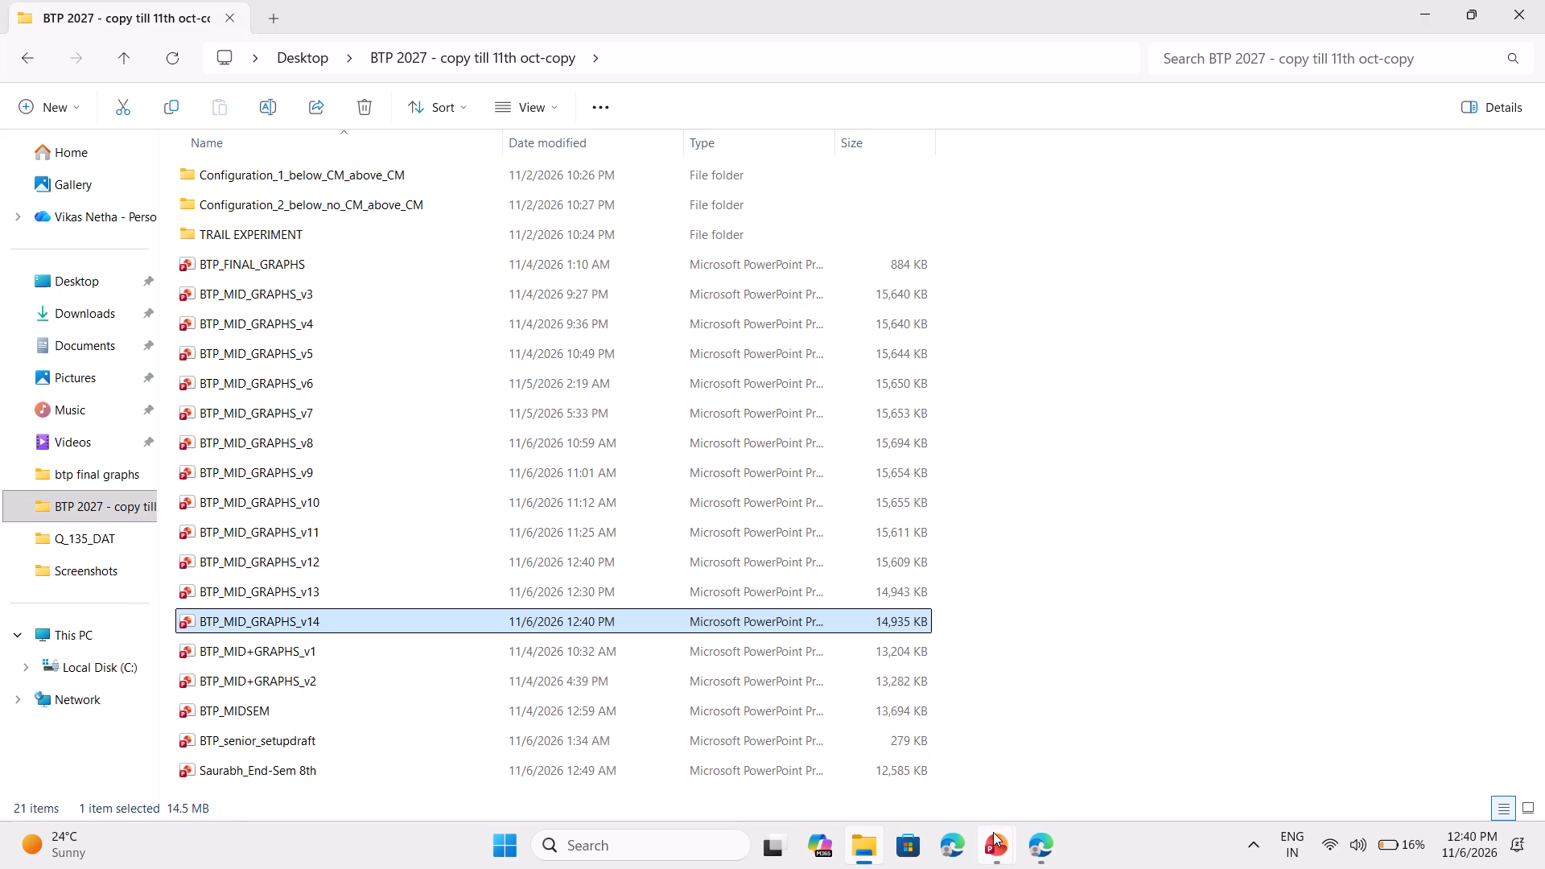
left_click(978, 683)
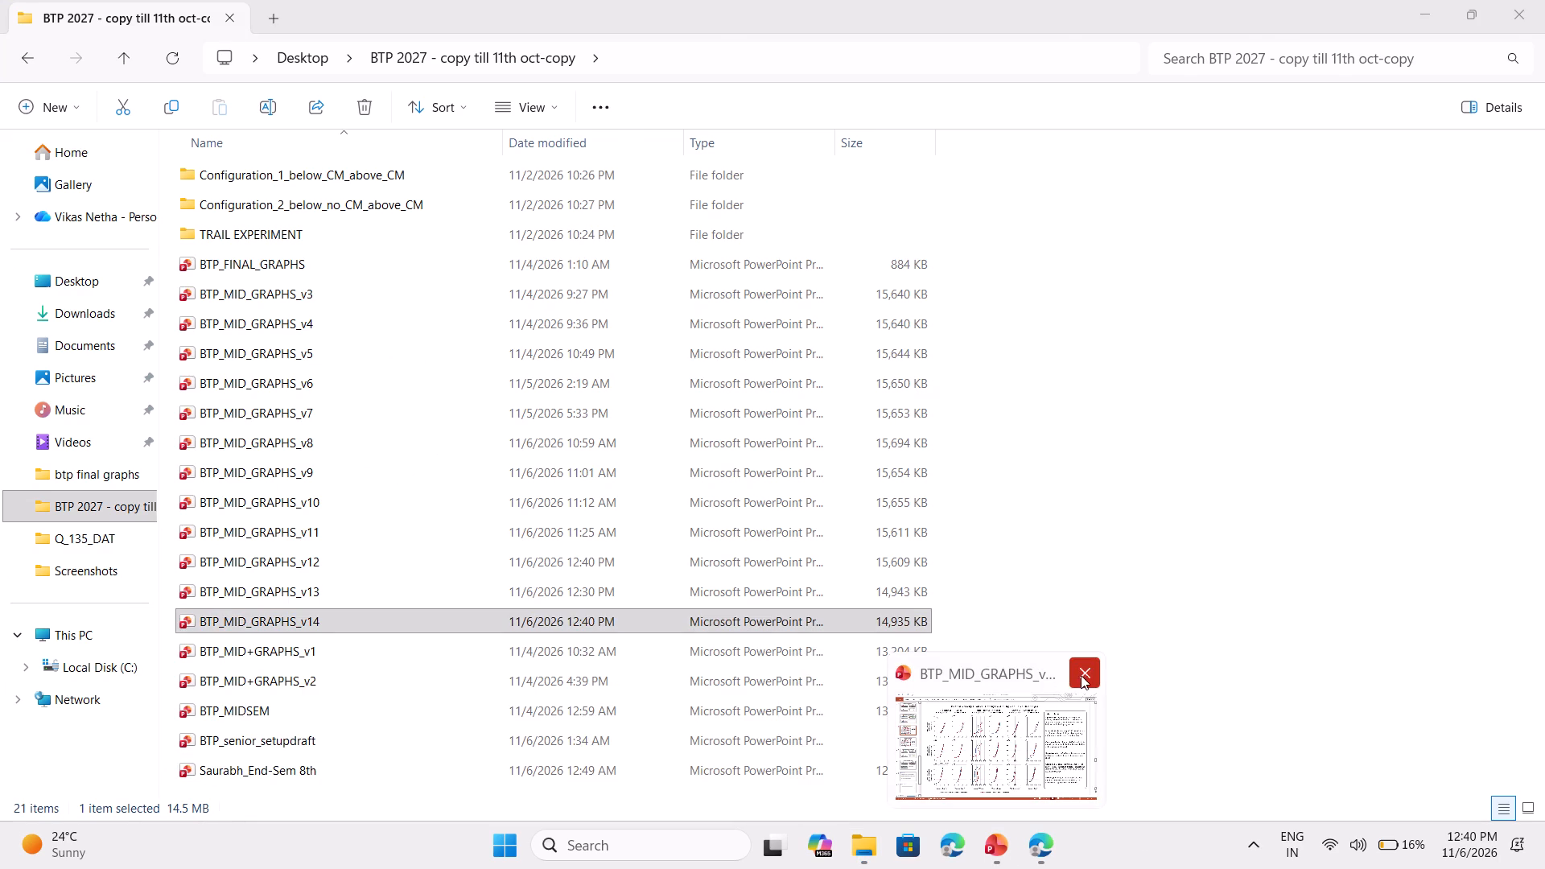
left_click(1083, 675)
left_click(773, 566)
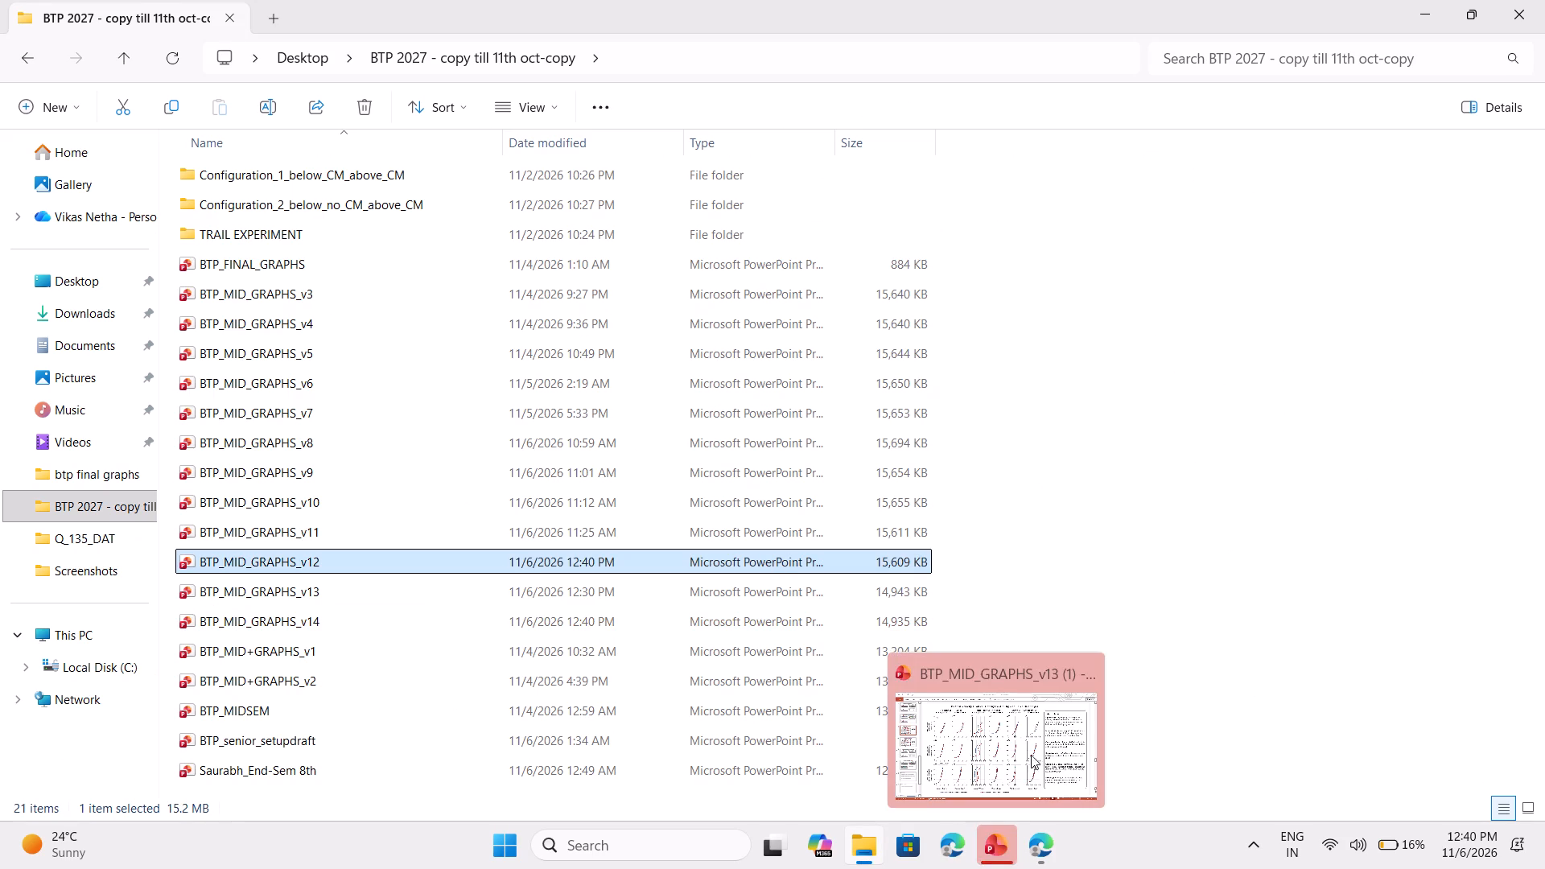
left_click(1081, 675)
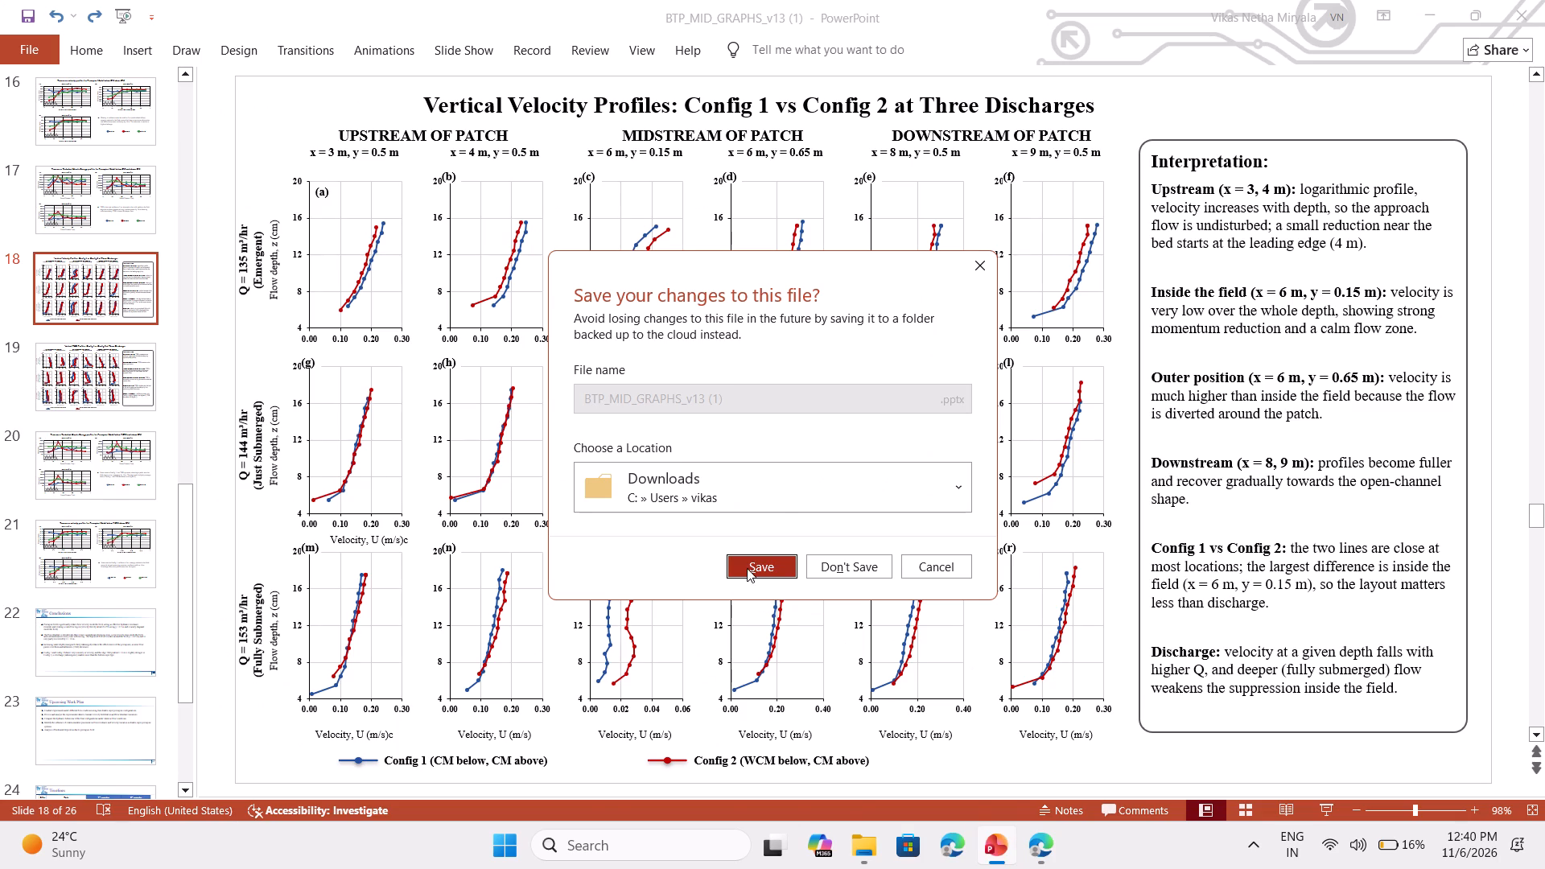
left_click(747, 568)
Open BTP_MID_GRAPHS_v14 from the BTP 2027 - copy till 11th oct-copy folder and enable editing.
left_click(324, 615)
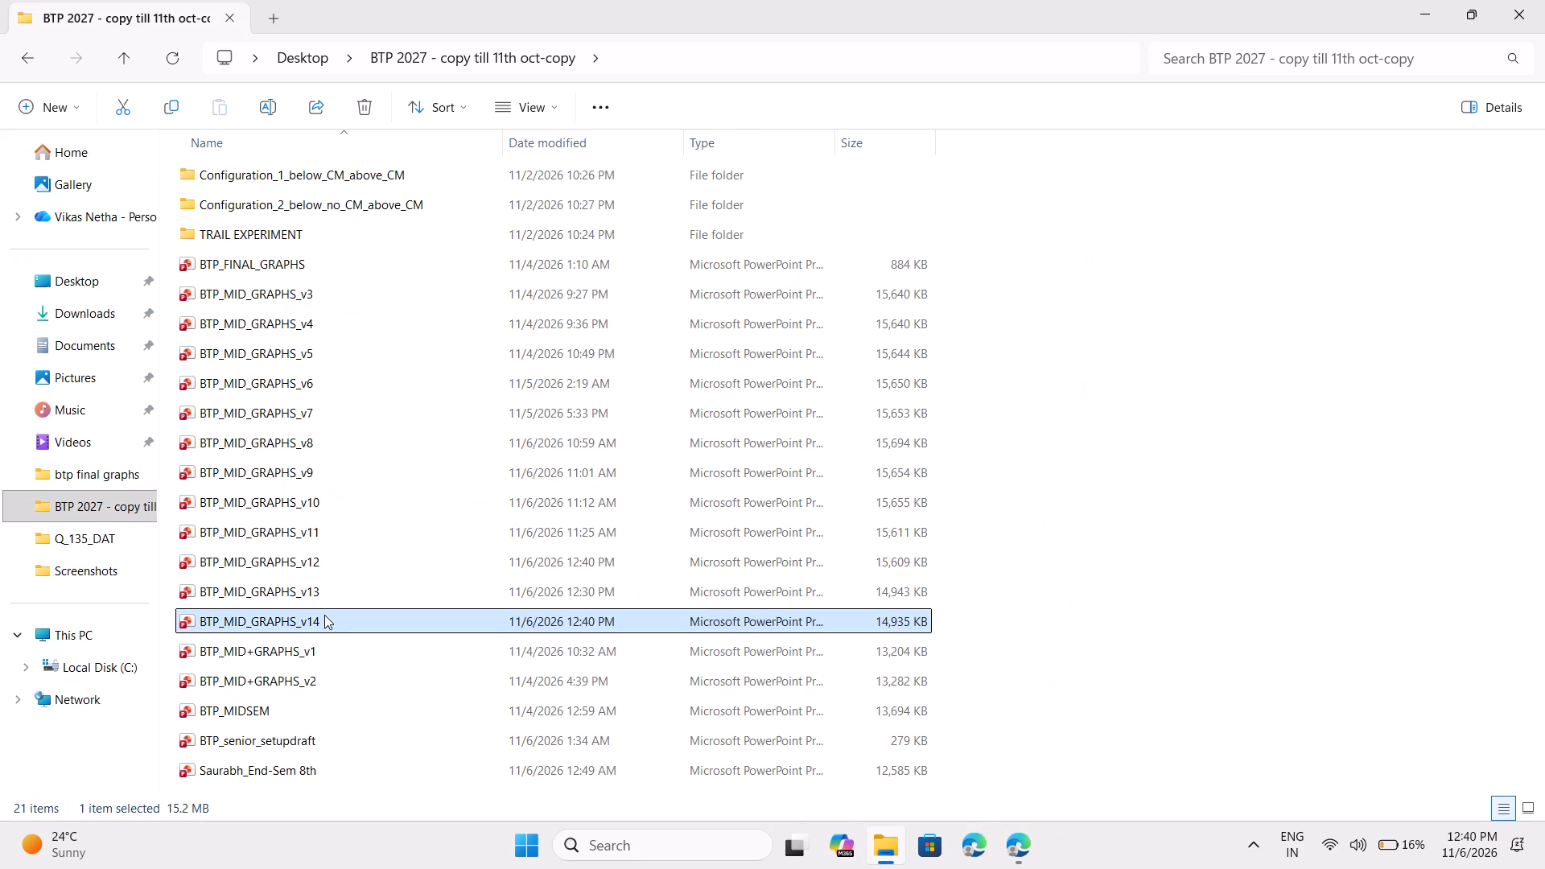
double_click(324, 615)
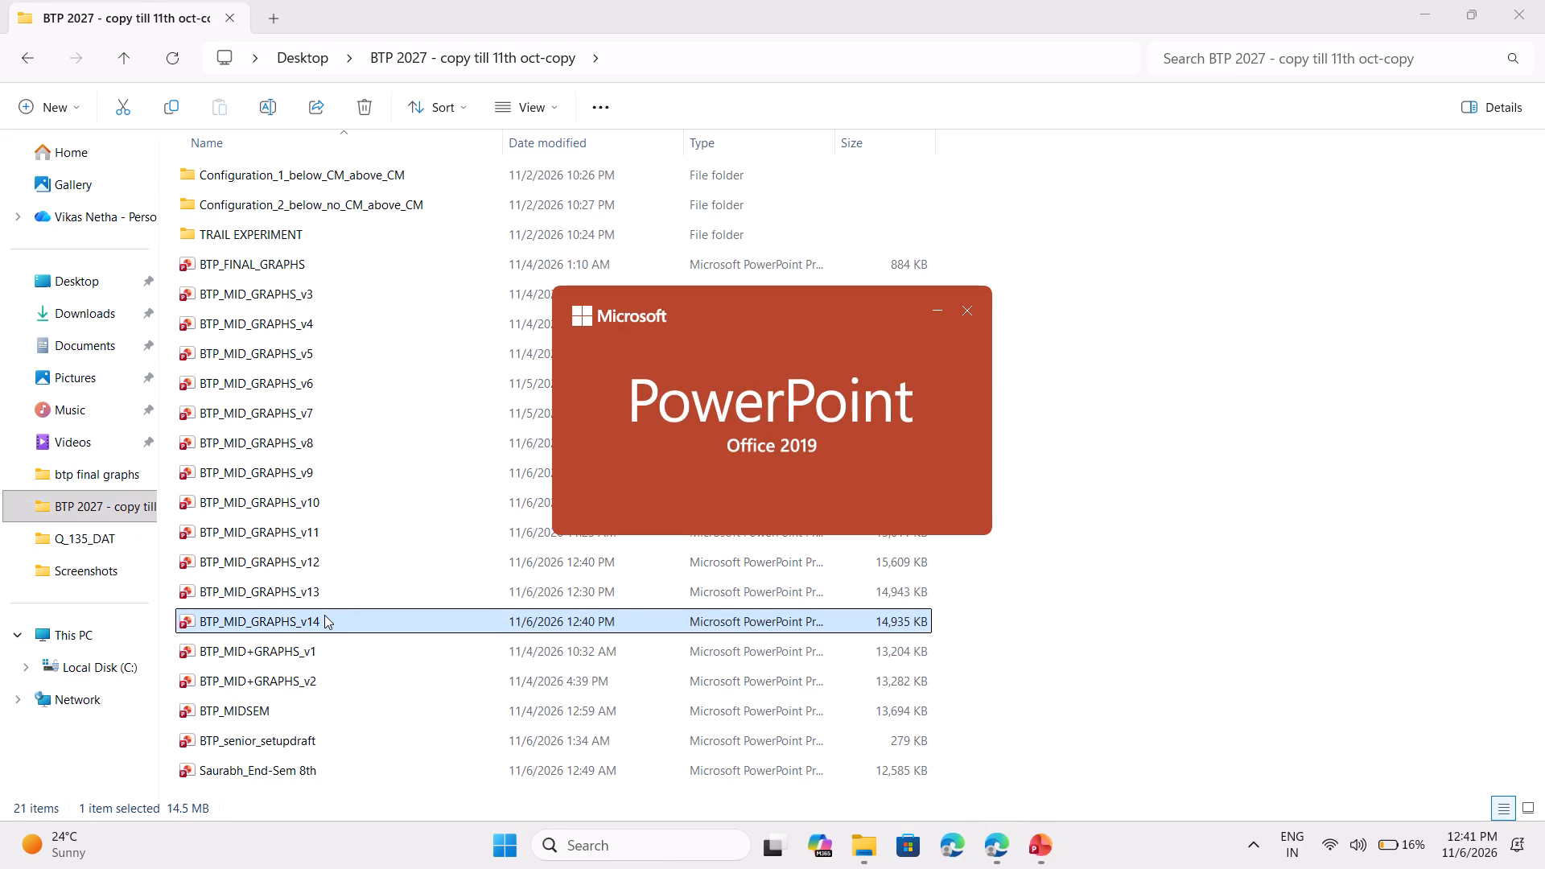
key("Down")
key("Down")
key("Down")
key("Down")
key("Down")
key("Down")
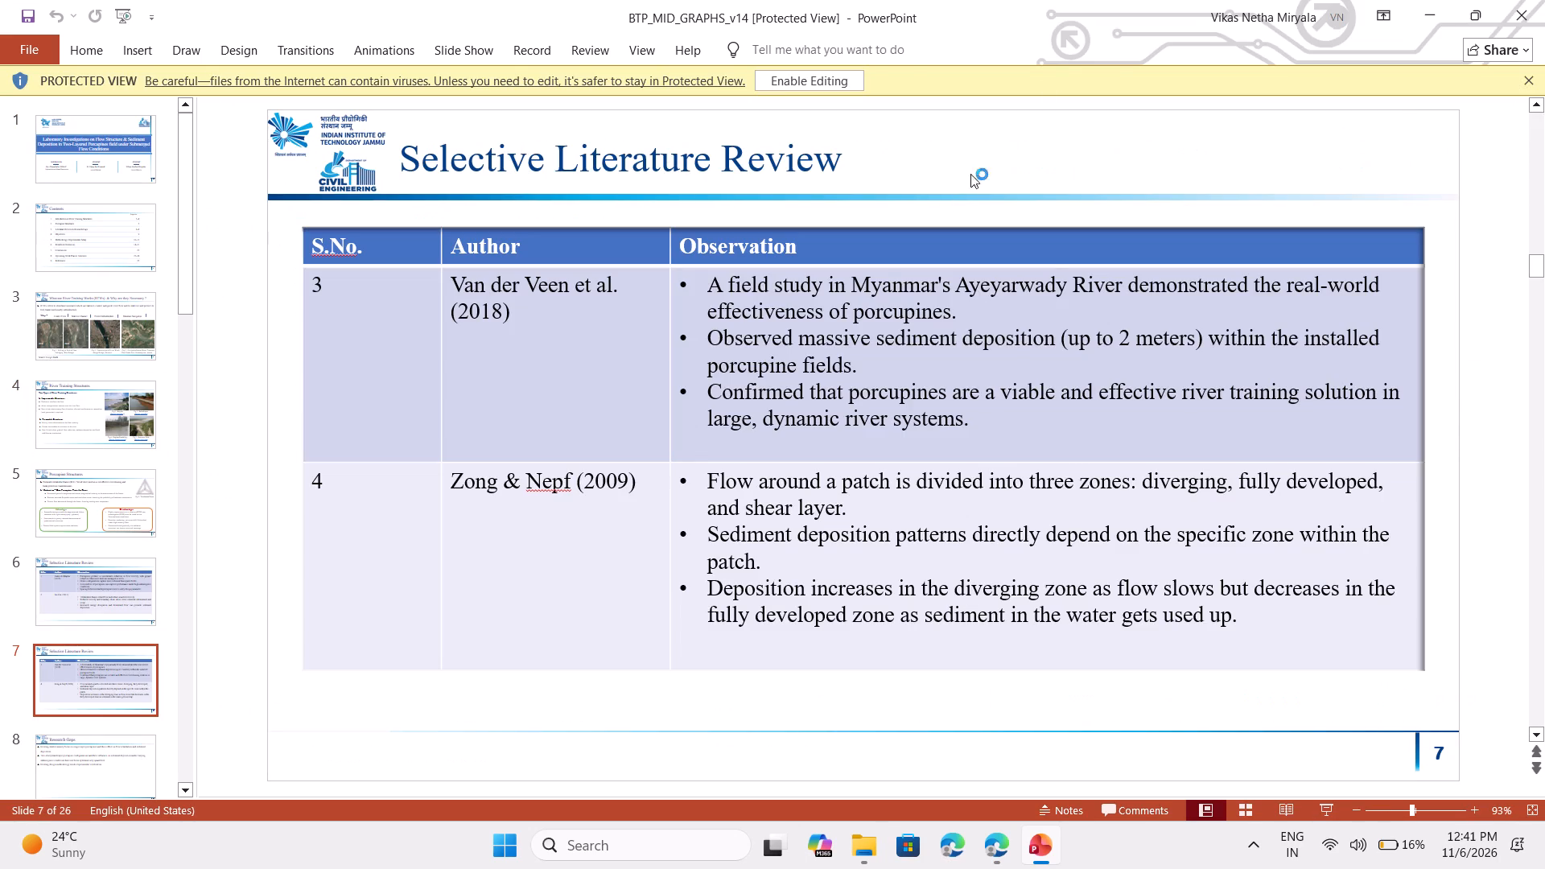
left_click(812, 85)
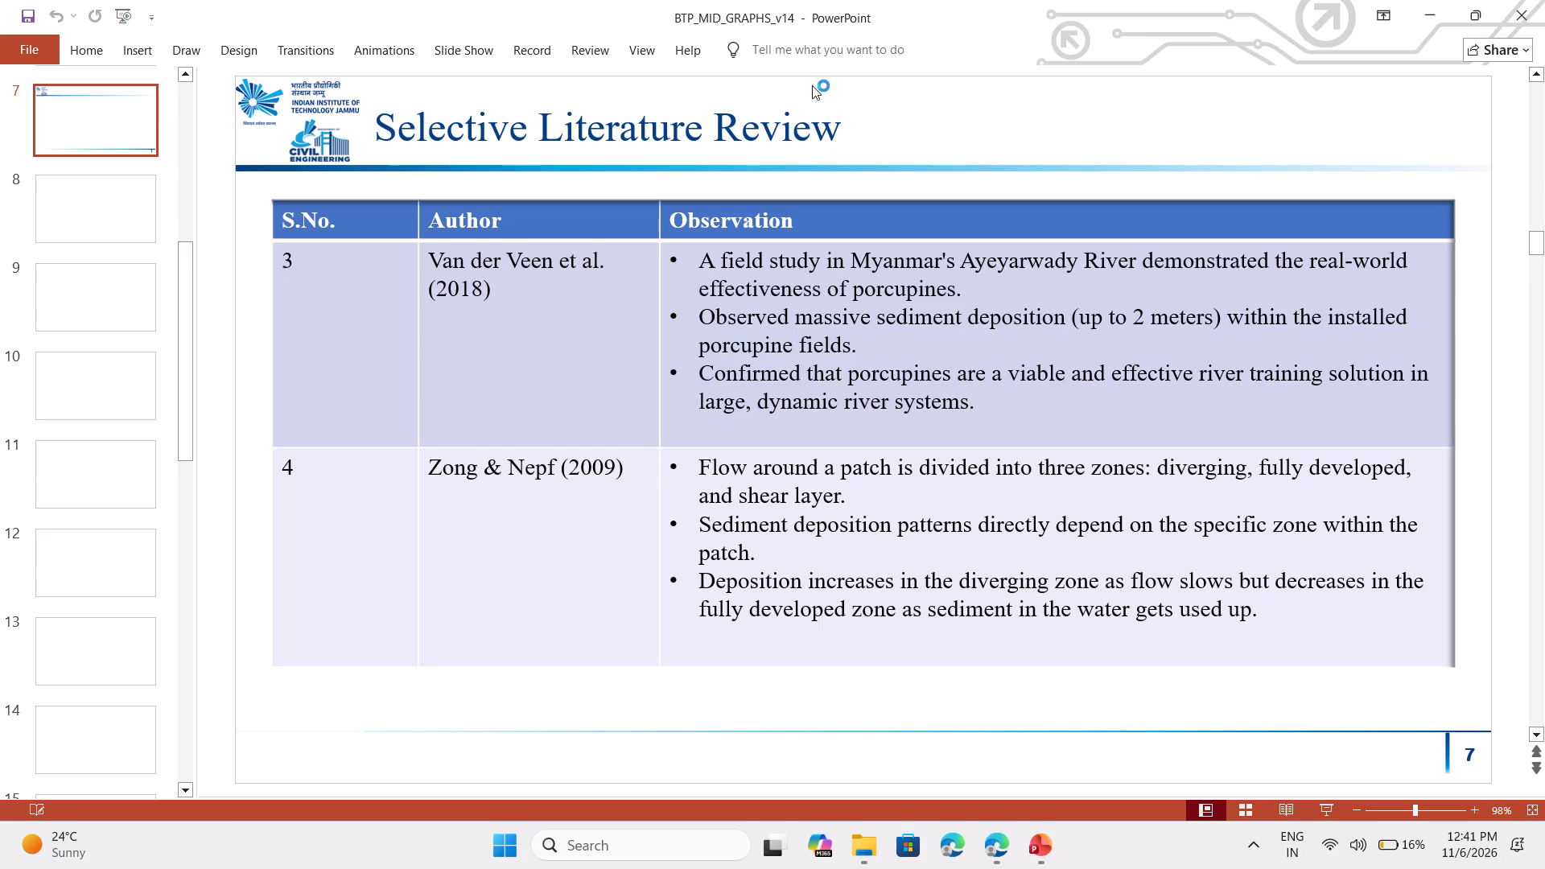
Add the unit "mm" after the D50 = 3.43 value on slide 10, Methodology: Experimental Setup.
key("Down")
key("Down")
key("Down")
key("Down")
key("Down")
key("Down")
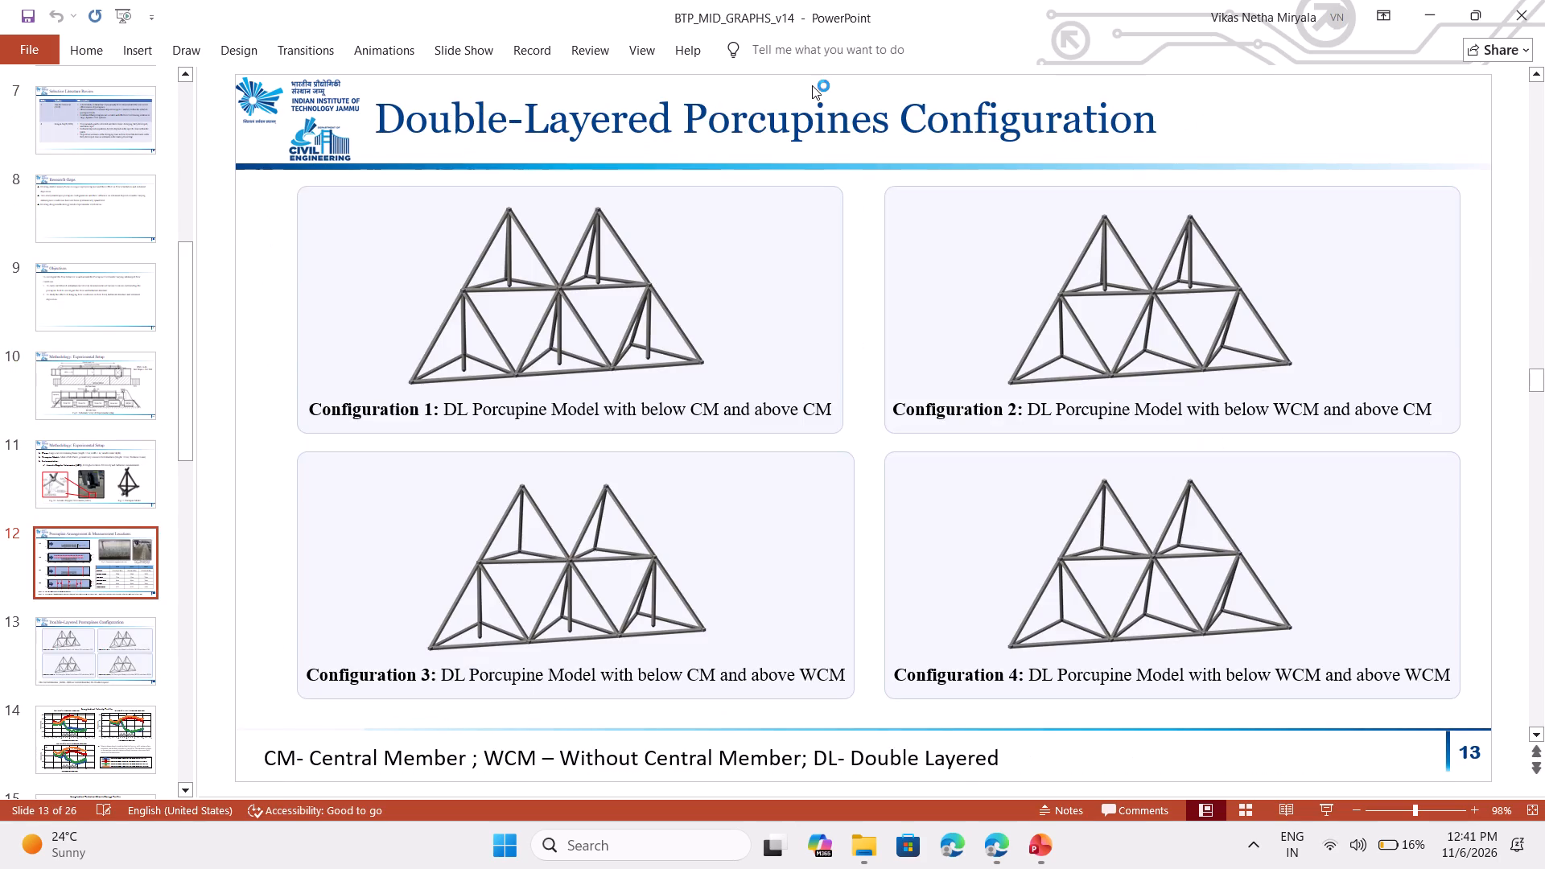
key("Up")
key("Up")
key("Down")
key("Down")
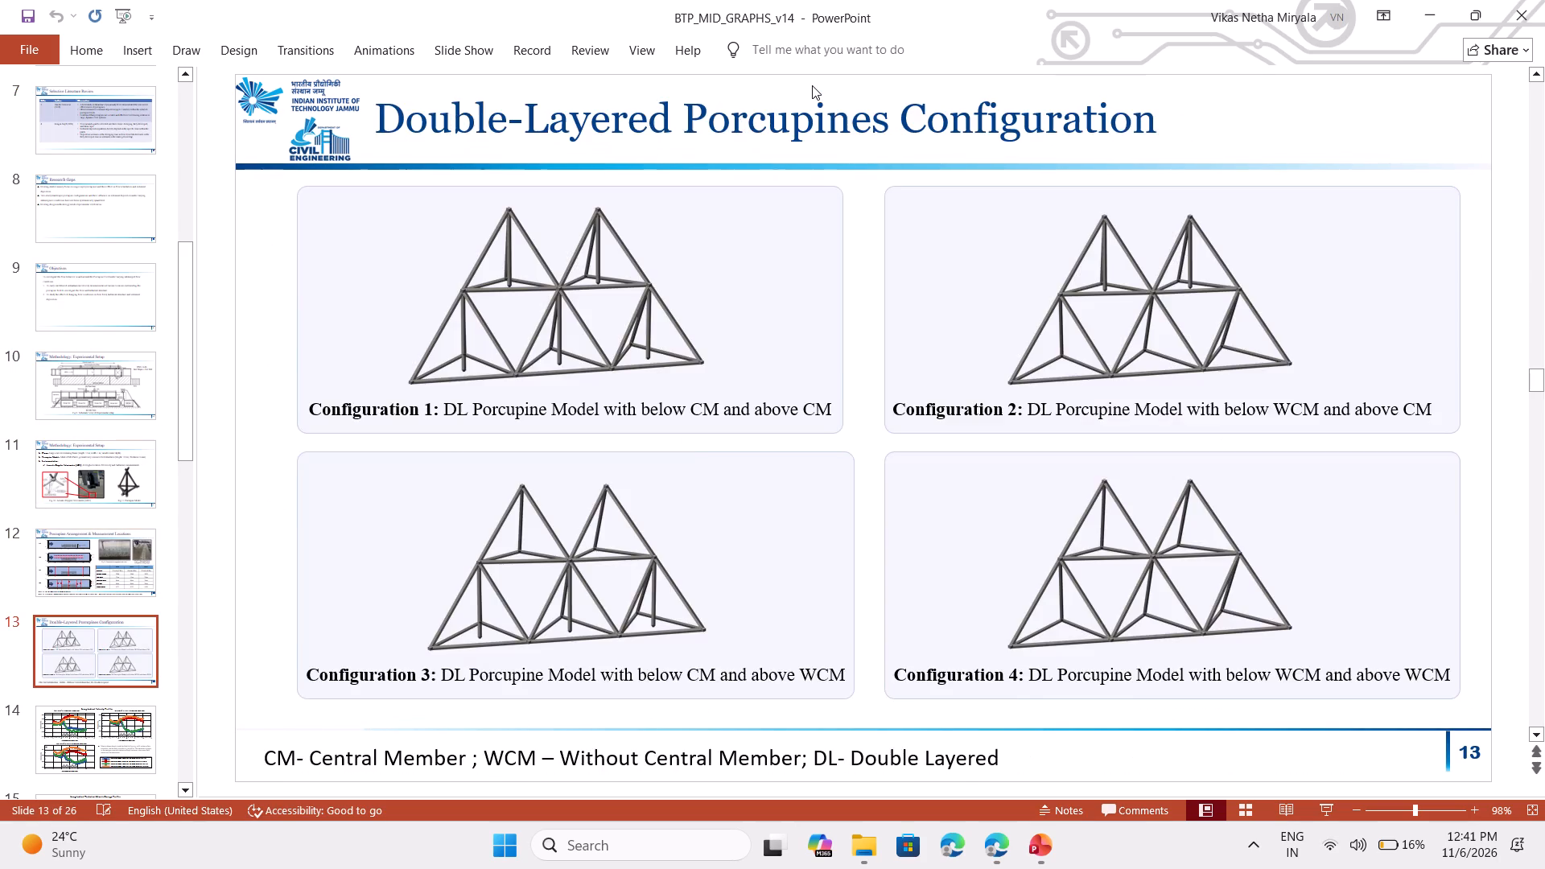
key("Down")
key("Up")
key("Up")
key("Up")
key("Up")
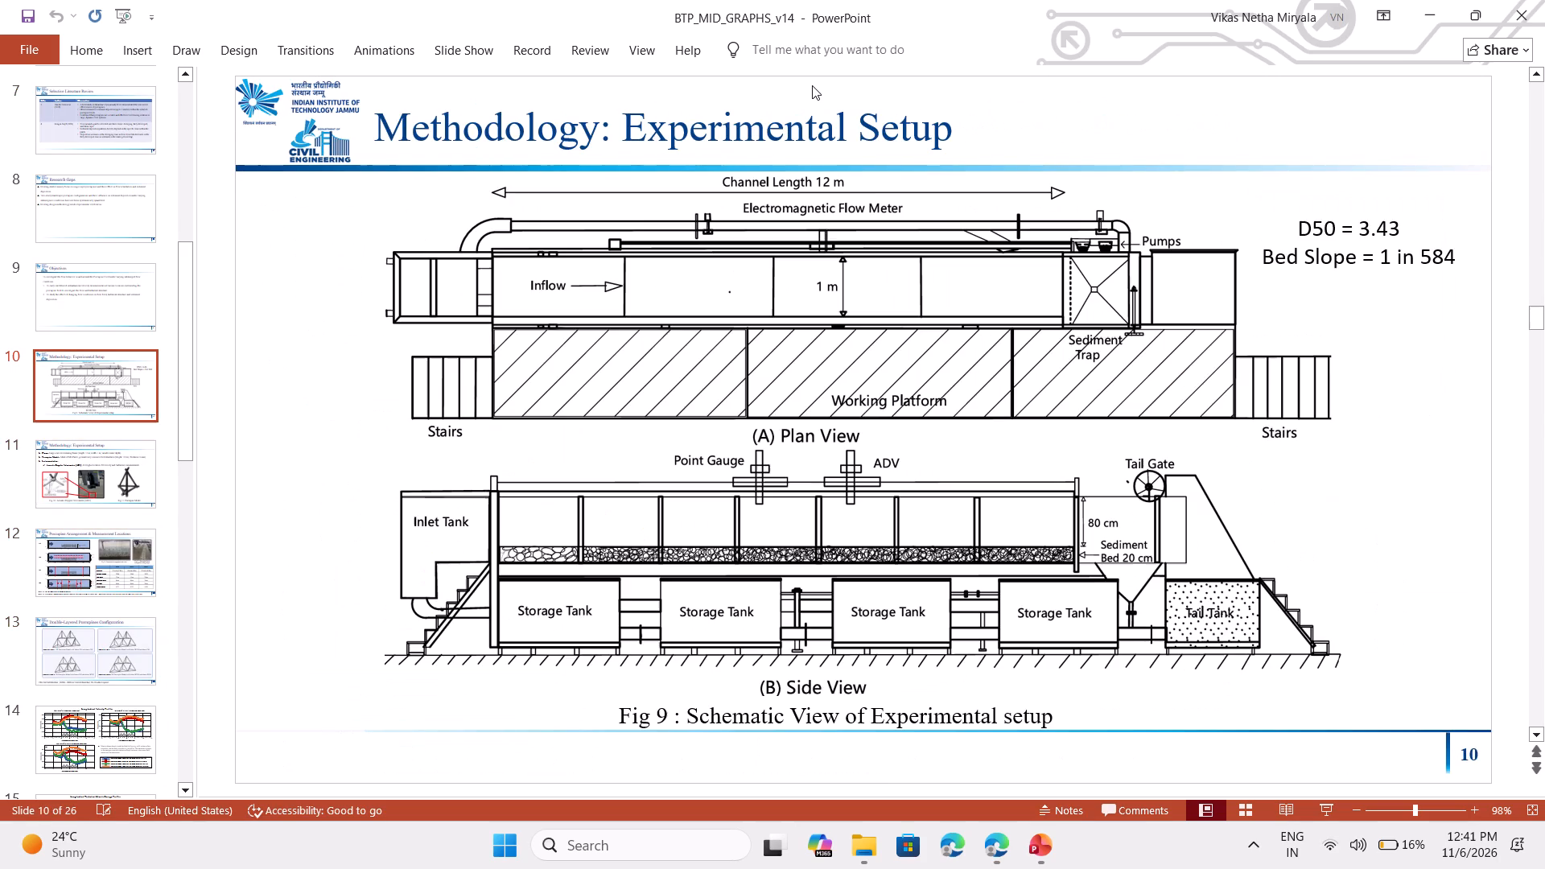
left_click(1396, 224)
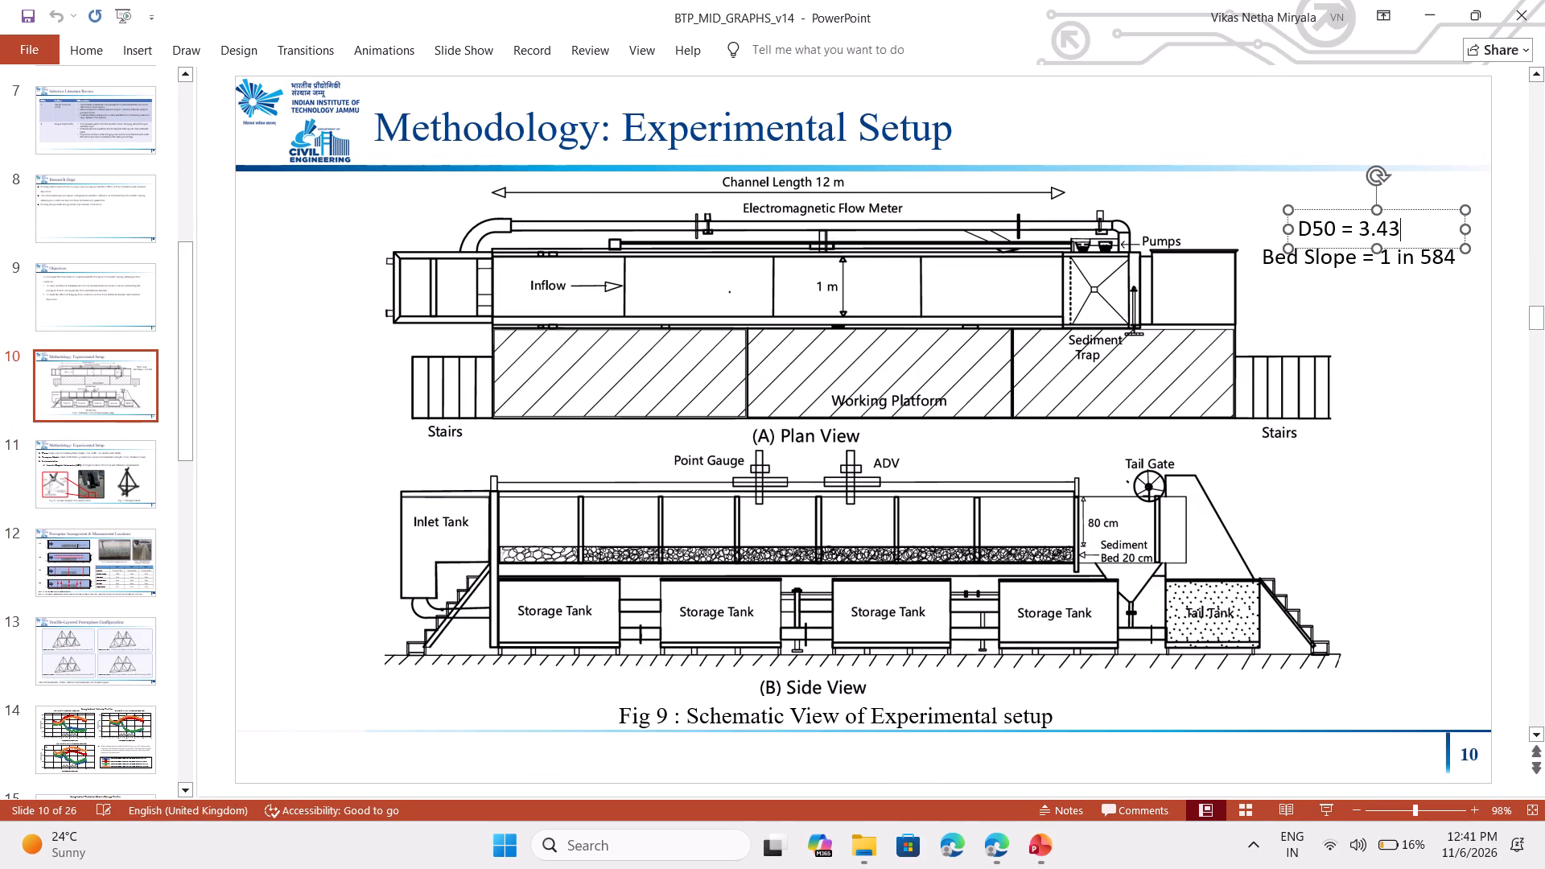
key("space")
type("mm")
left_click(1414, 408)
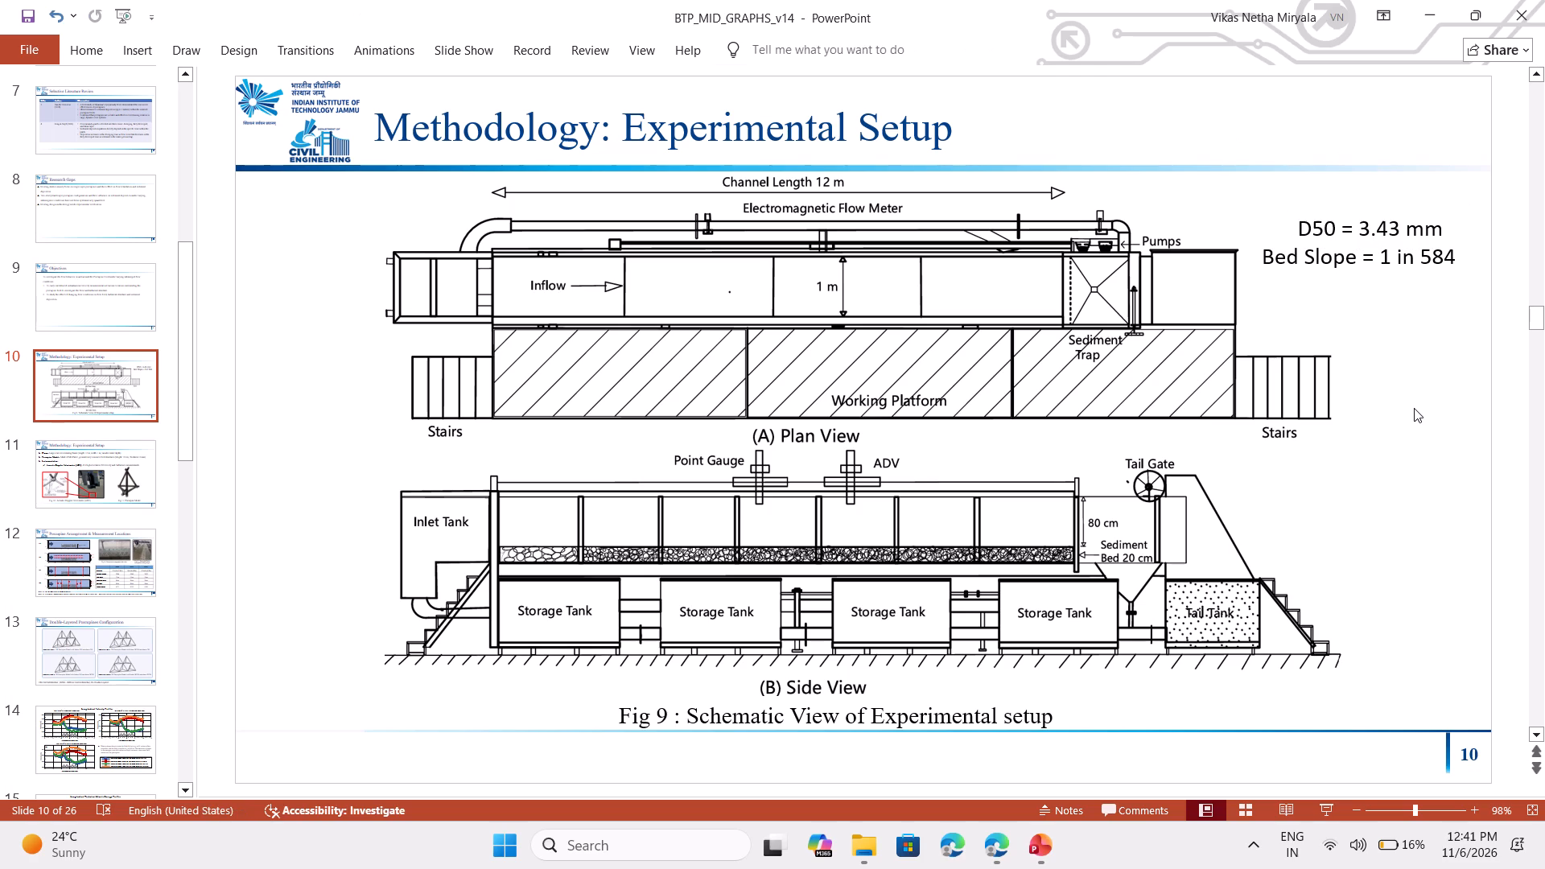
Delete the Reynolds number row from the case table on slide 12, Porcupine Arrangement & Measurement Locations.
key("Down")
key("Down")
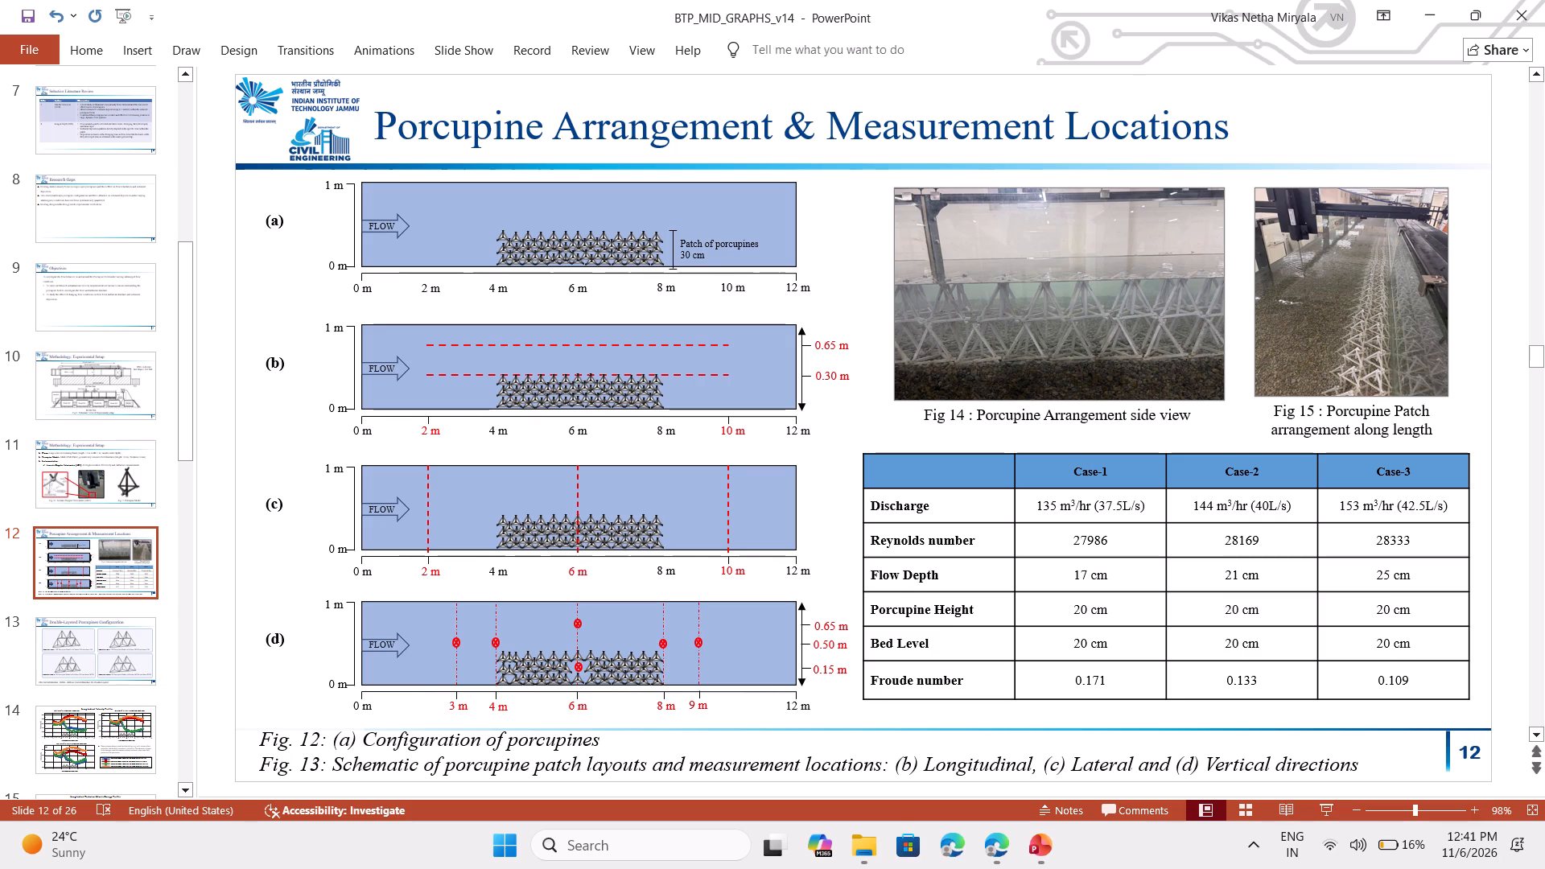
left_click_drag(880, 539, 1402, 546)
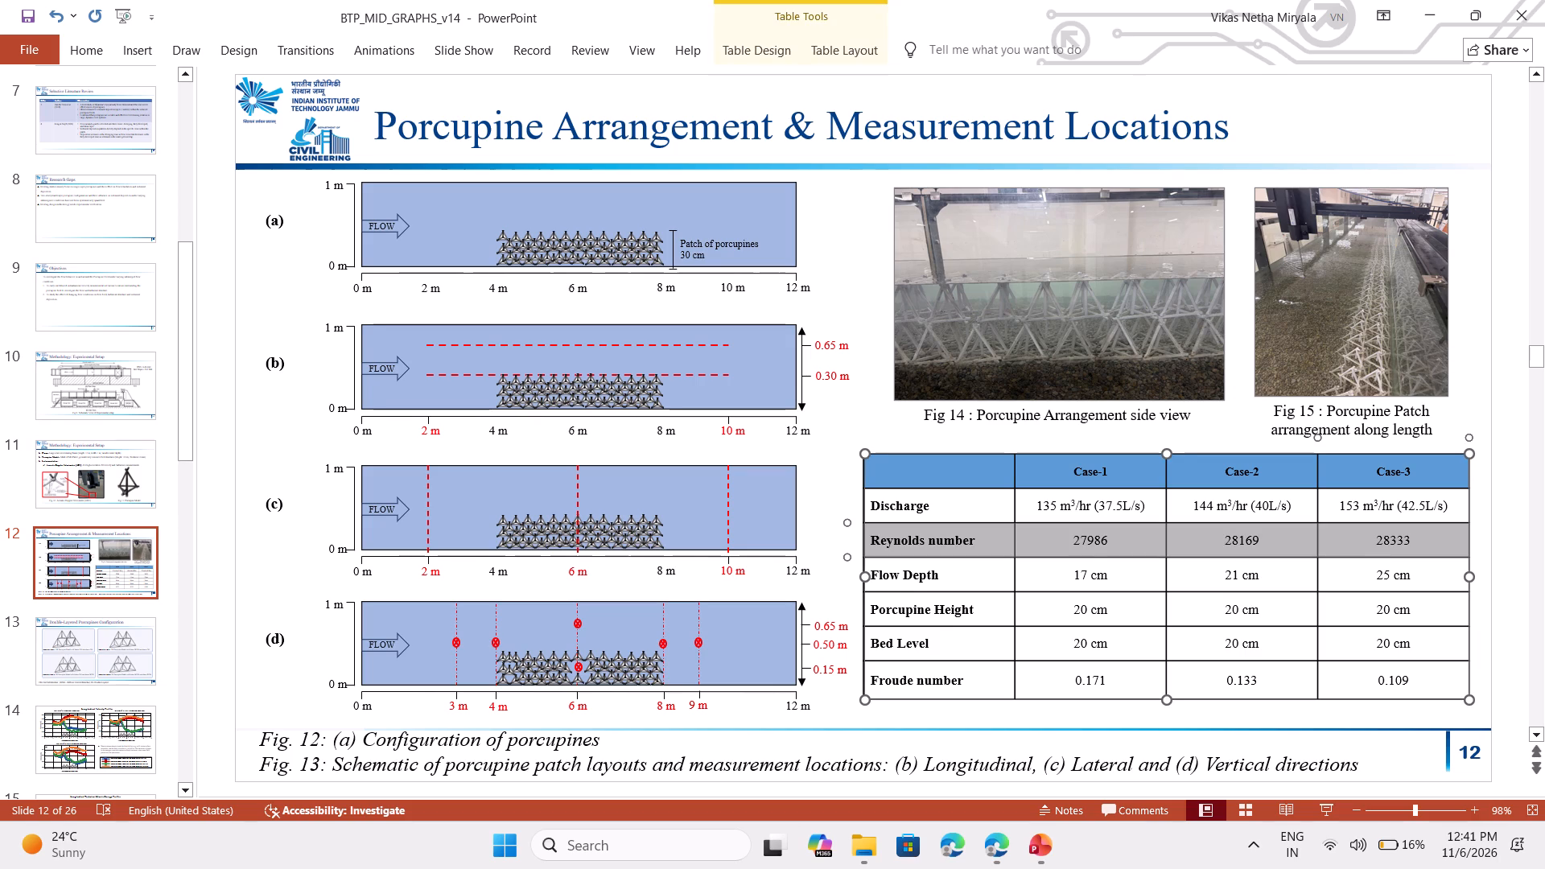
right_click(1423, 535)
left_click(1347, 579)
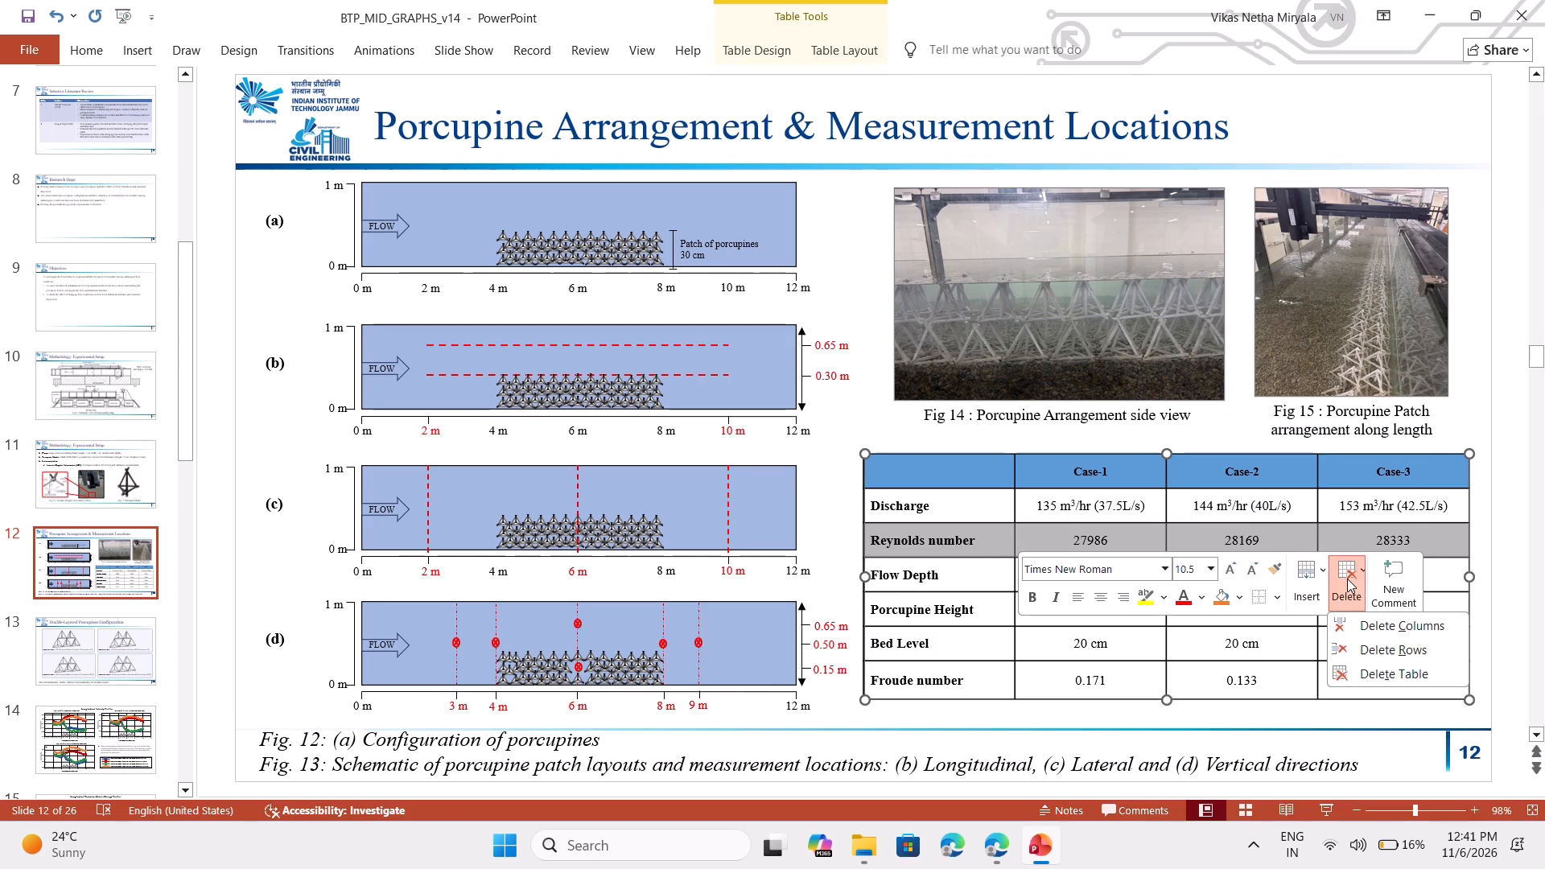
left_click(1360, 643)
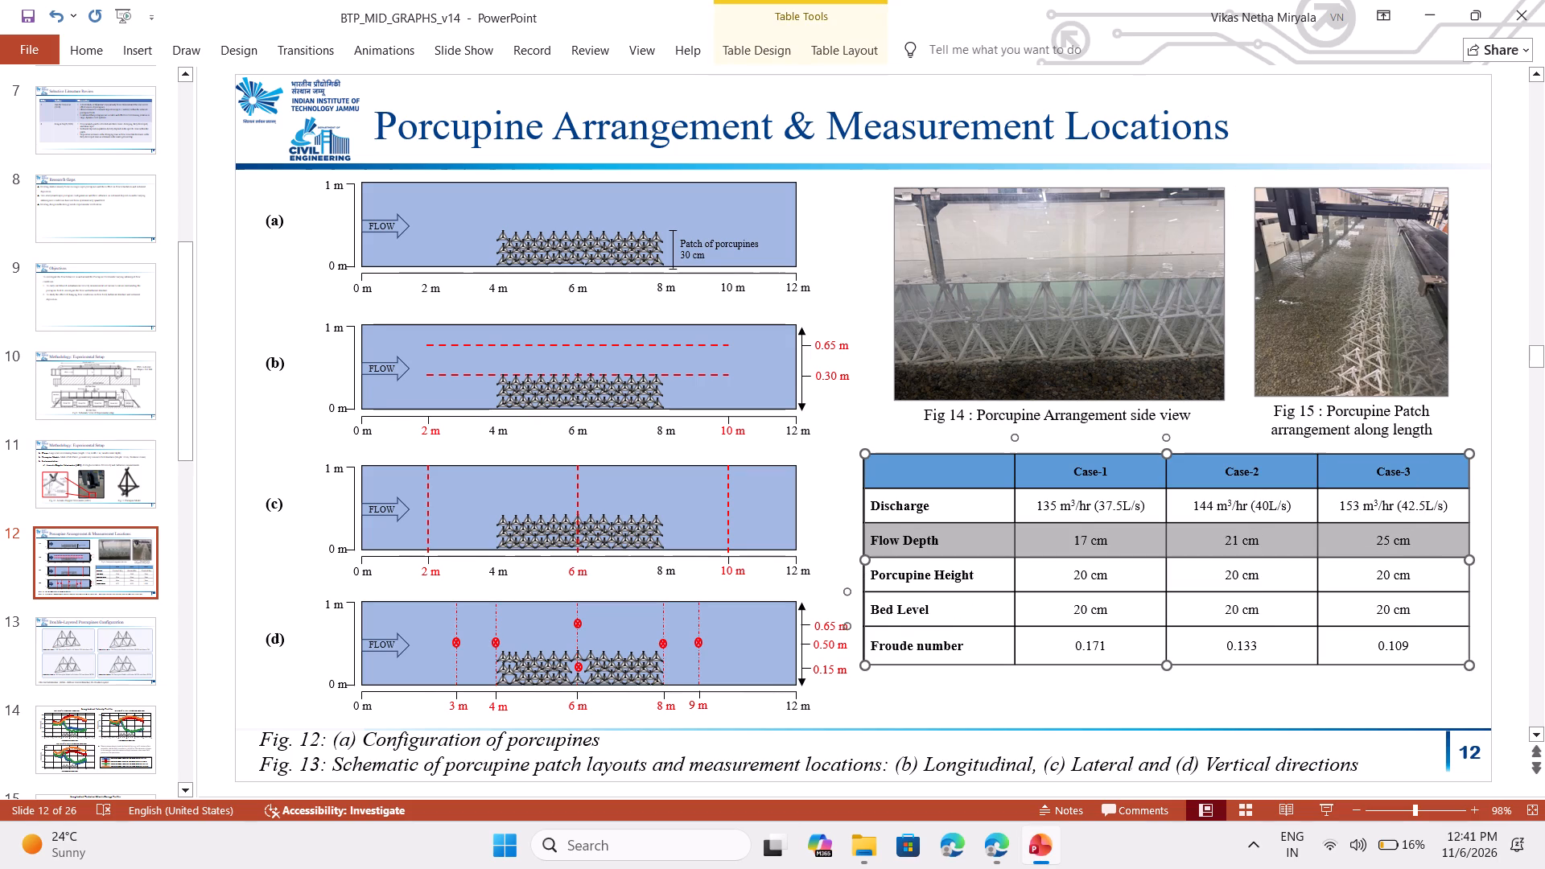
Delete the Froude number row from the case table on slide 12.
left_click_drag(943, 642, 1370, 634)
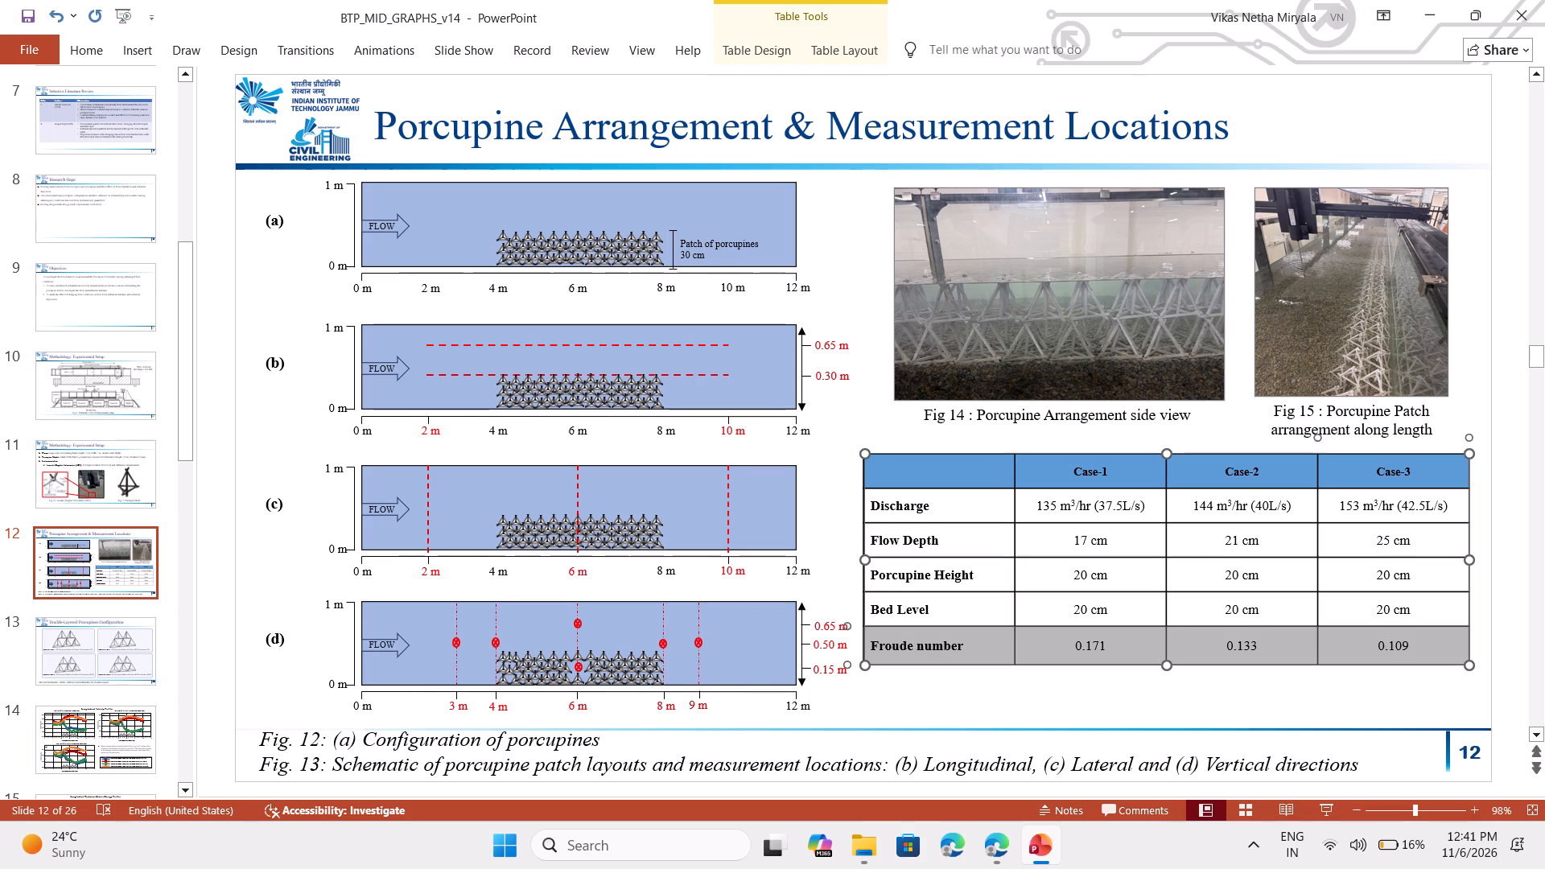
right_click(1370, 634)
left_click(1294, 682)
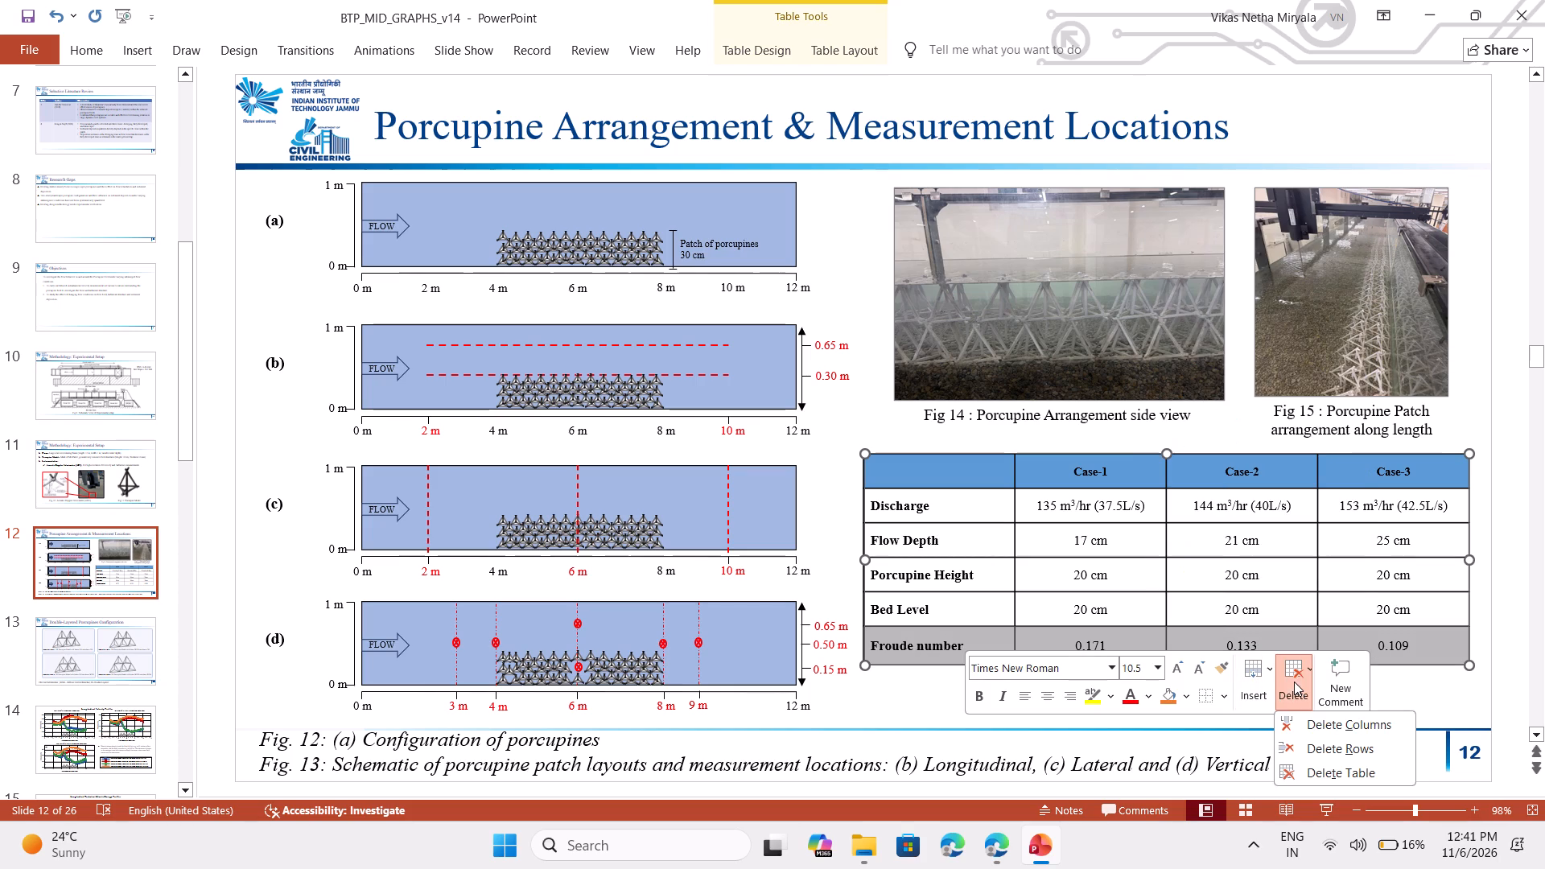
left_click(1325, 750)
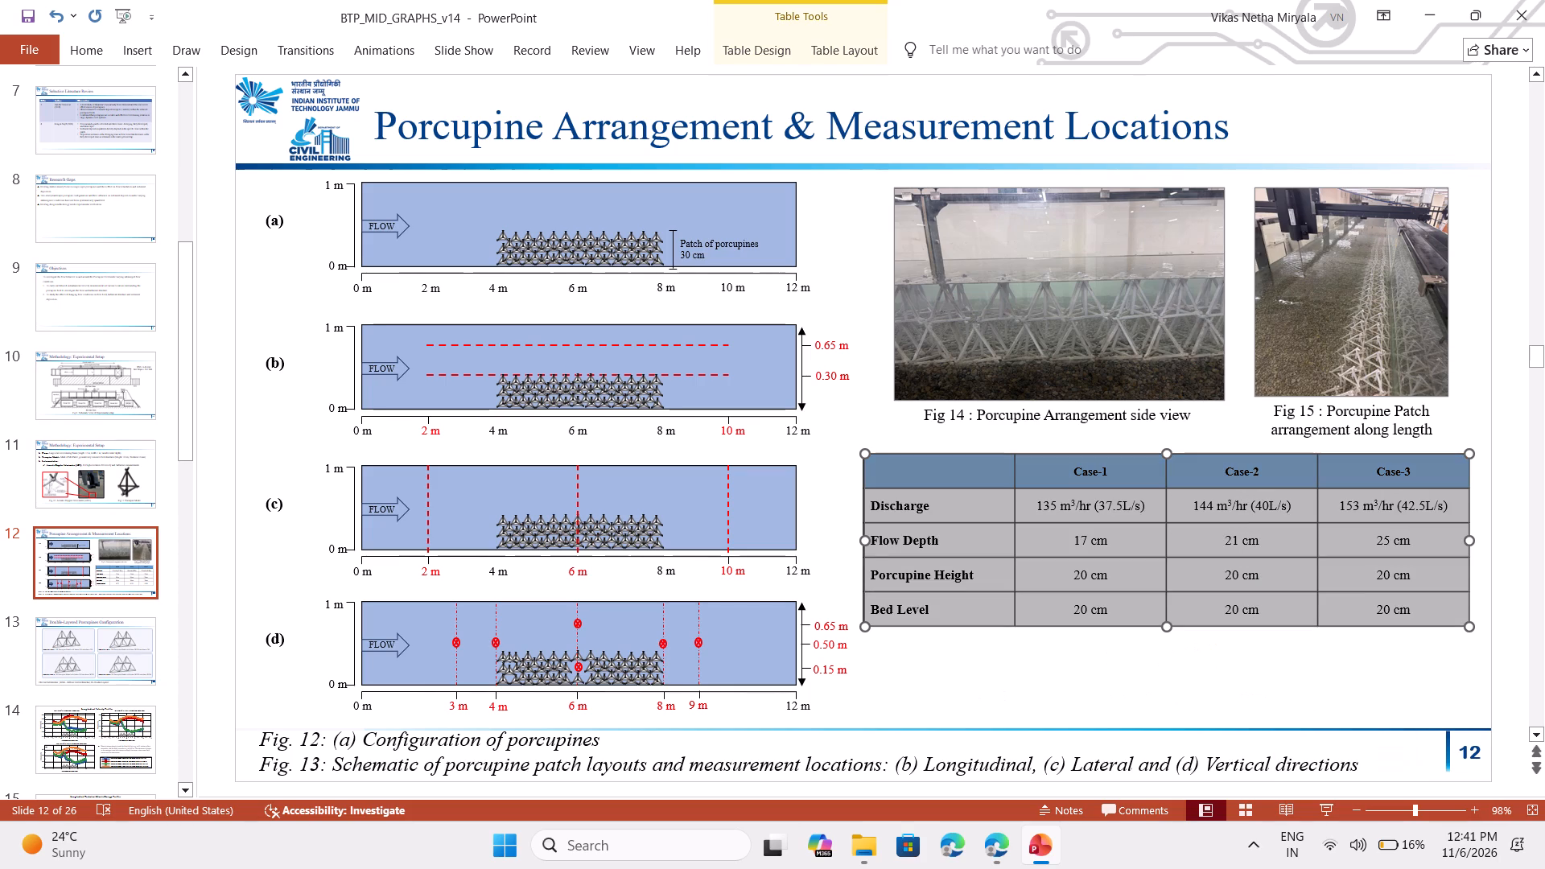
left_click(1131, 689)
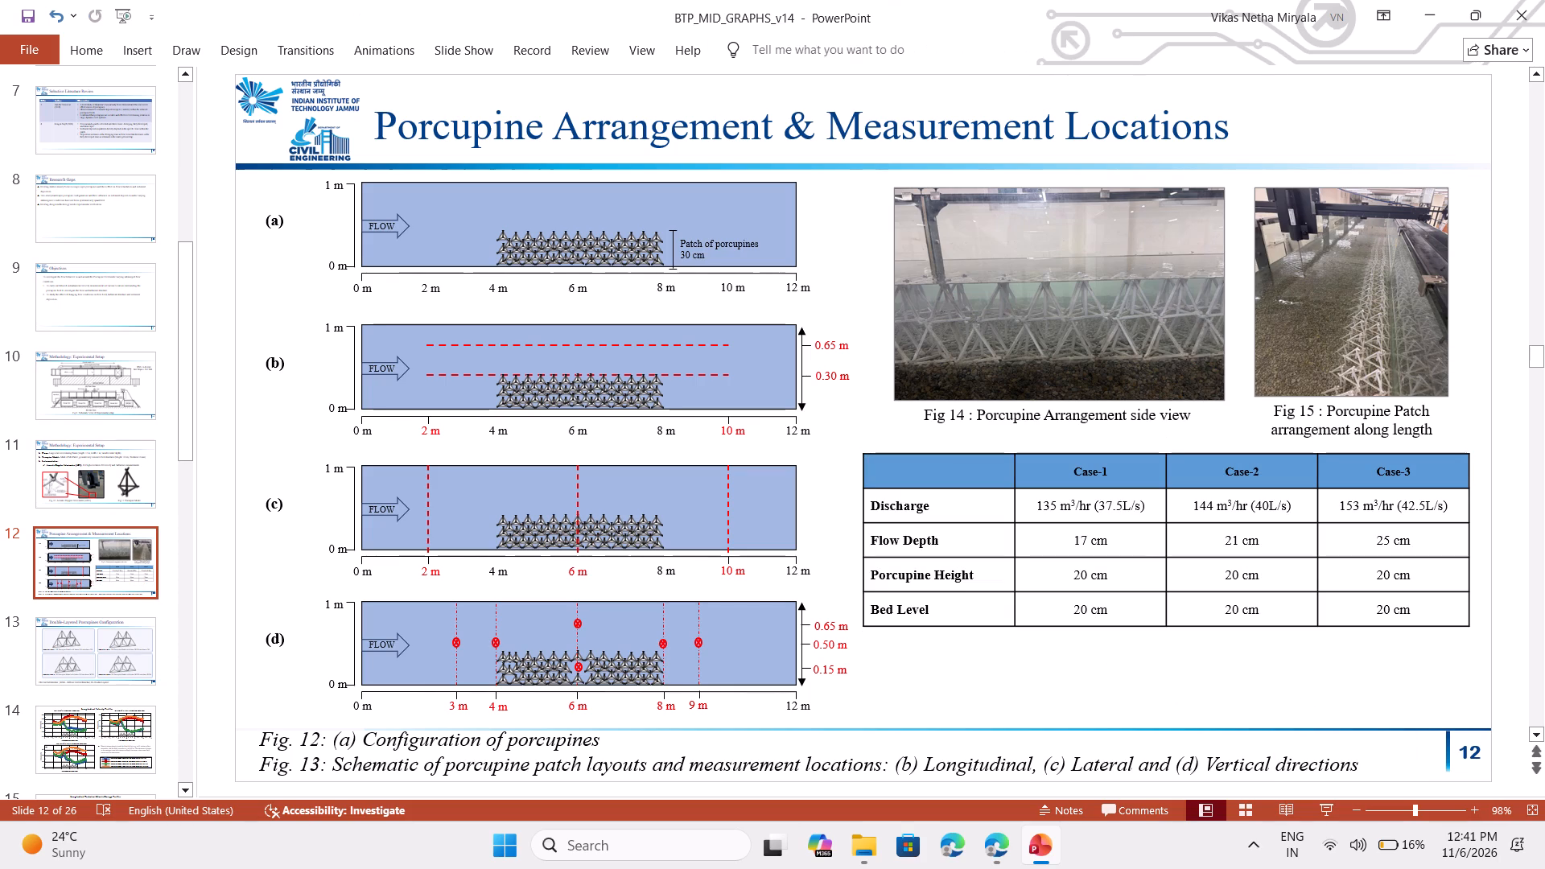
Move the shortened case table slightly down, away from the Fig 14 and Fig 15 captions.
left_click(1057, 455)
left_click_drag(1054, 453, 1054, 484)
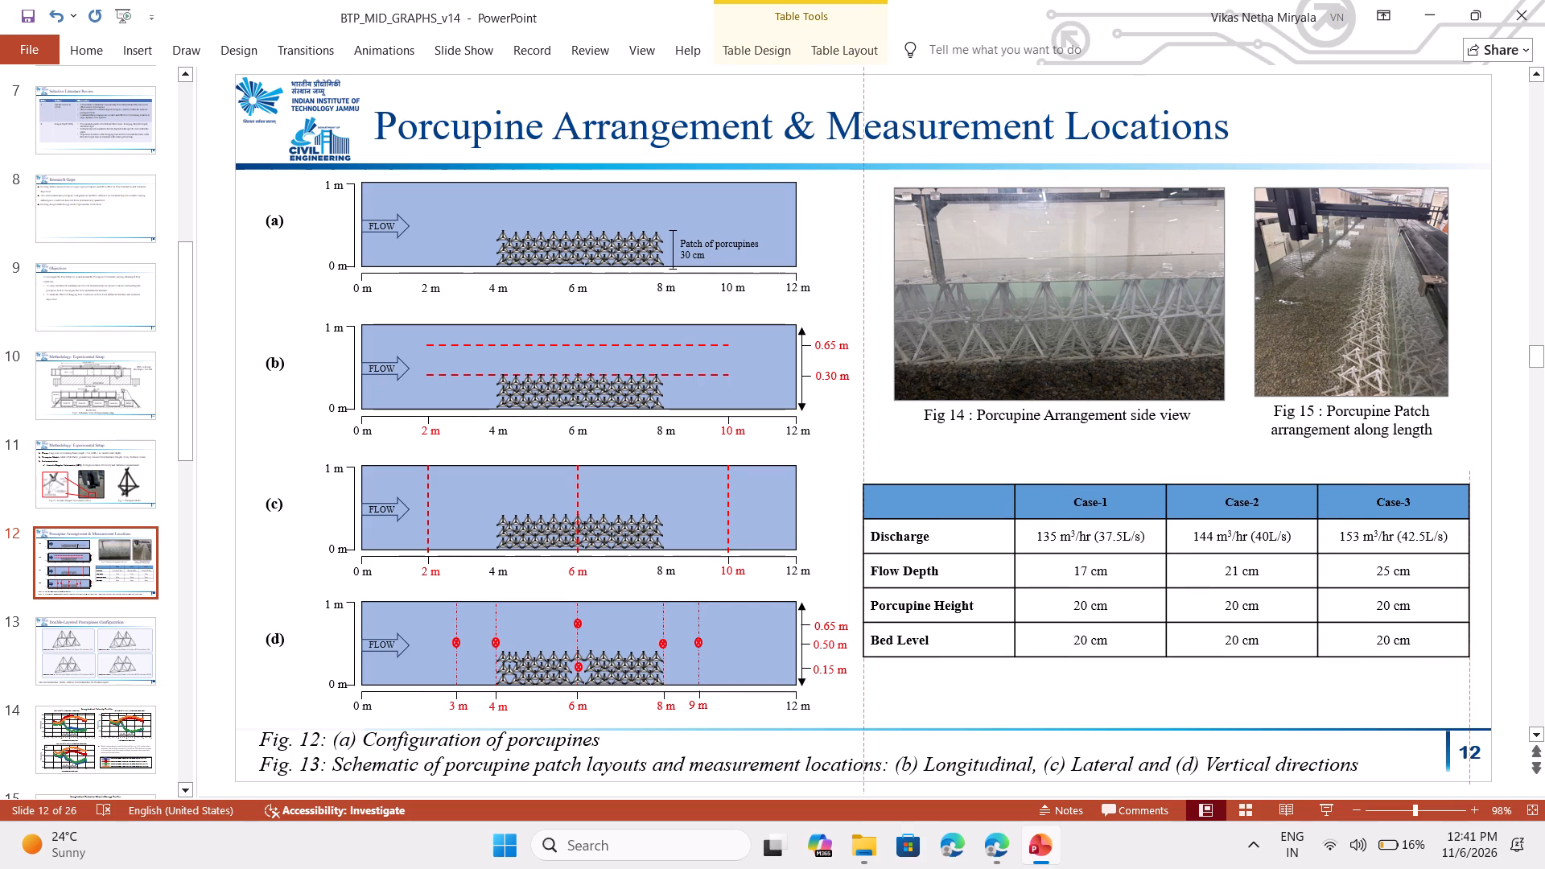
left_click_drag(1054, 484, 1055, 484)
left_click(1020, 682)
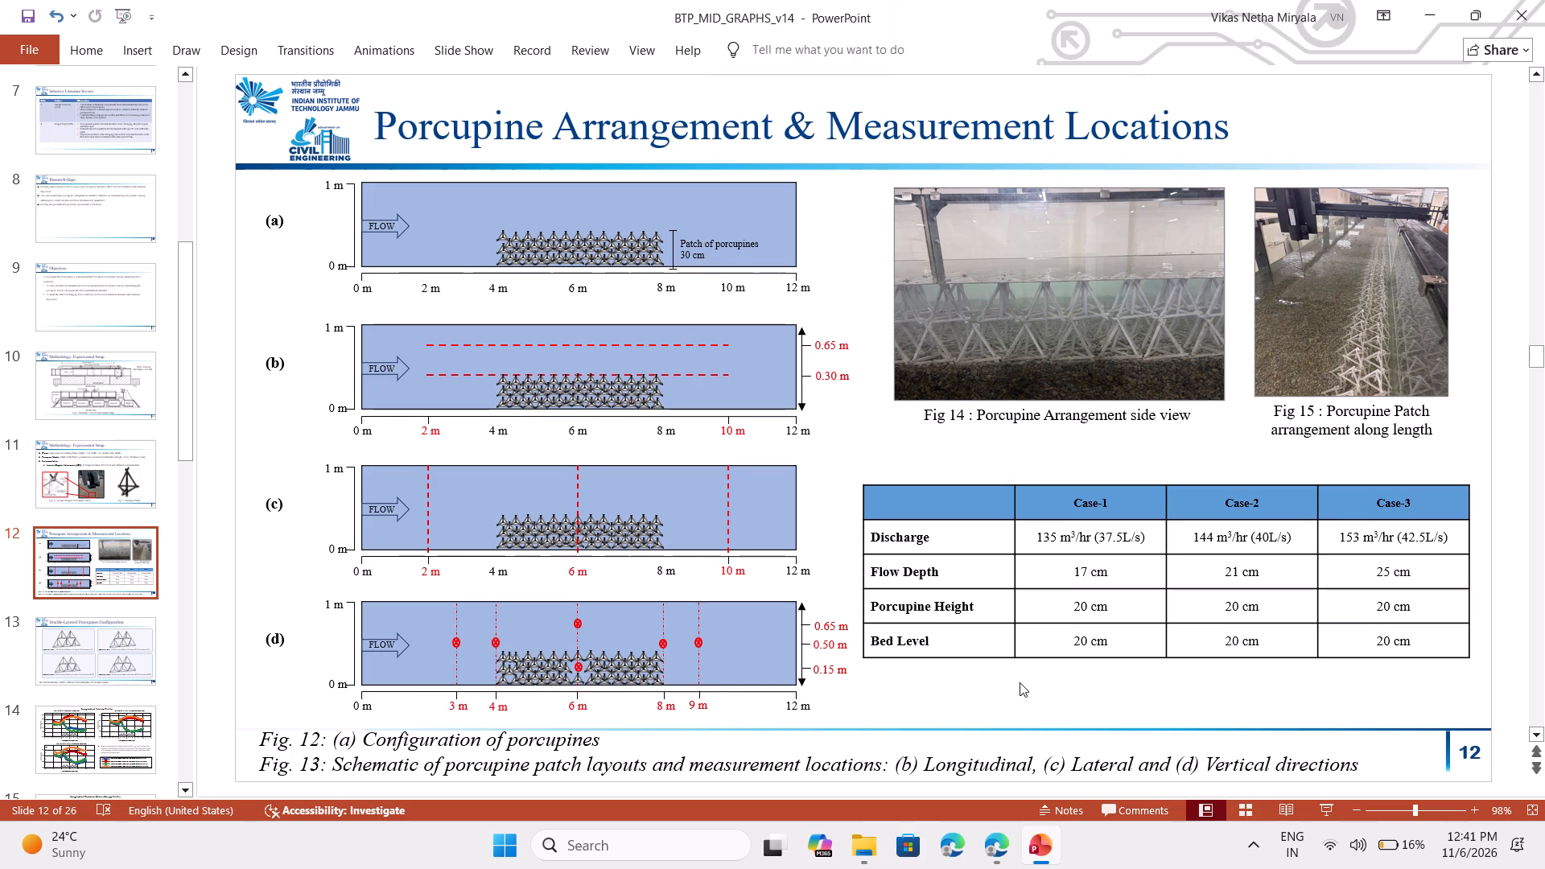
Review the slides from the experimental setup on slide 10 through the vertical velocity profiles on slide 18.
key("Up")
key("Up")
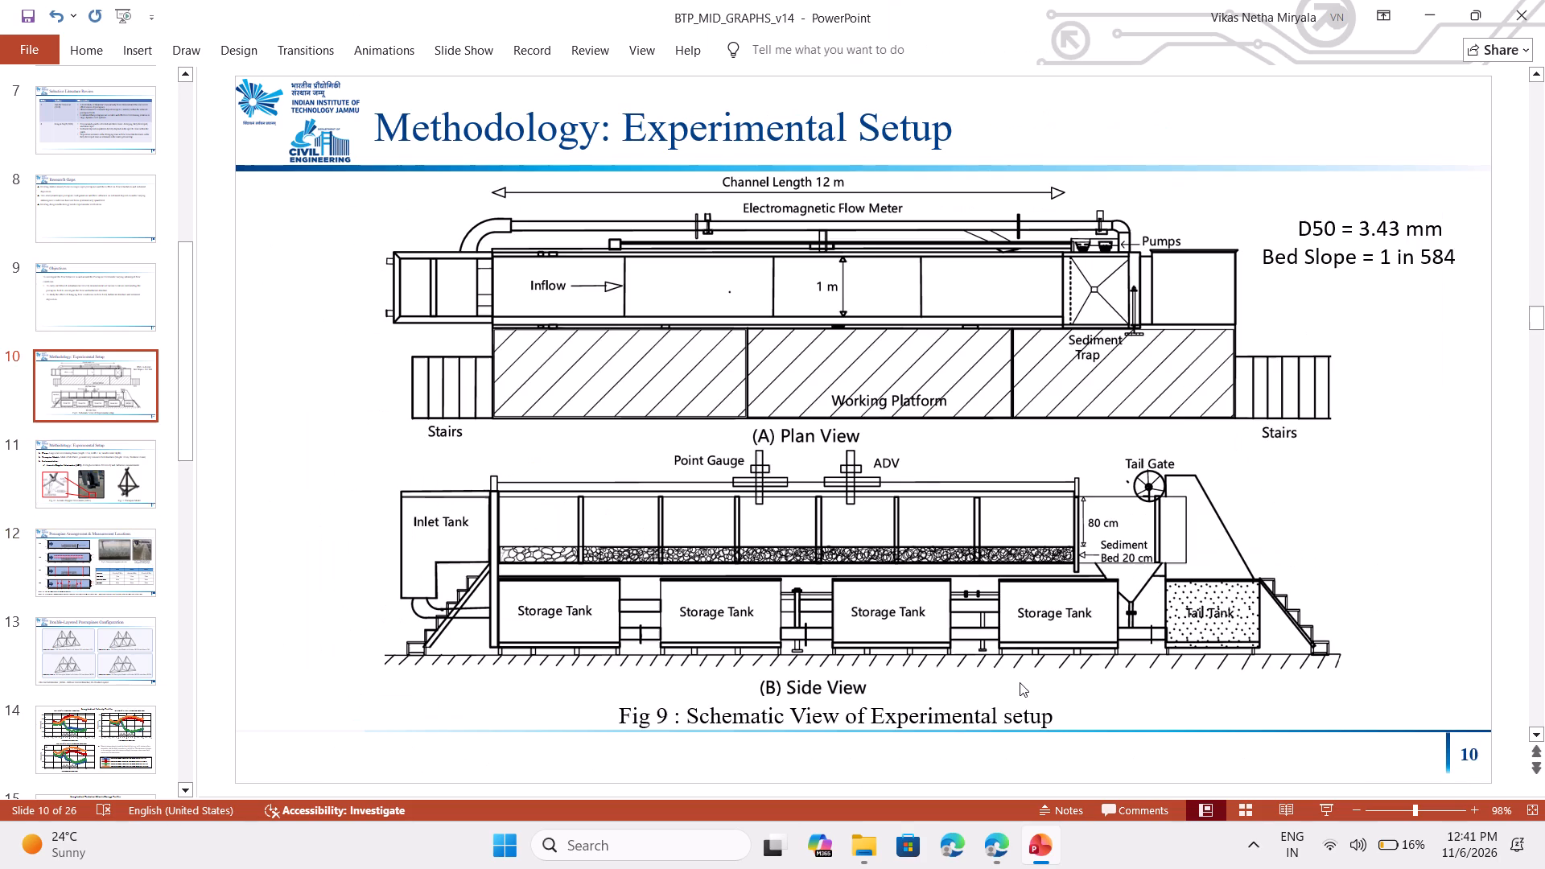
key("Down")
key("Down")
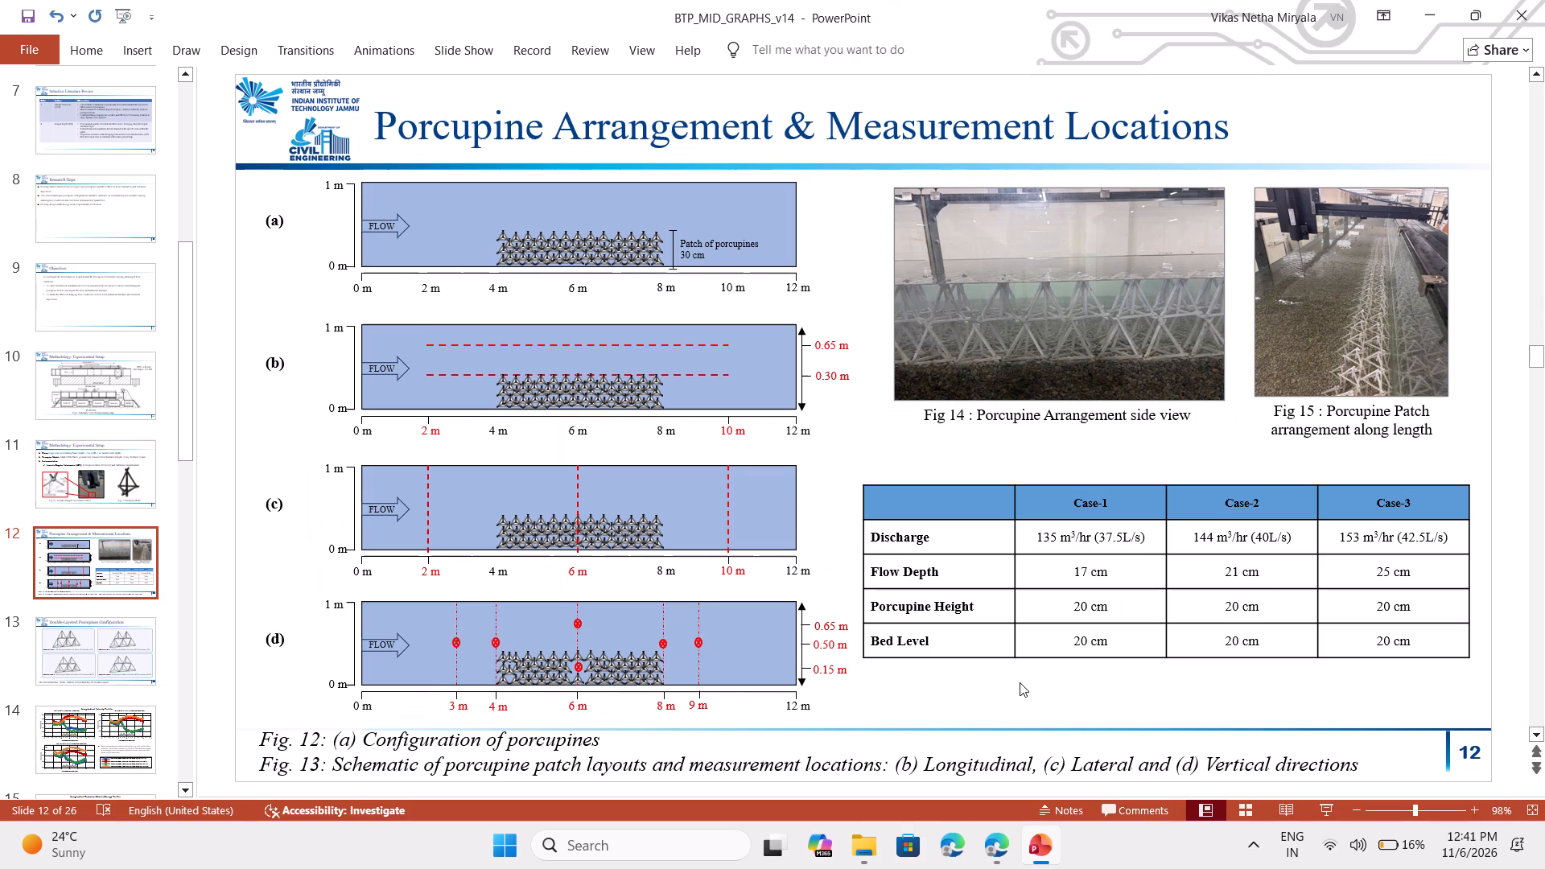
key("Down")
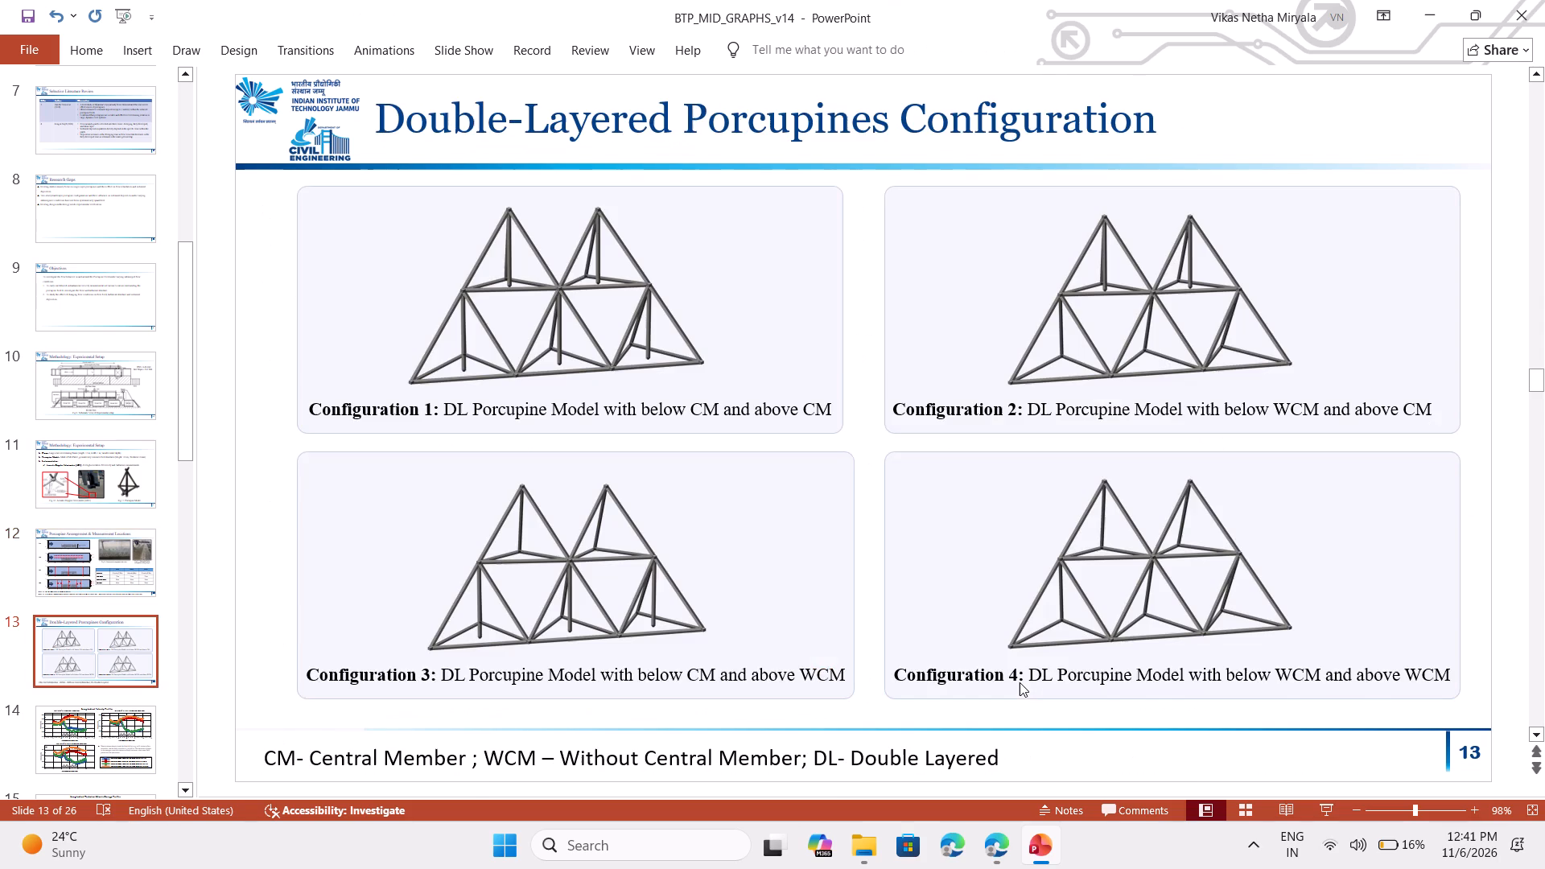
key("Down")
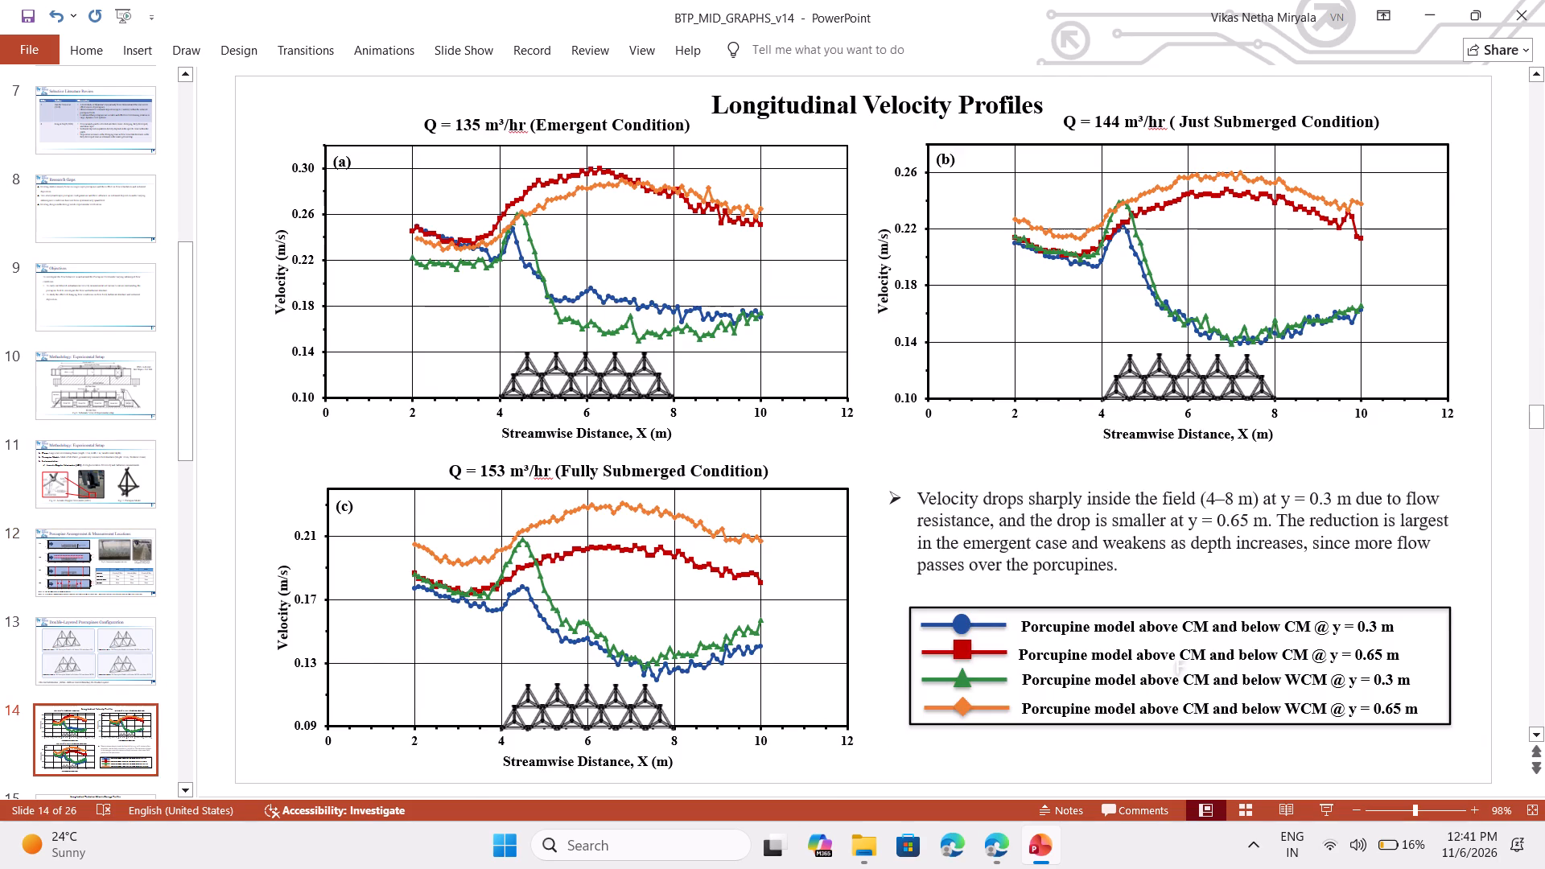
key("Down")
key("Down")
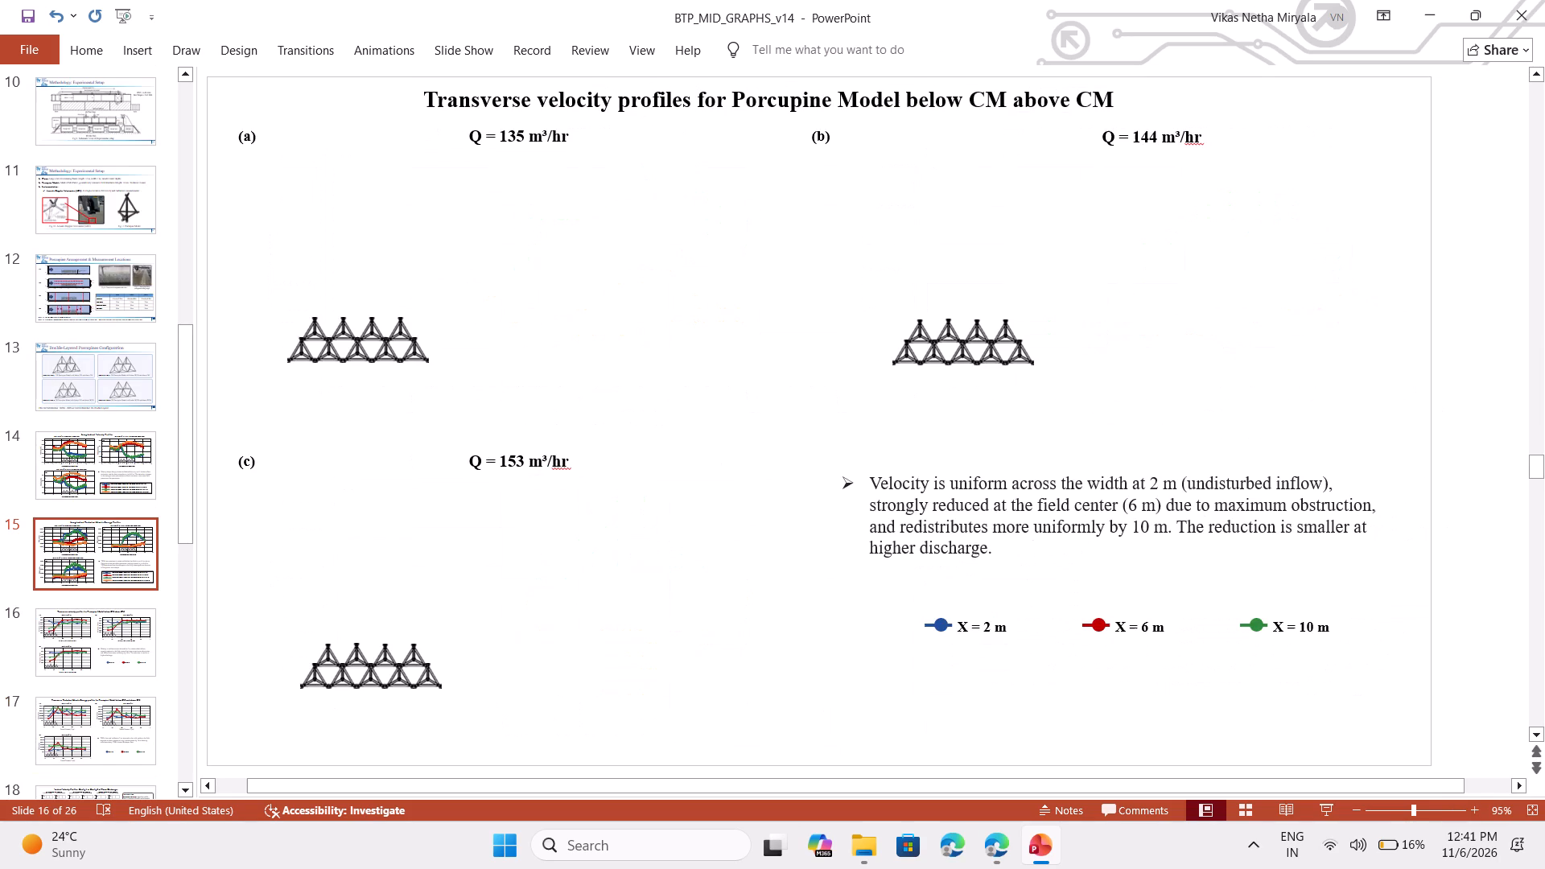
key("Down")
key("Down")
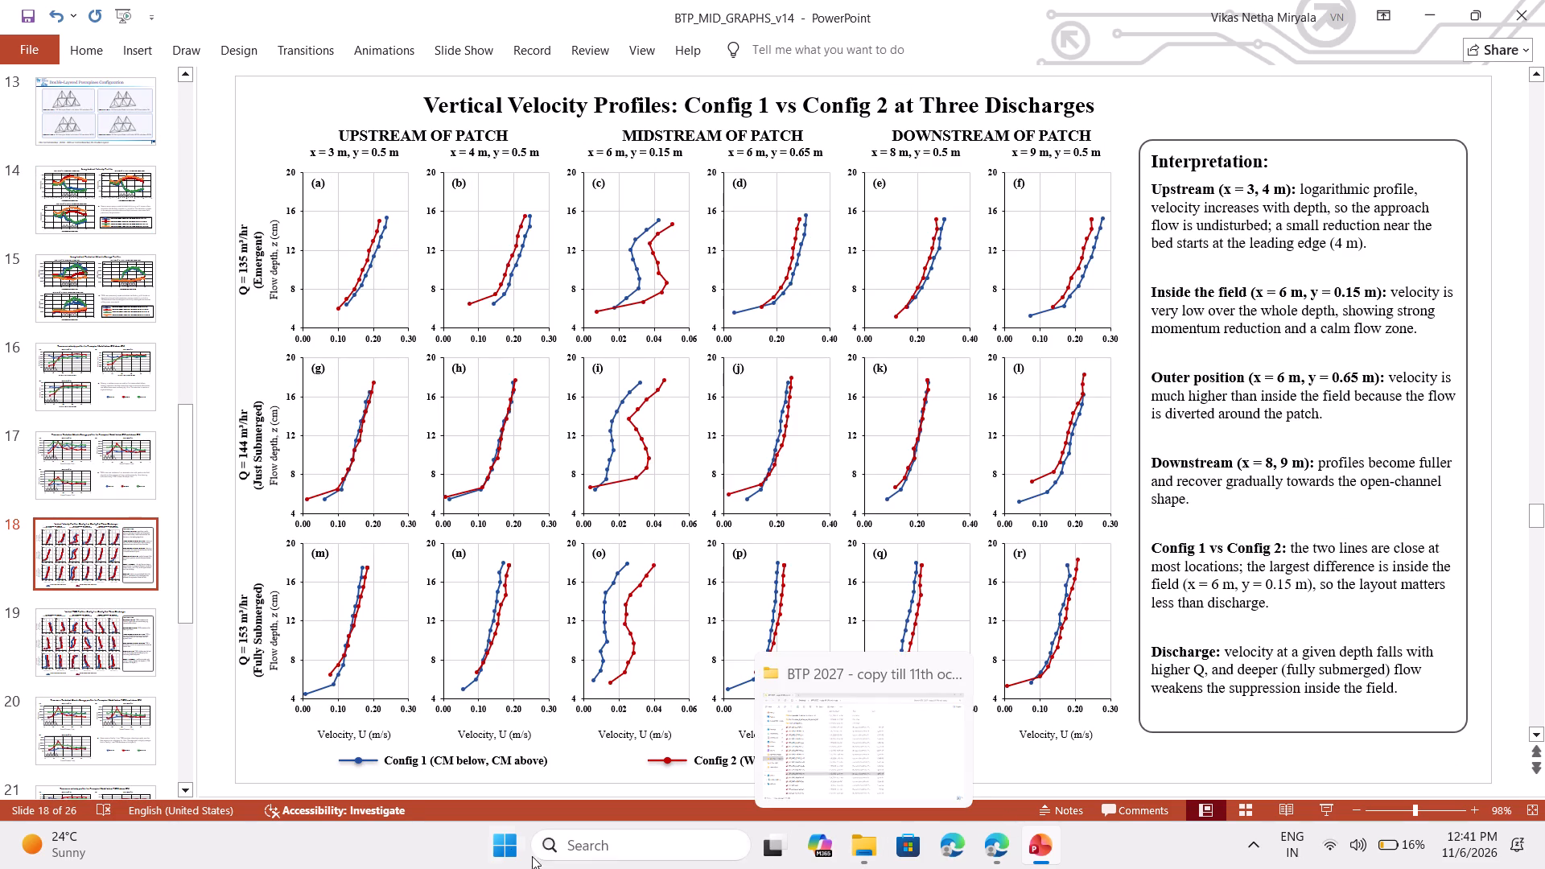
Duplicate the "Velocity, U (m/s)" axis label below graph (m) on slide 18.
left_click(378, 735)
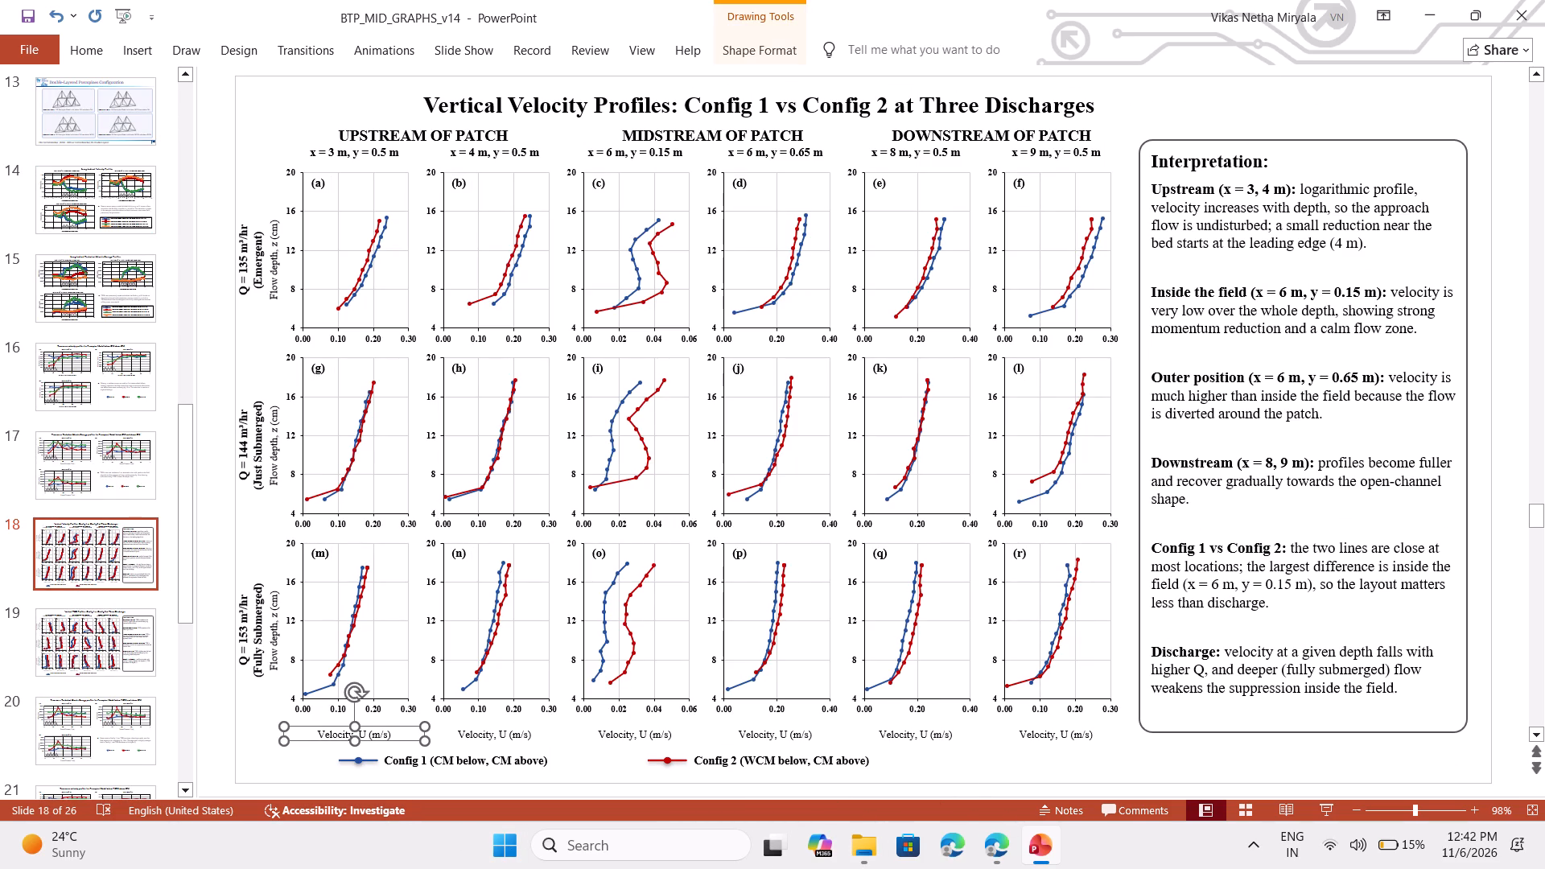
left_click(370, 727)
key("ctrl+c")
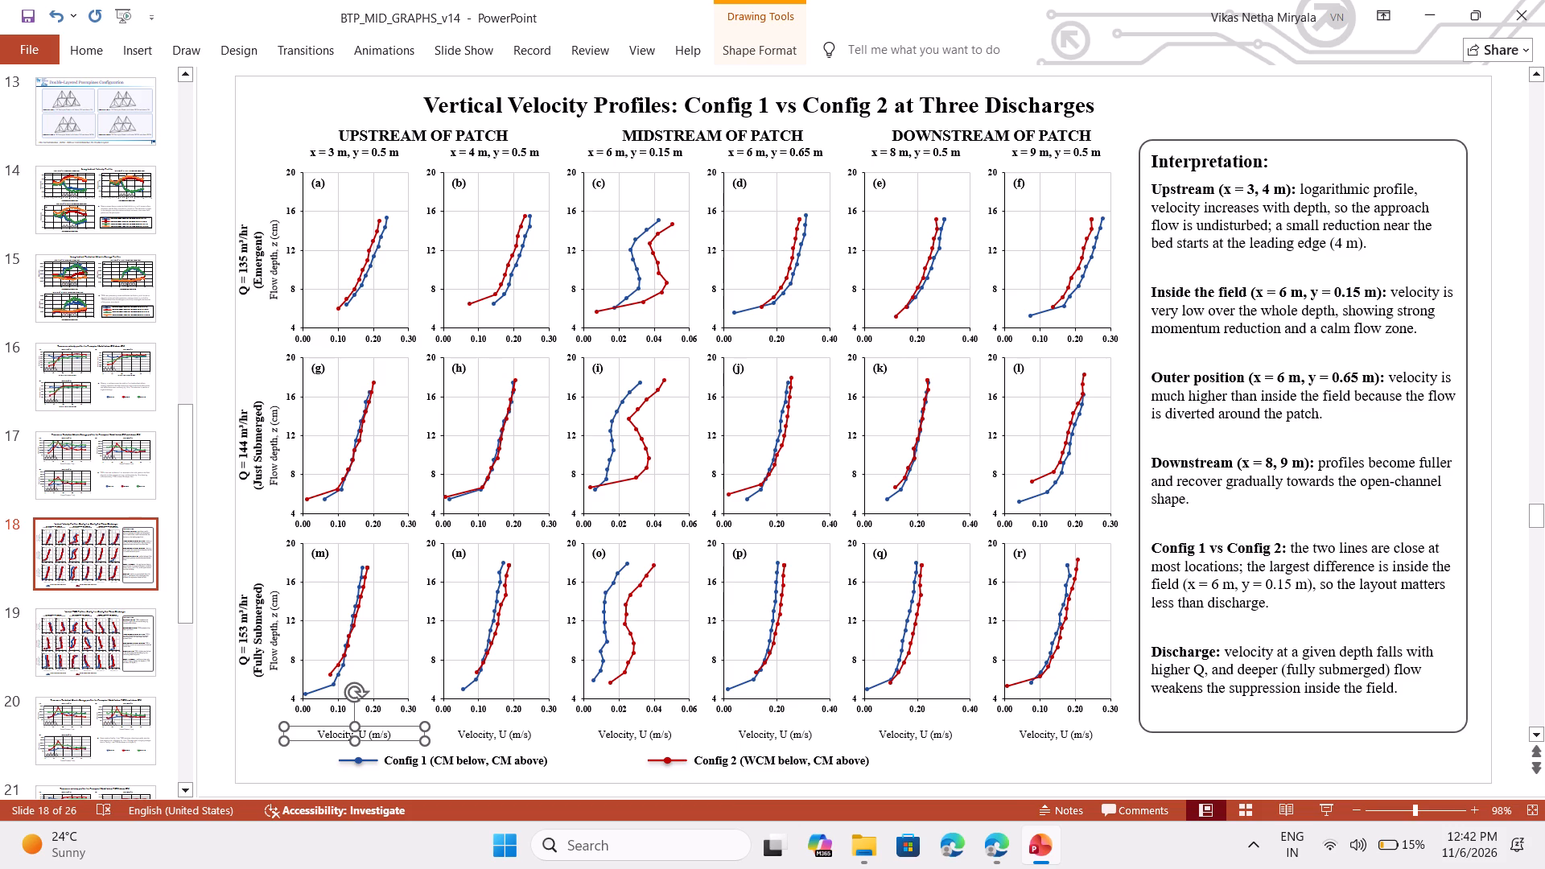
key("ctrl+v")
Move the duplicated "Velocity, U (m/s)" label up from below graph (m) into the gap between graphs (g) and (m).
key("Up")
key("Up")
key("Up")
key("Up")
key("Up")
key("Up")
key("Up")
key("Up")
key("Up")
key("Up")
key("Up")
key("Up")
key("Up")
key("Up")
key("Up")
key("Up")
key("Up")
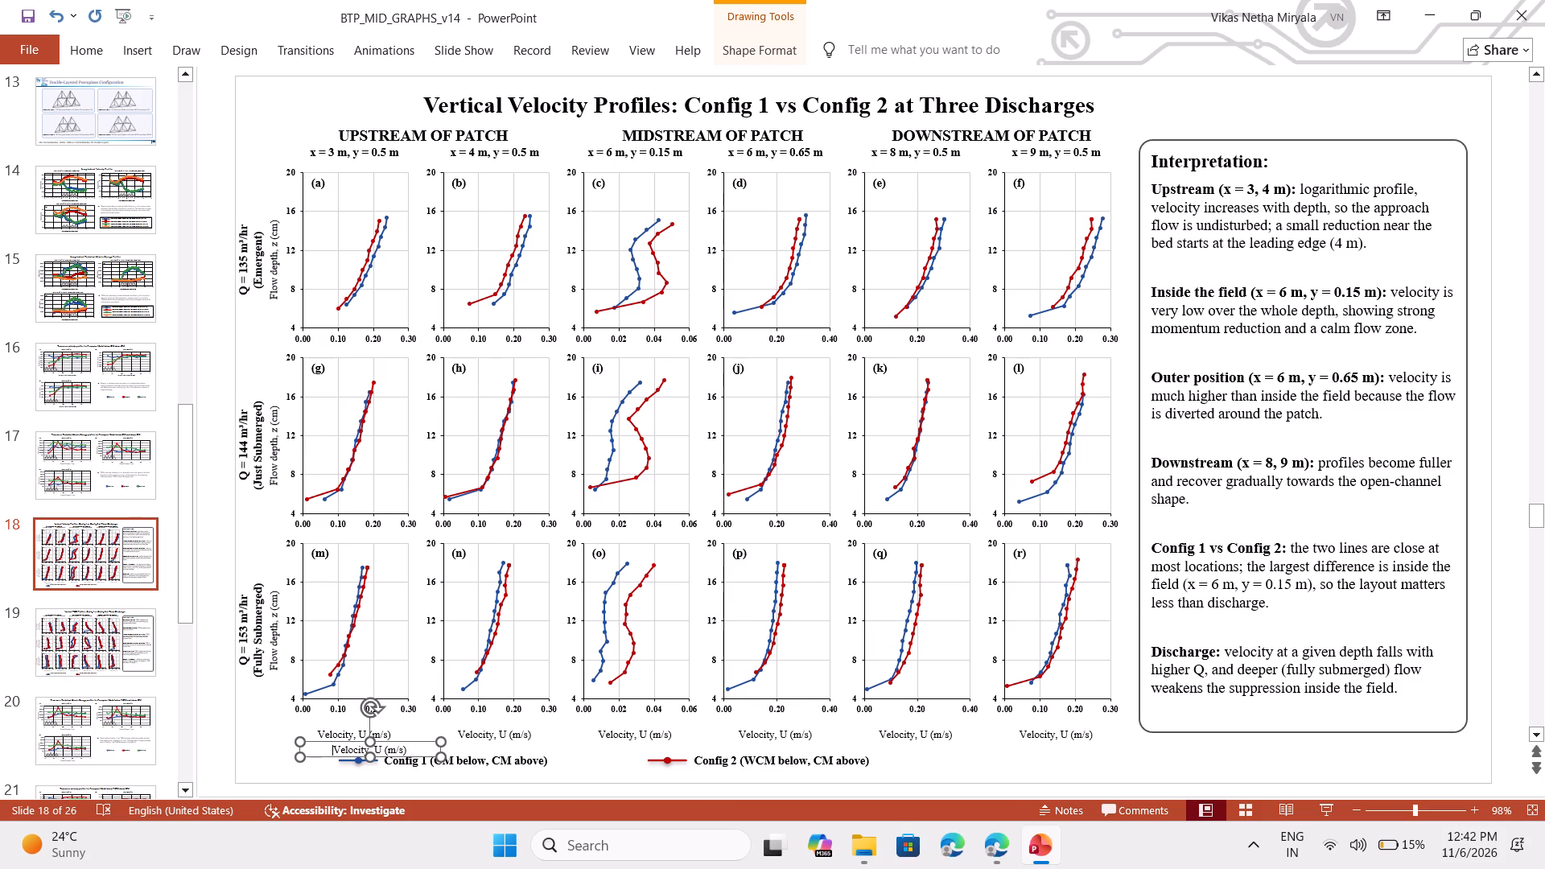
left_click(312, 758)
key("Up")
key("Up")
key("Up")
key("Up")
key("Up")
key("Up")
key("Up")
key("Up")
key("Up")
key("Up")
key("Up")
key("Up")
key("Up")
key("Up")
key("Up")
key("Up")
key("Up")
key("Up")
key("Up")
key("Up")
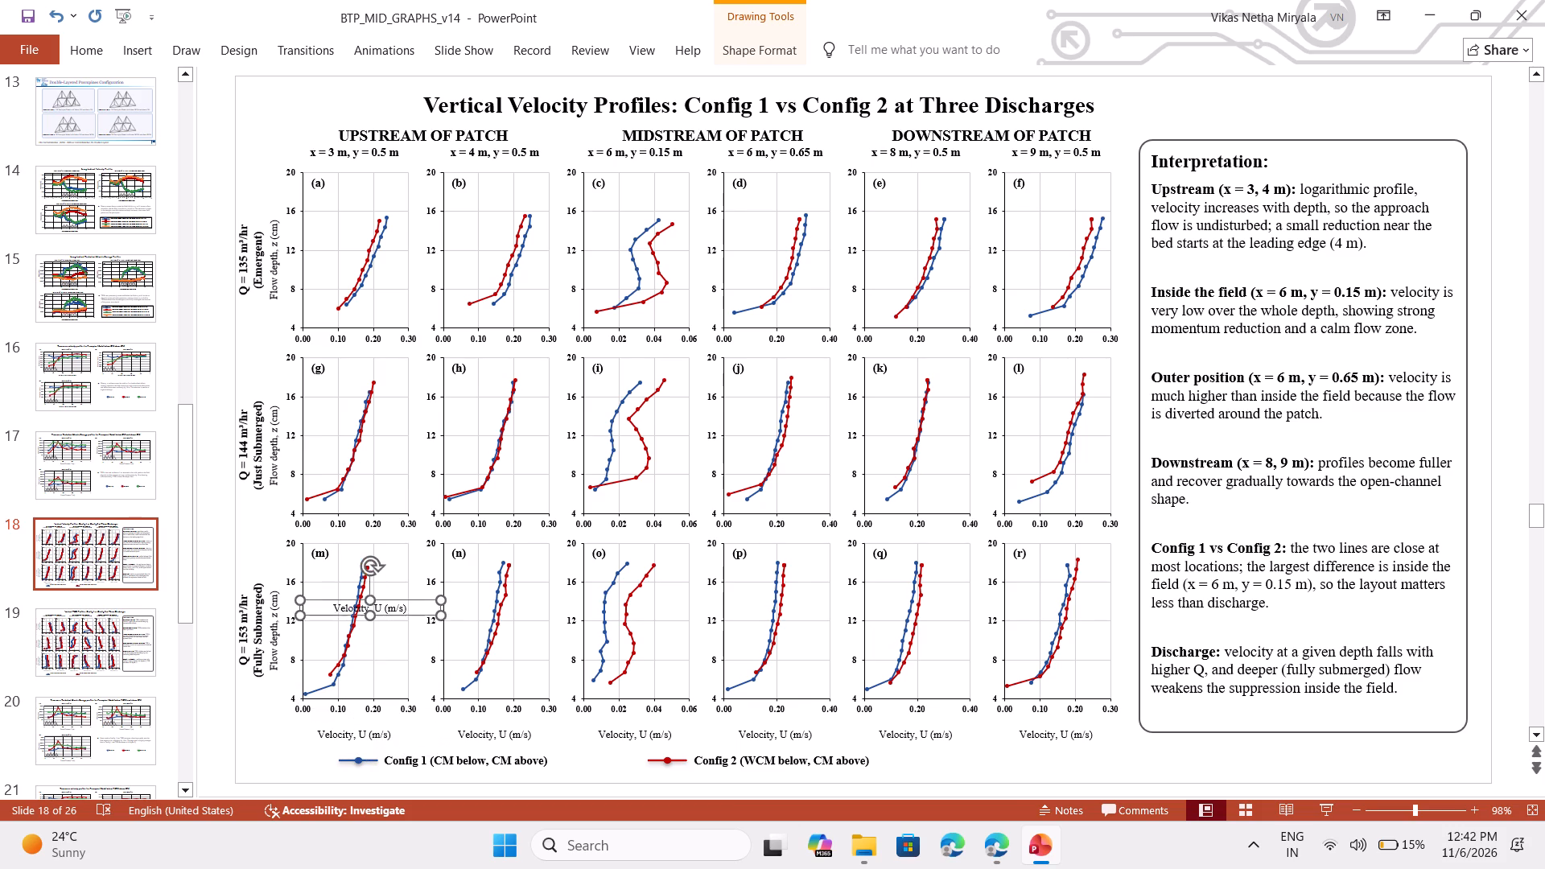
key("Up")
key("Up")
key("Up")
key("Up")
key("Up")
key("Up")
key("Up")
key("Up")
key("Up")
key("Up")
key("Up")
key("Up")
key("Up")
key("Up")
key("Up")
key("Up")
key("Up")
key("Up")
key("Up")
key("Up")
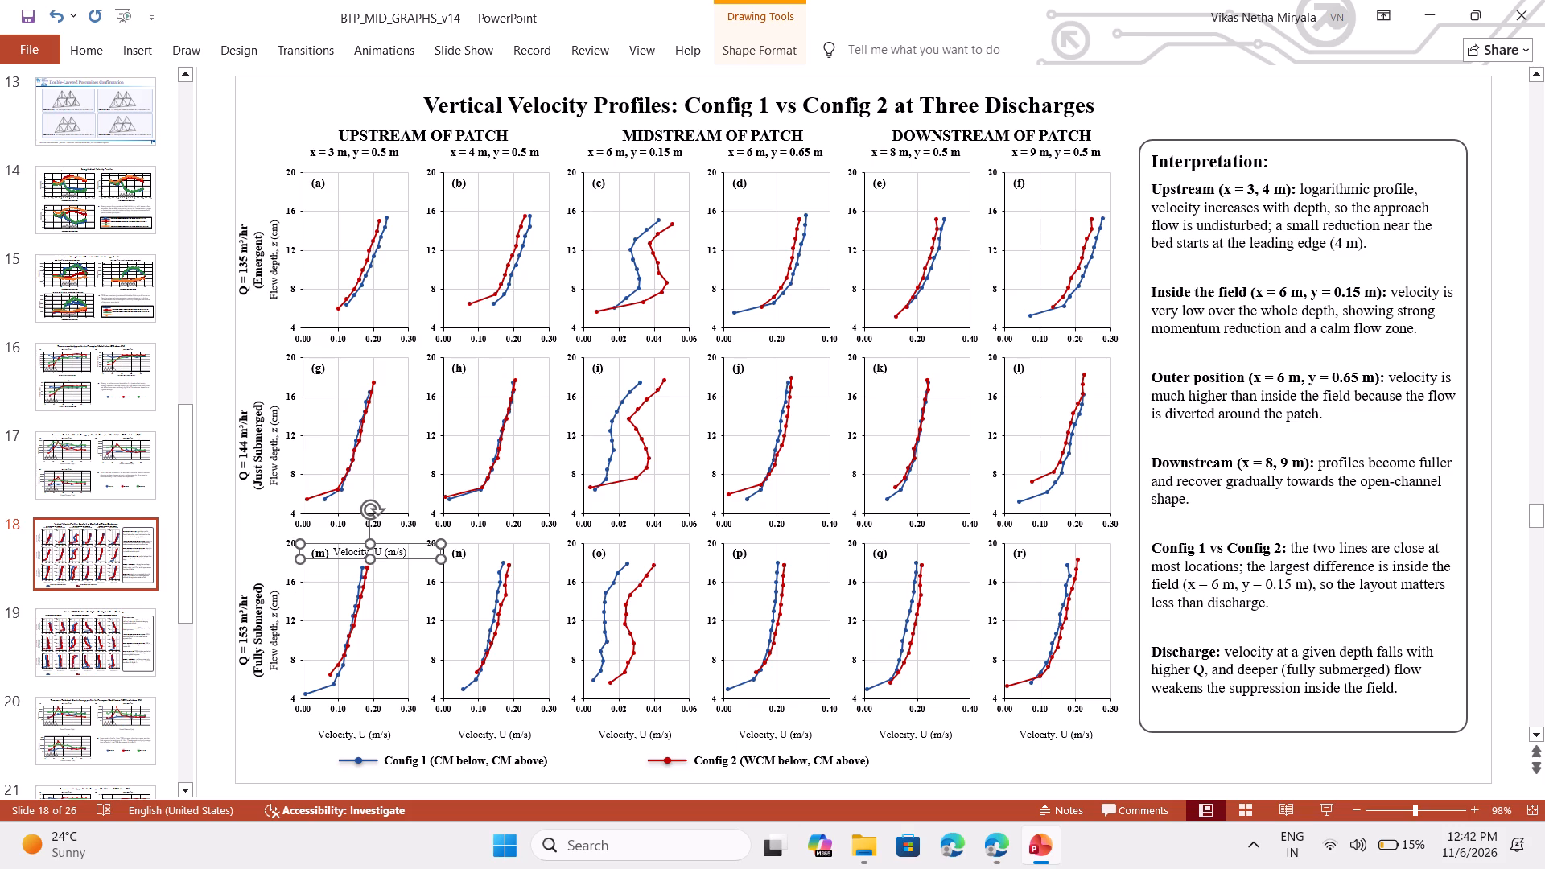
key("Up")
key("Up")
key("Up")
key("Up")
key("Up")
key("Up")
key("Up")
key("Up")
key("Up")
Centre the moved velocity label under graph (g) and place it just beneath that graph's horizontal axis numbers.
key("Left")
key("Left")
key("Left")
key("Left")
key("Left")
key("Left")
key("Left")
key("Left")
key("Left")
key("Left")
key("Left")
key("Left")
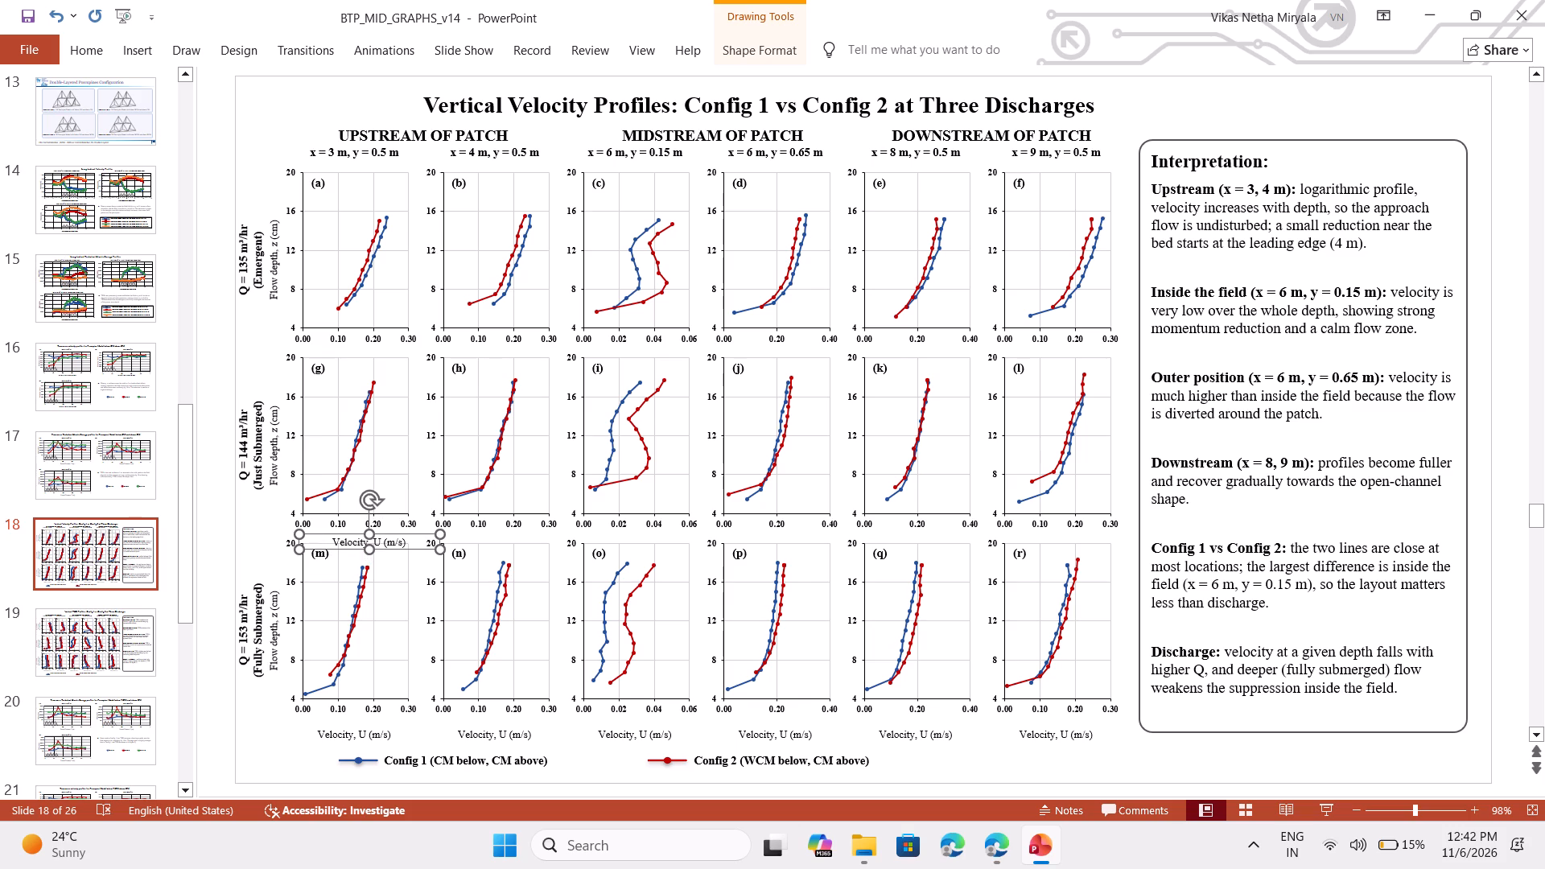
key("Right")
key("Right")
key("Right")
key("Right")
key("Right")
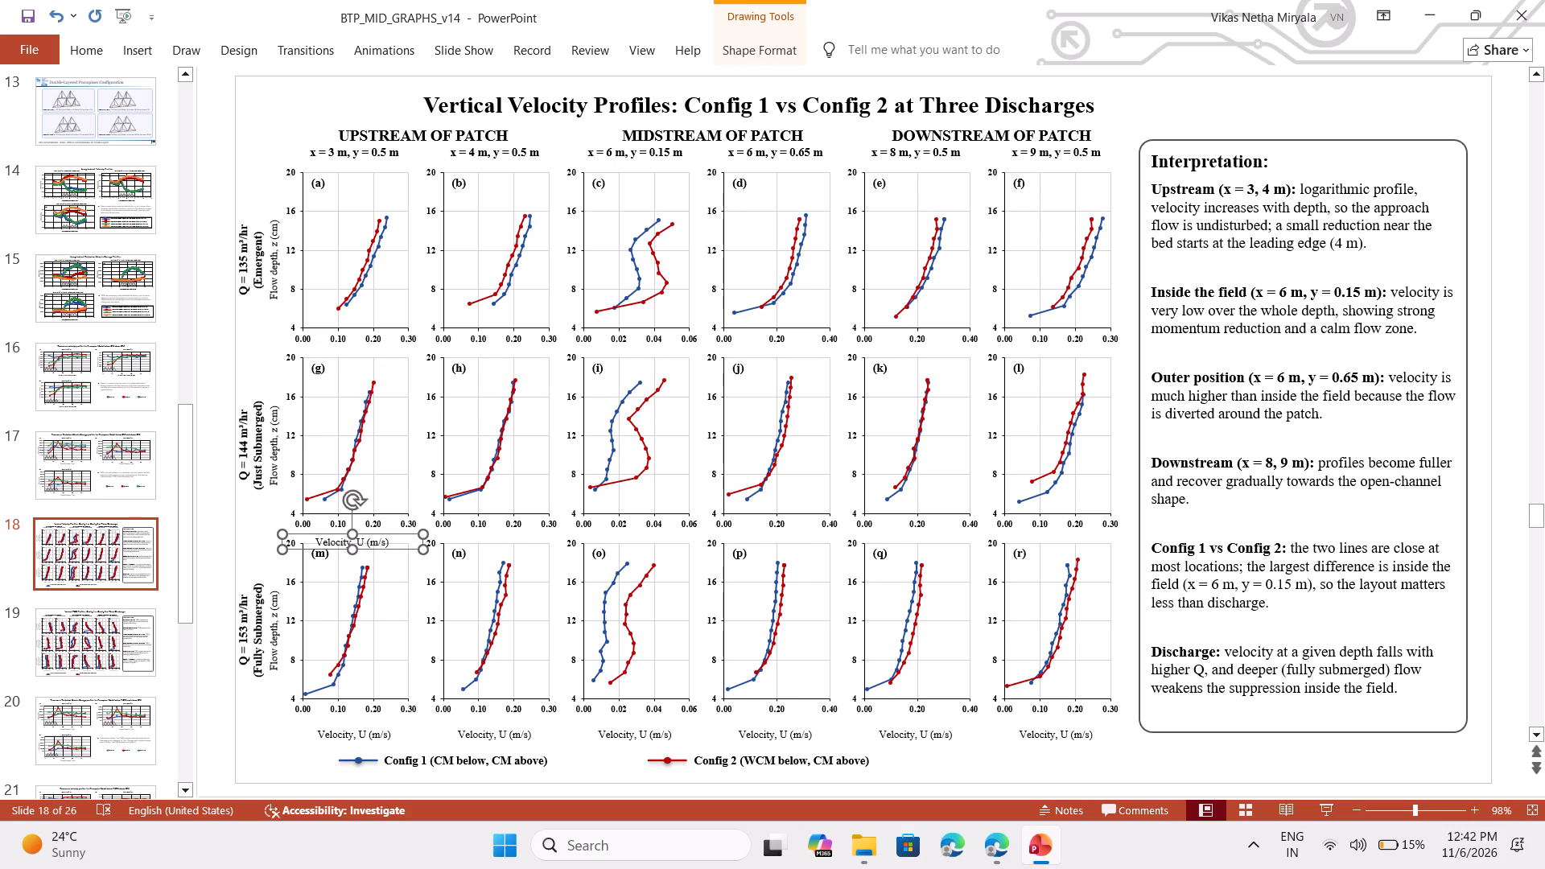
key("Right")
key("Right")
key("Right")
key("Left")
key("Up")
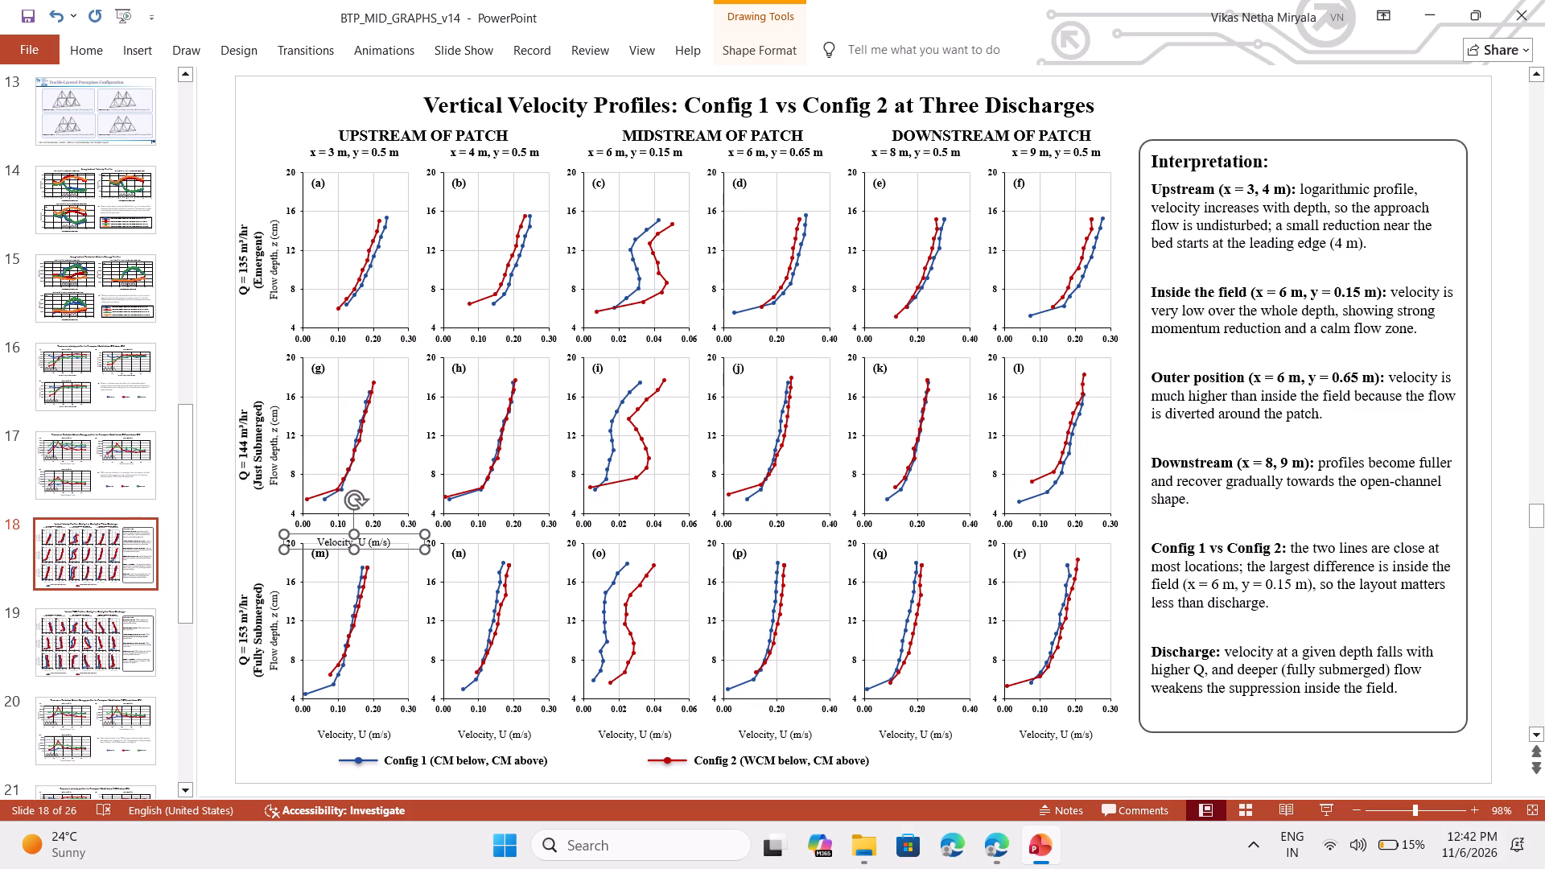
key("Up")
key("Up")
key("Up")
key("Up")
key("Up")
key("Up")
key("Up")
key("Up")
key("Up")
key("Up")
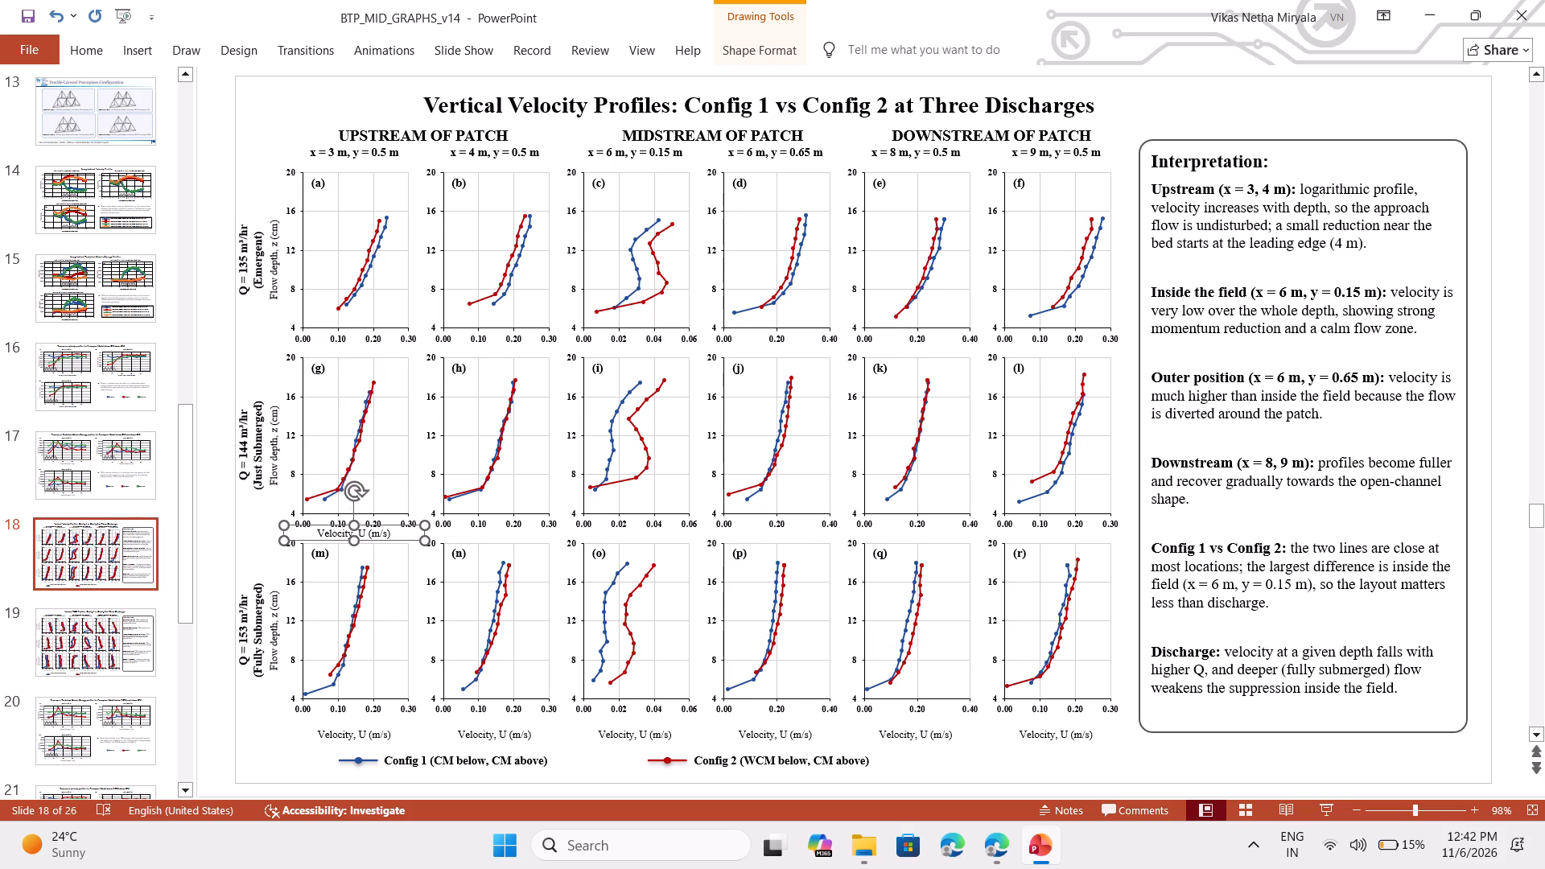
key("Left")
key("Left")
key("Left")
key("Left")
key("Up")
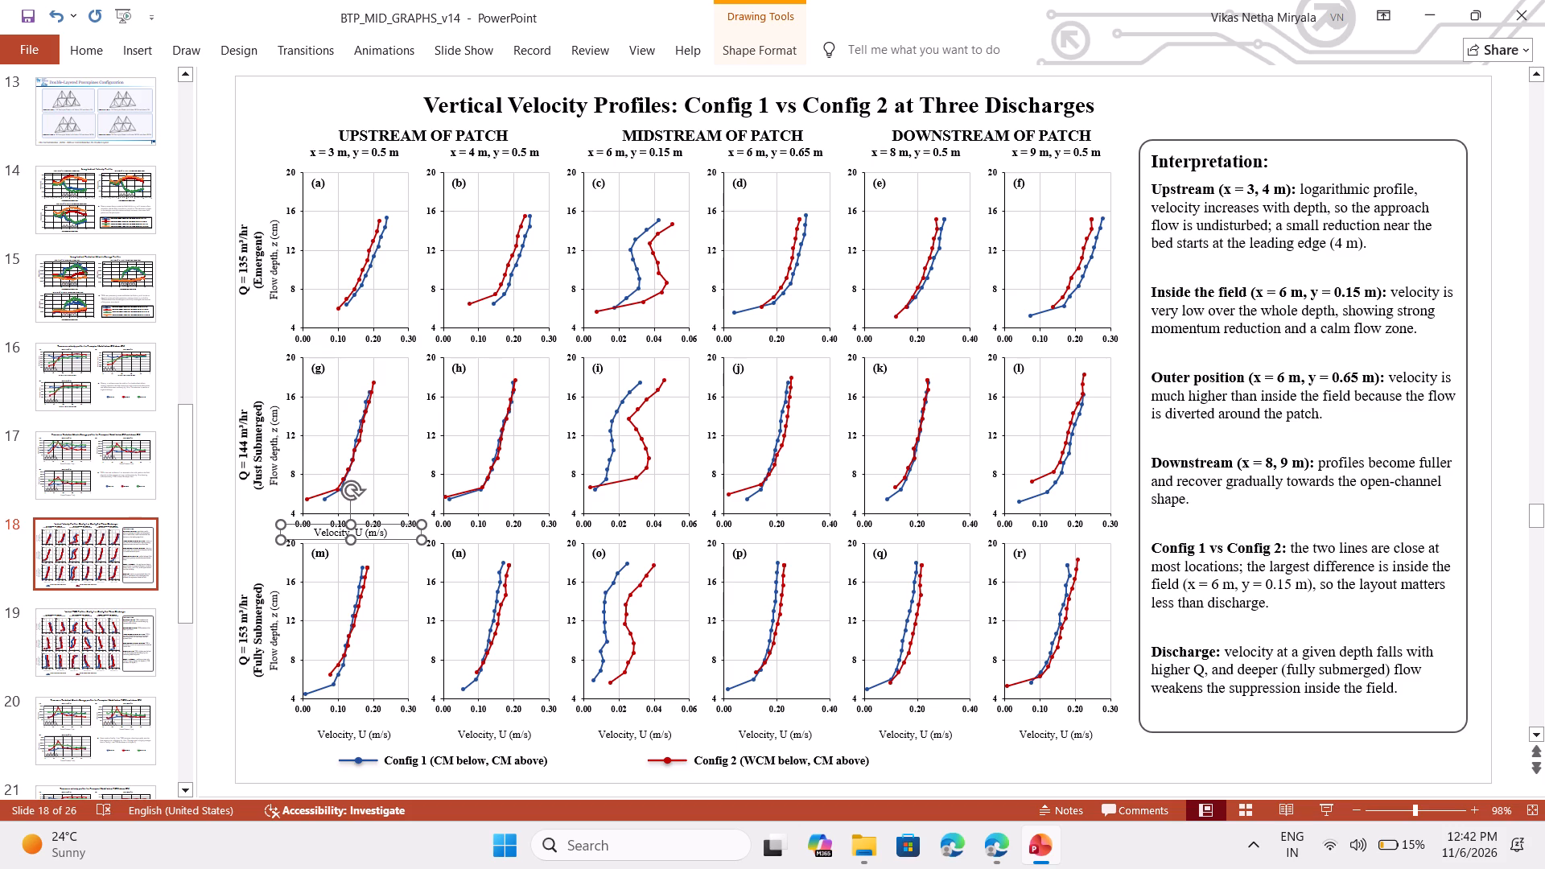
left_click(258, 759)
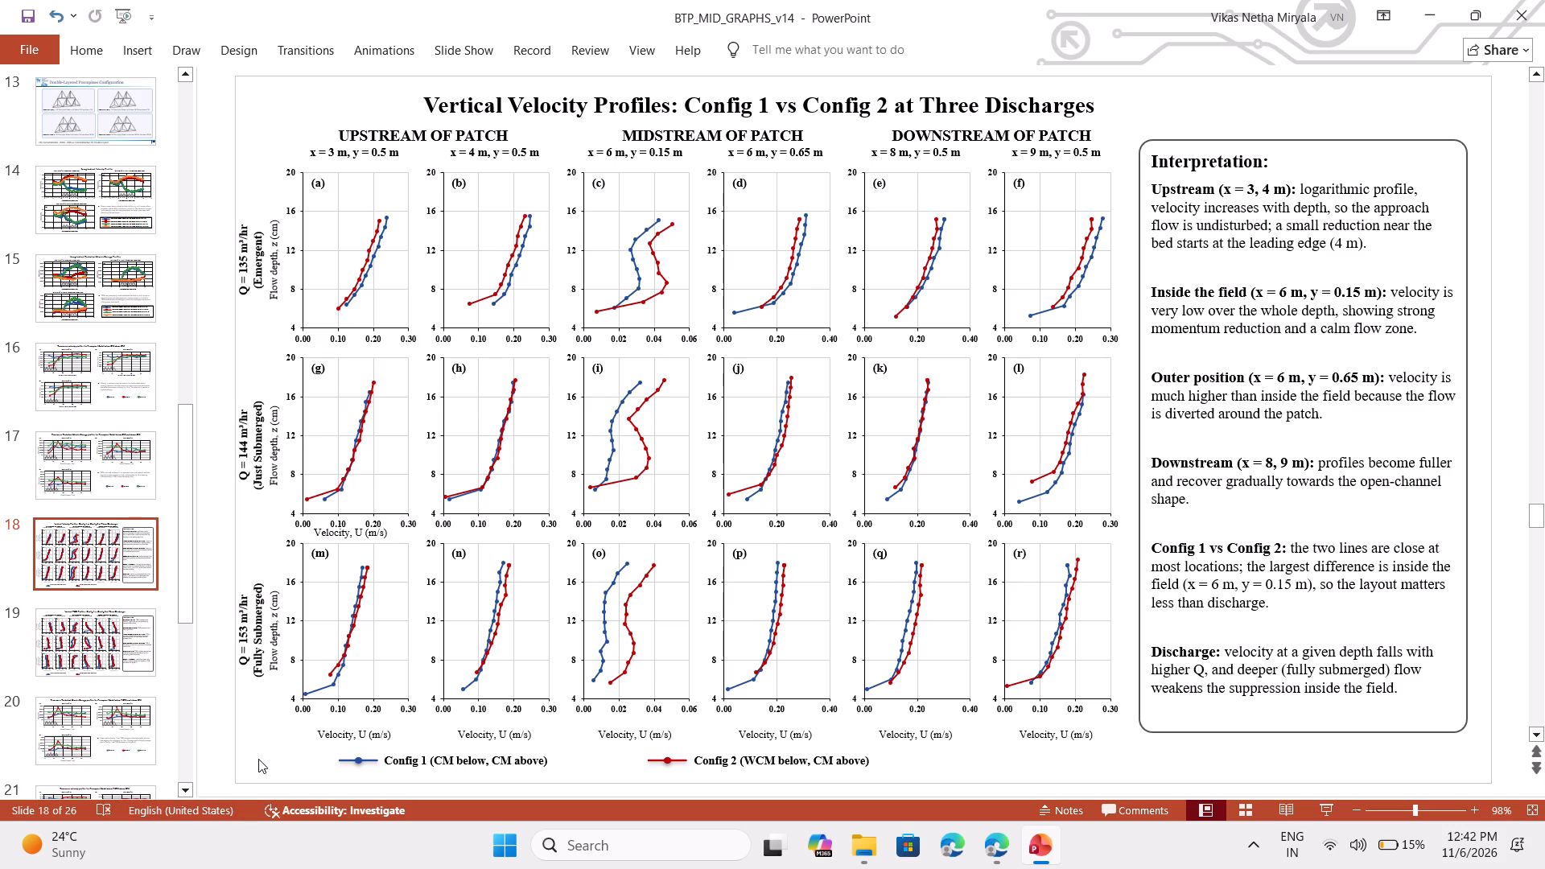
left_click(352, 535)
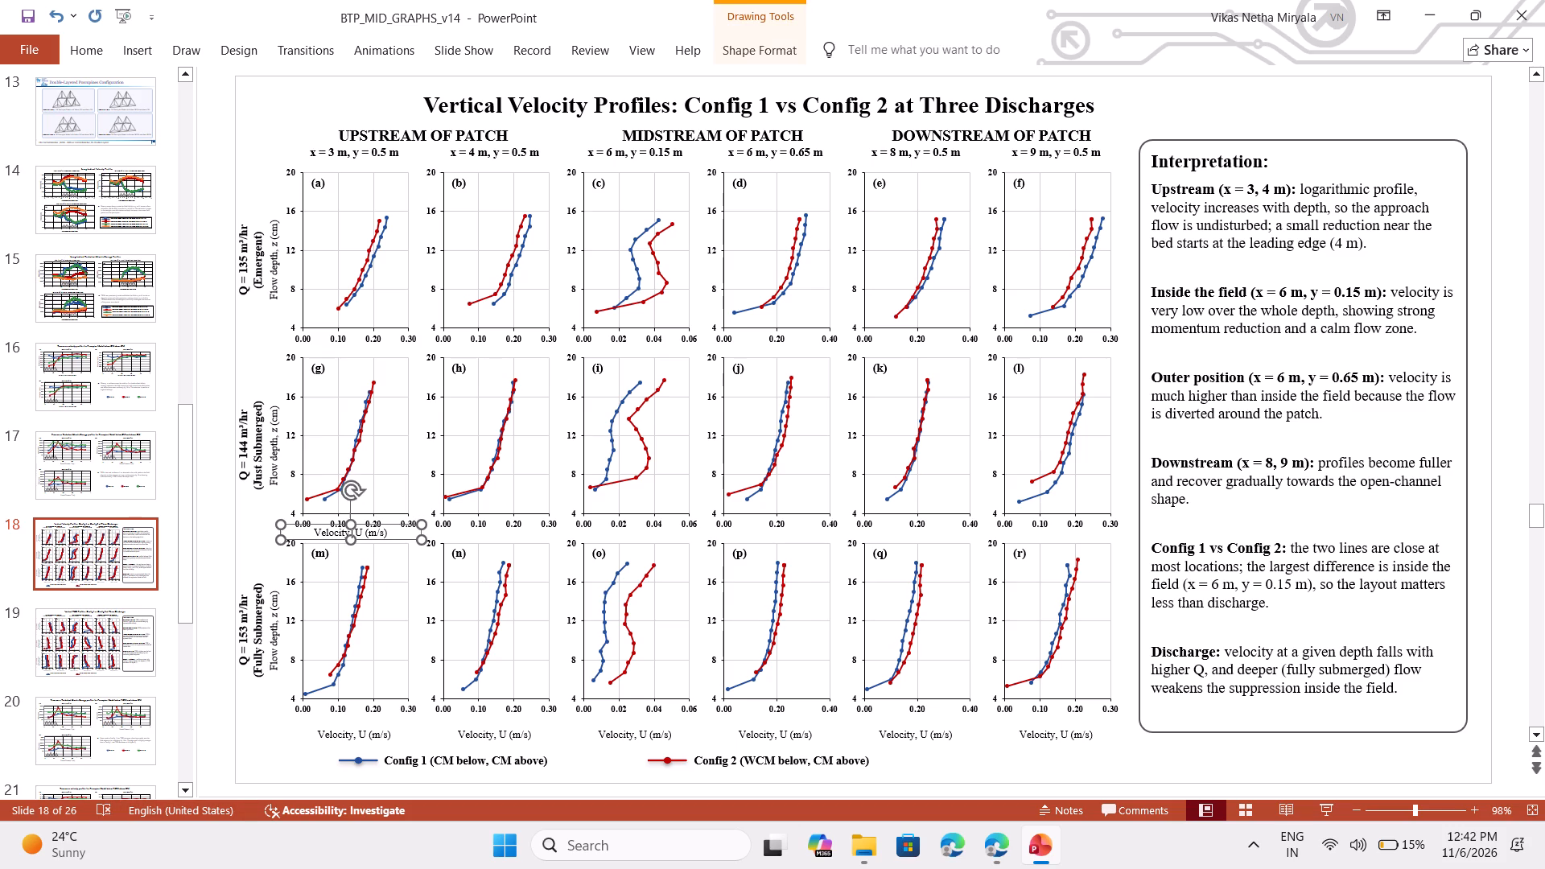
left_click(405, 537)
key("Down")
key("Down")
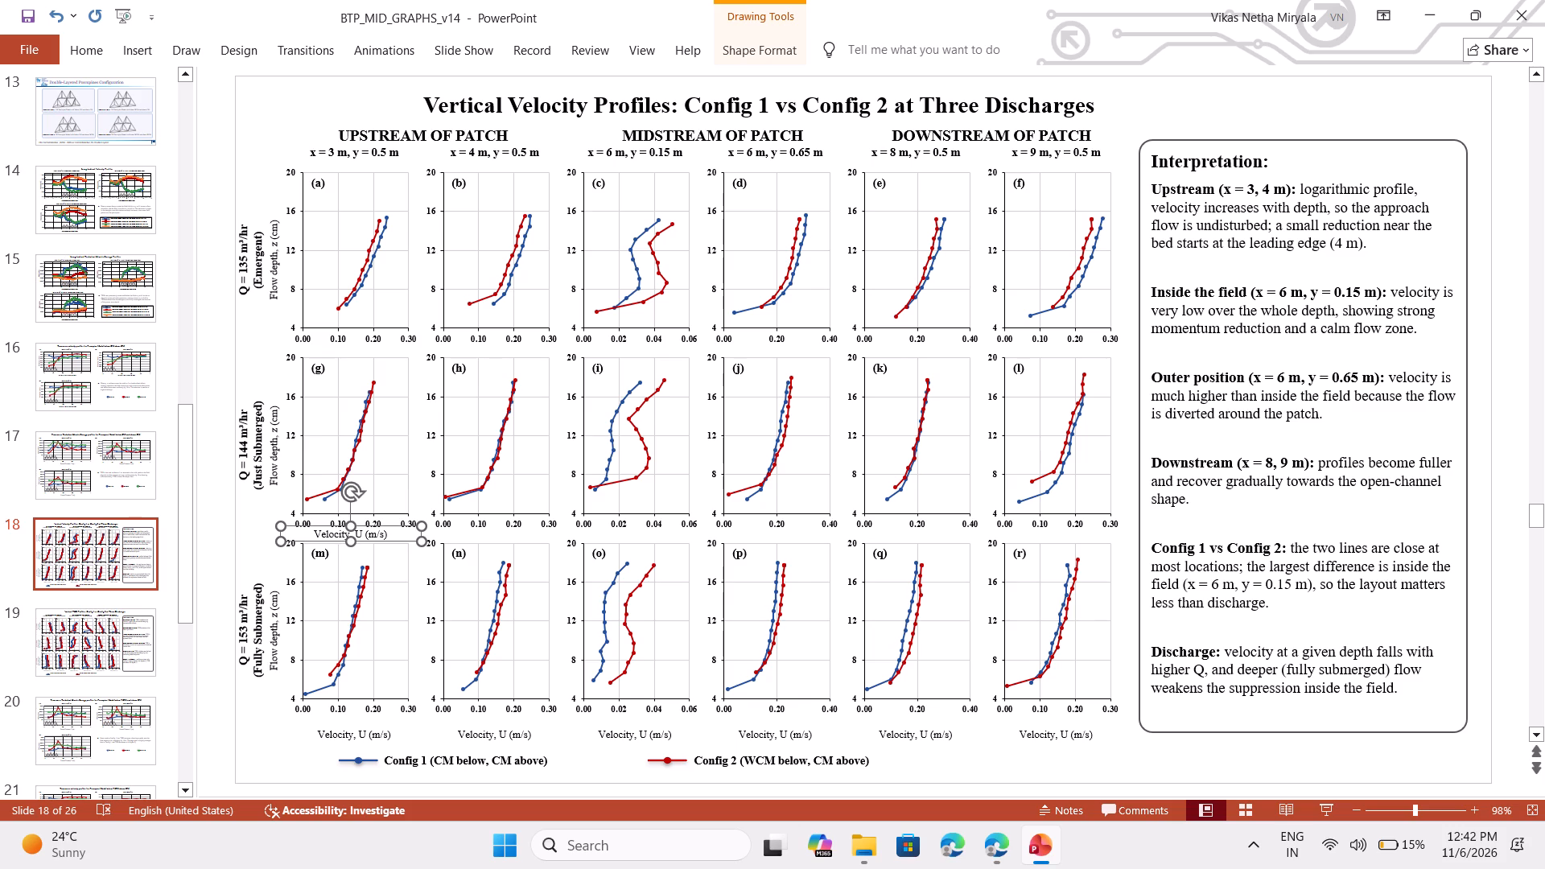
Duplicate the "Velocity, U (m/s)" label under graph (g) and raise the copy into the gap between graphs (a) and (g).
key("ctrl+c")
key("ctrl+v")
key("Up")
key("Up")
key("Up")
key("Up")
key("Up")
key("Up")
key("Up")
key("Up")
key("Up")
key("Up")
key("Up")
key("Up")
key("Up")
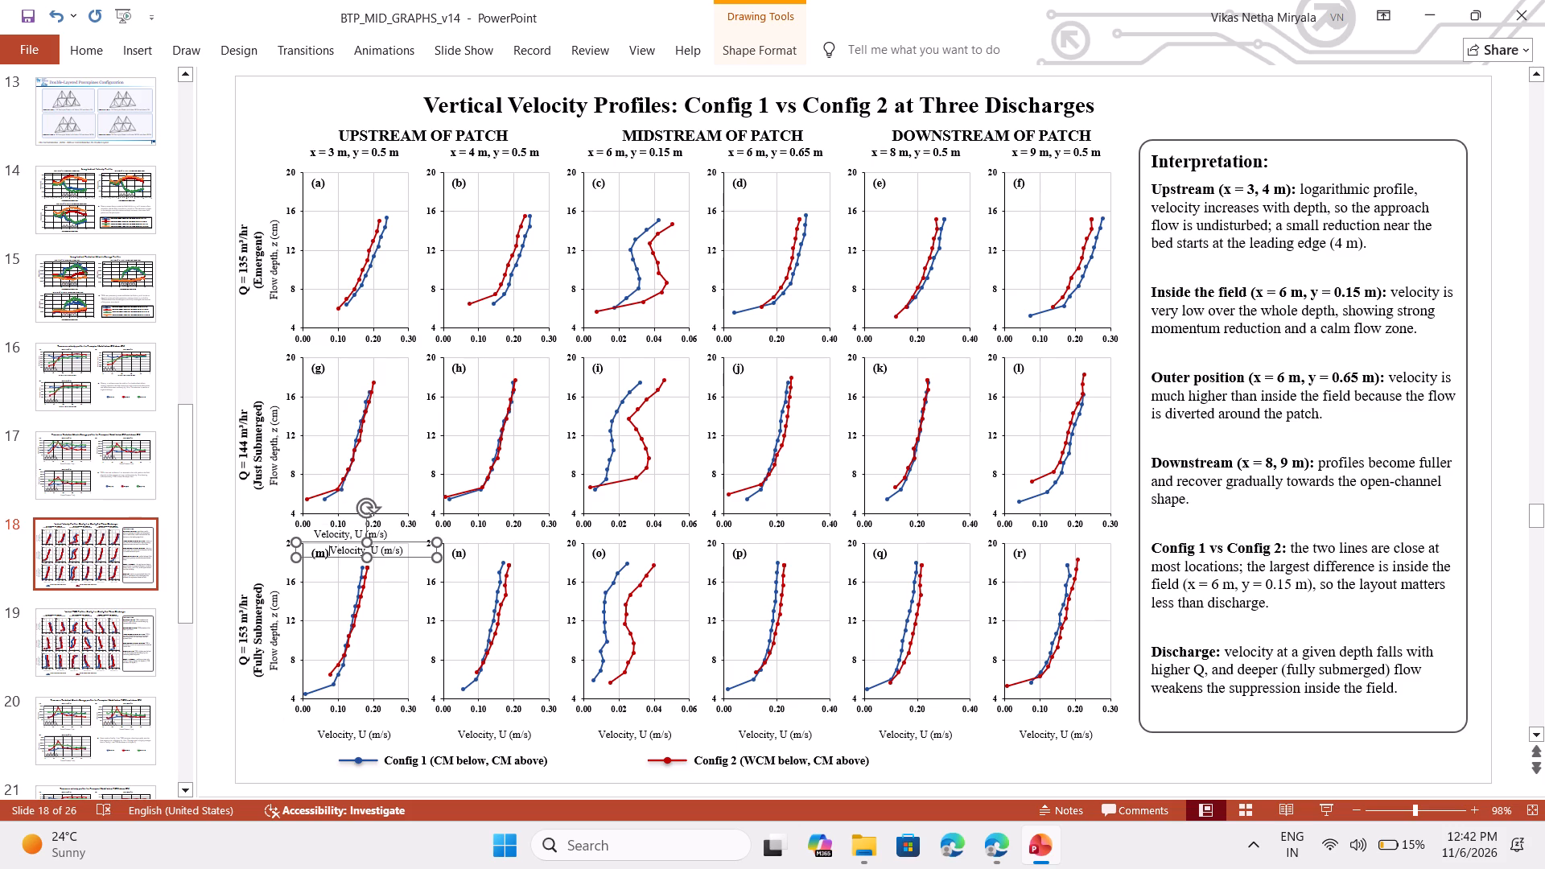
left_click(416, 557)
key("Up")
key("Up")
key("Up")
key("Up")
key("Up")
key("Up")
key("Up")
key("Up")
key("Up")
key("Up")
key("Up")
key("Up")
key("Up")
key("Up")
key("Up")
key("Up")
key("Up")
key("Up")
key("Up")
key("Up")
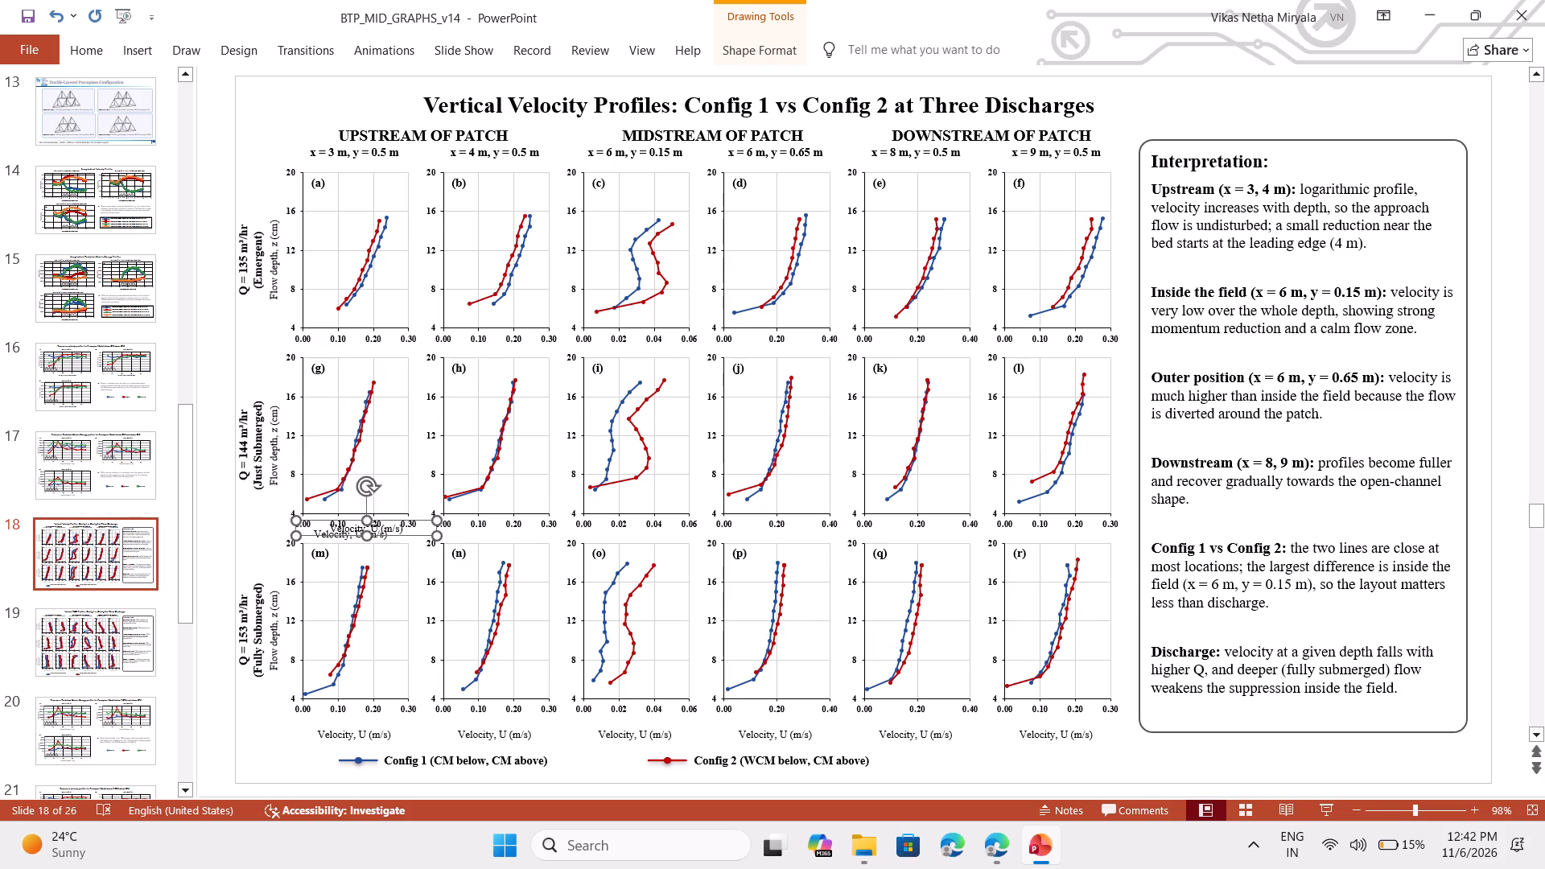
key("Up")
key("Up")
key("Up")
key("Up")
key("Up")
key("Up")
key("Up")
key("Up")
key("Up")
key("Up")
key("Up")
key("Up")
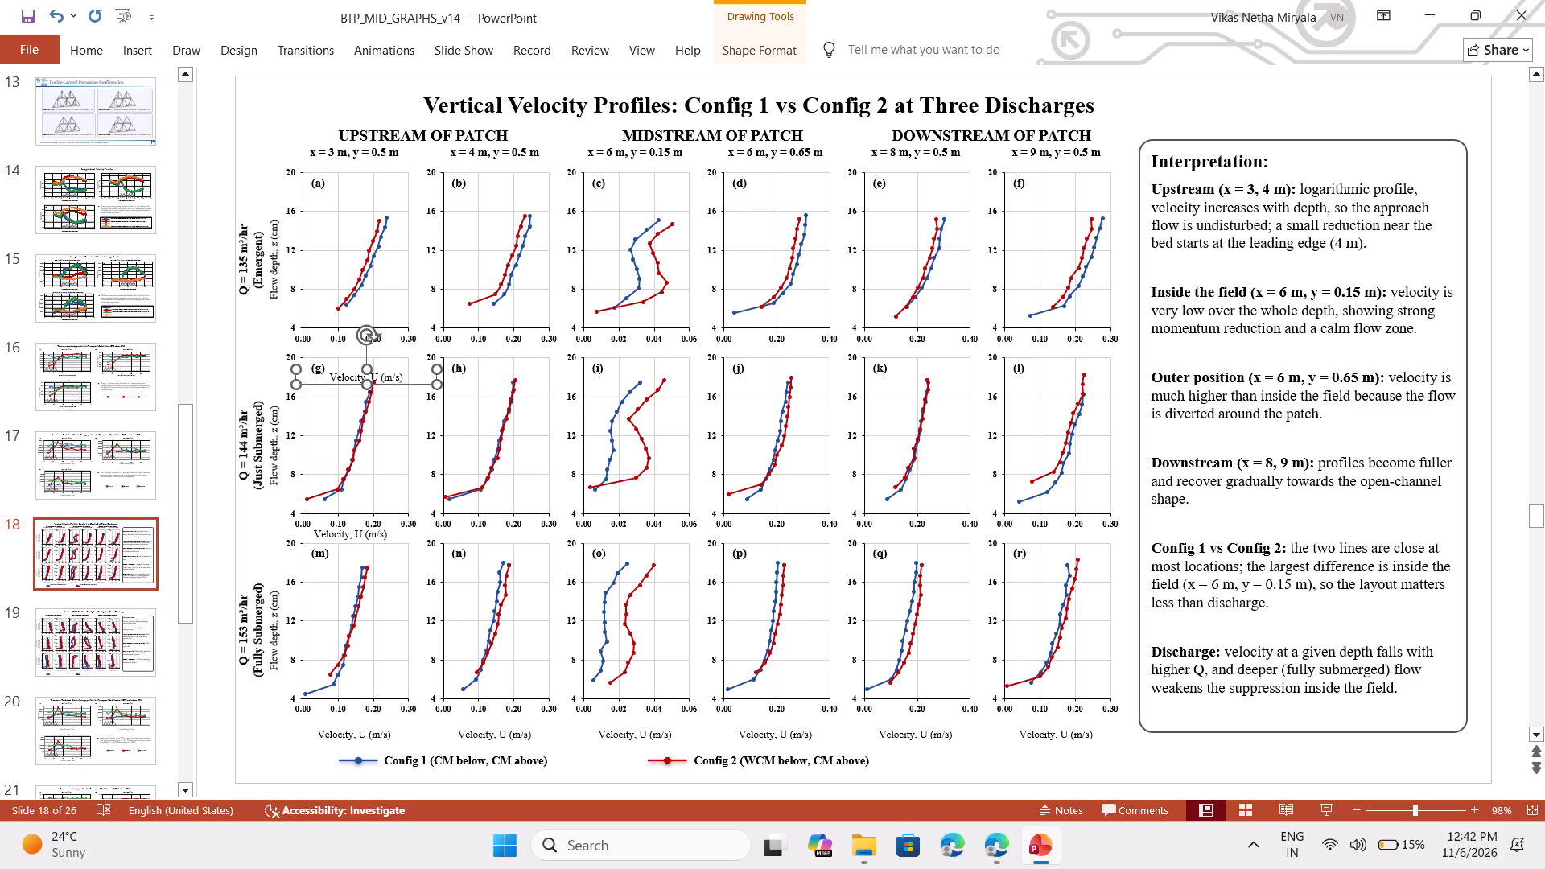
key("Up")
key("Up")
key("Up")
key("Up")
key("Up")
key("Up")
key("Up")
key("Up")
key("Up")
key("Up")
key("Up")
key("Up")
key("Up")
key("Up")
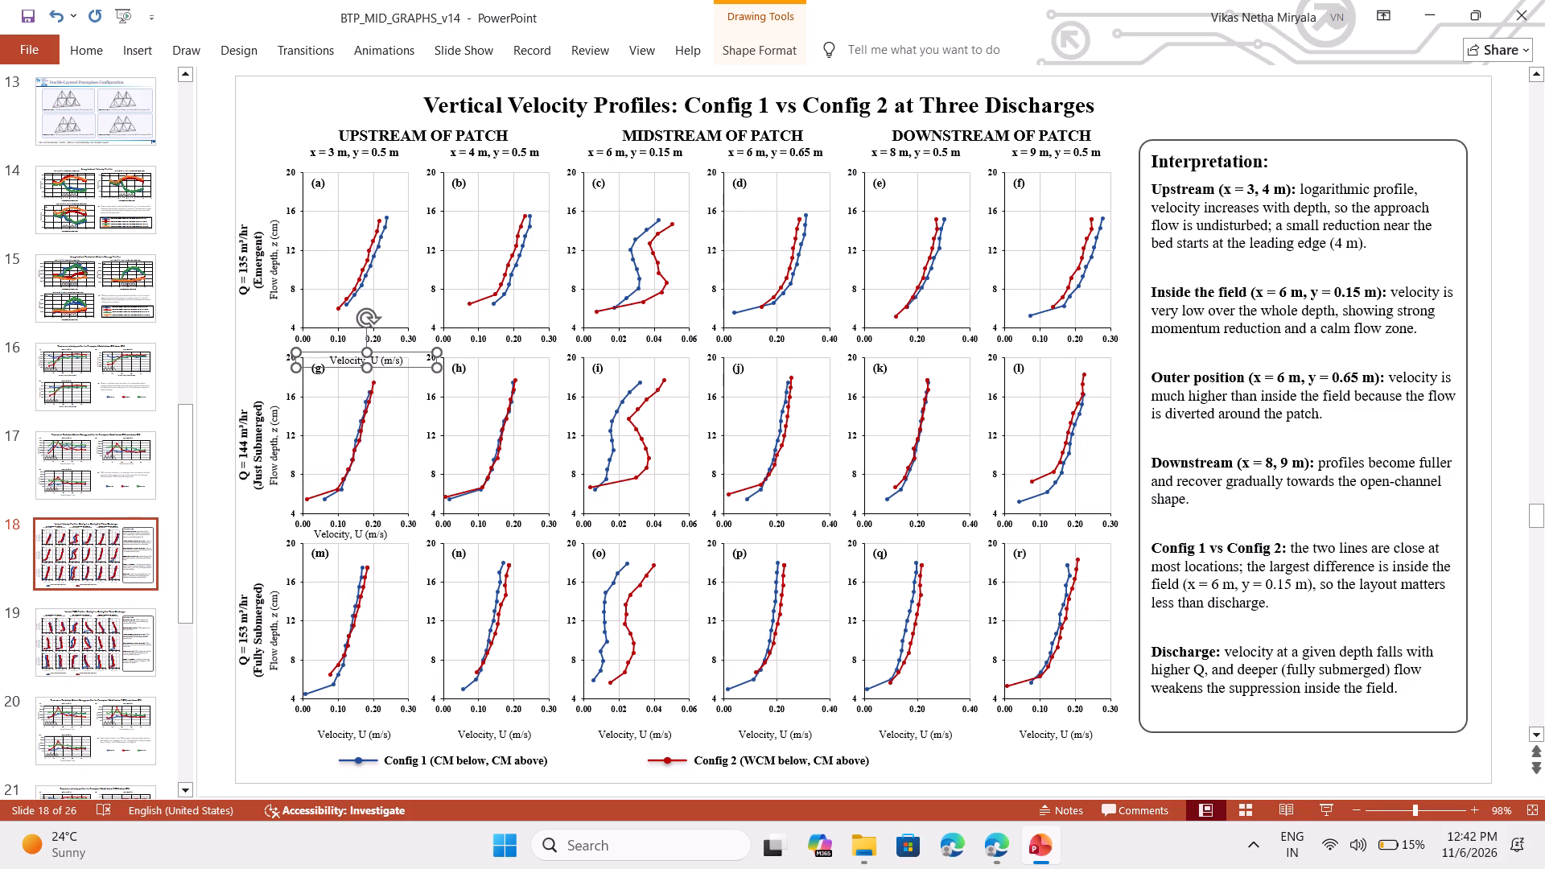
key("Up")
key("Up")
key("Up")
key("Up")
key("Up")
key("Up")
key("Up")
key("Up")
key("Up")
Centre the copied velocity label under graph (a) and place it just beneath that graph's horizontal axis numbers.
key("Left")
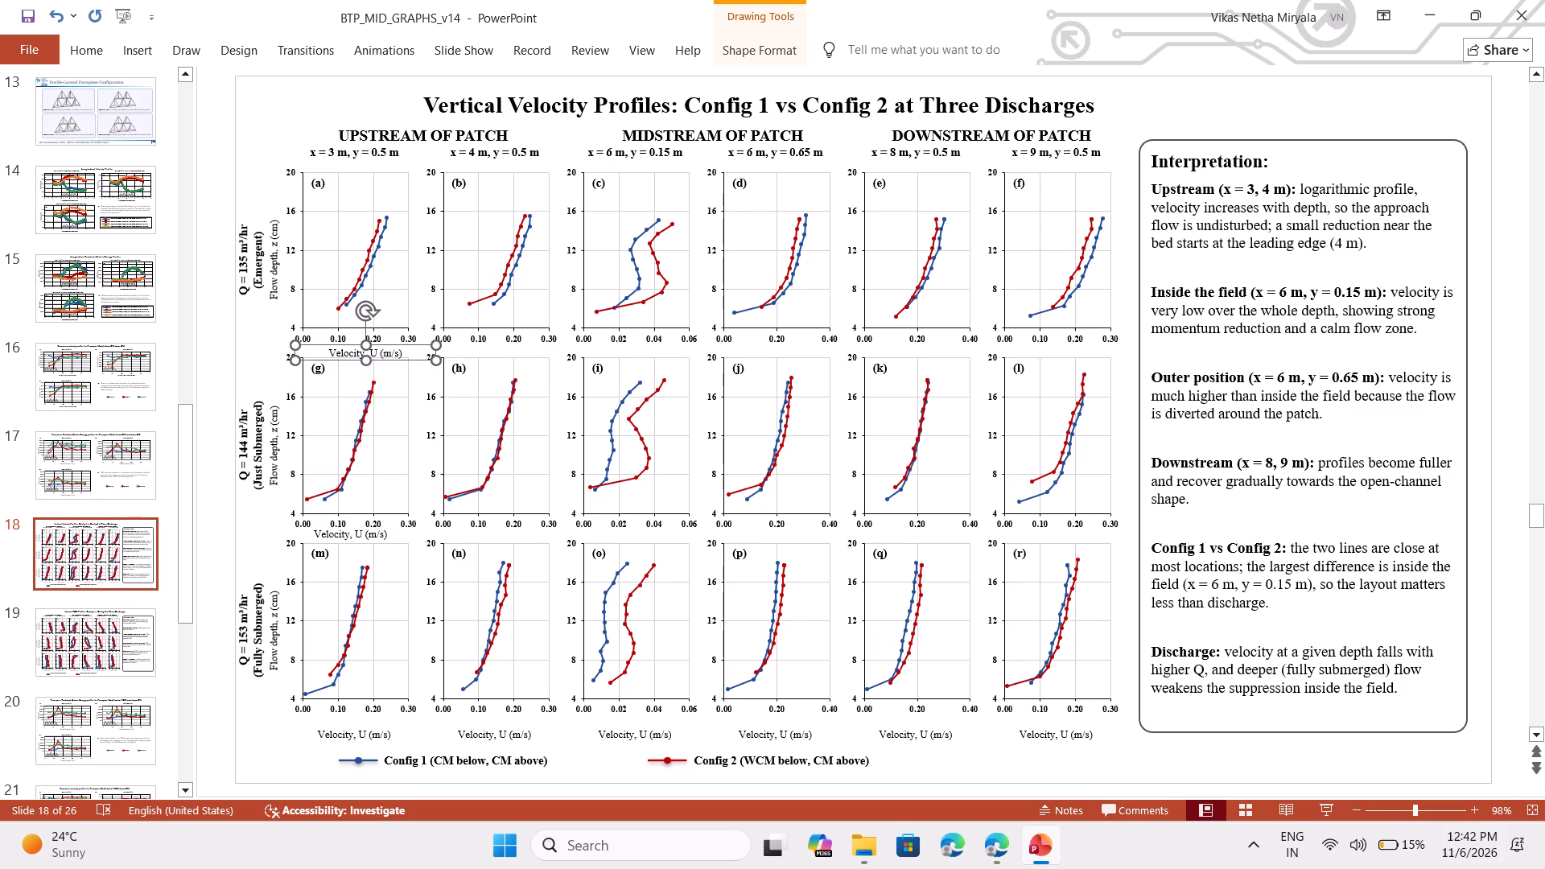
key("Left")
key("Left")
key("Left")
key("Left")
key("Left")
key("Left")
key("Left")
key("Left")
key("Left")
key("Left")
key("Left")
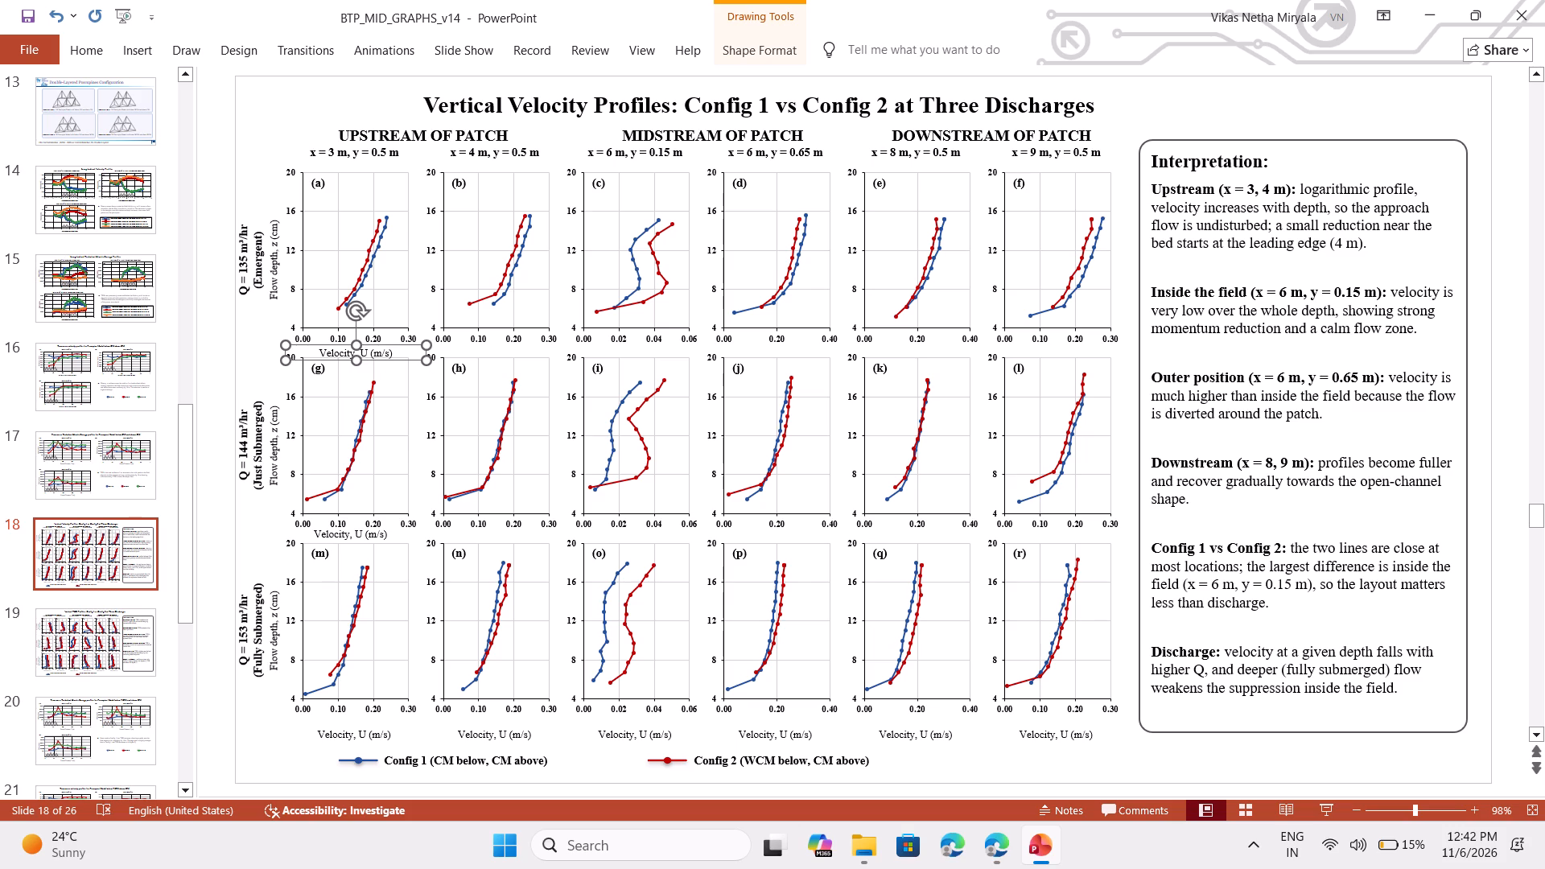
key("Left")
key("Left")
key("Left")
key("Up")
key("Up")
key("Up")
key("Up")
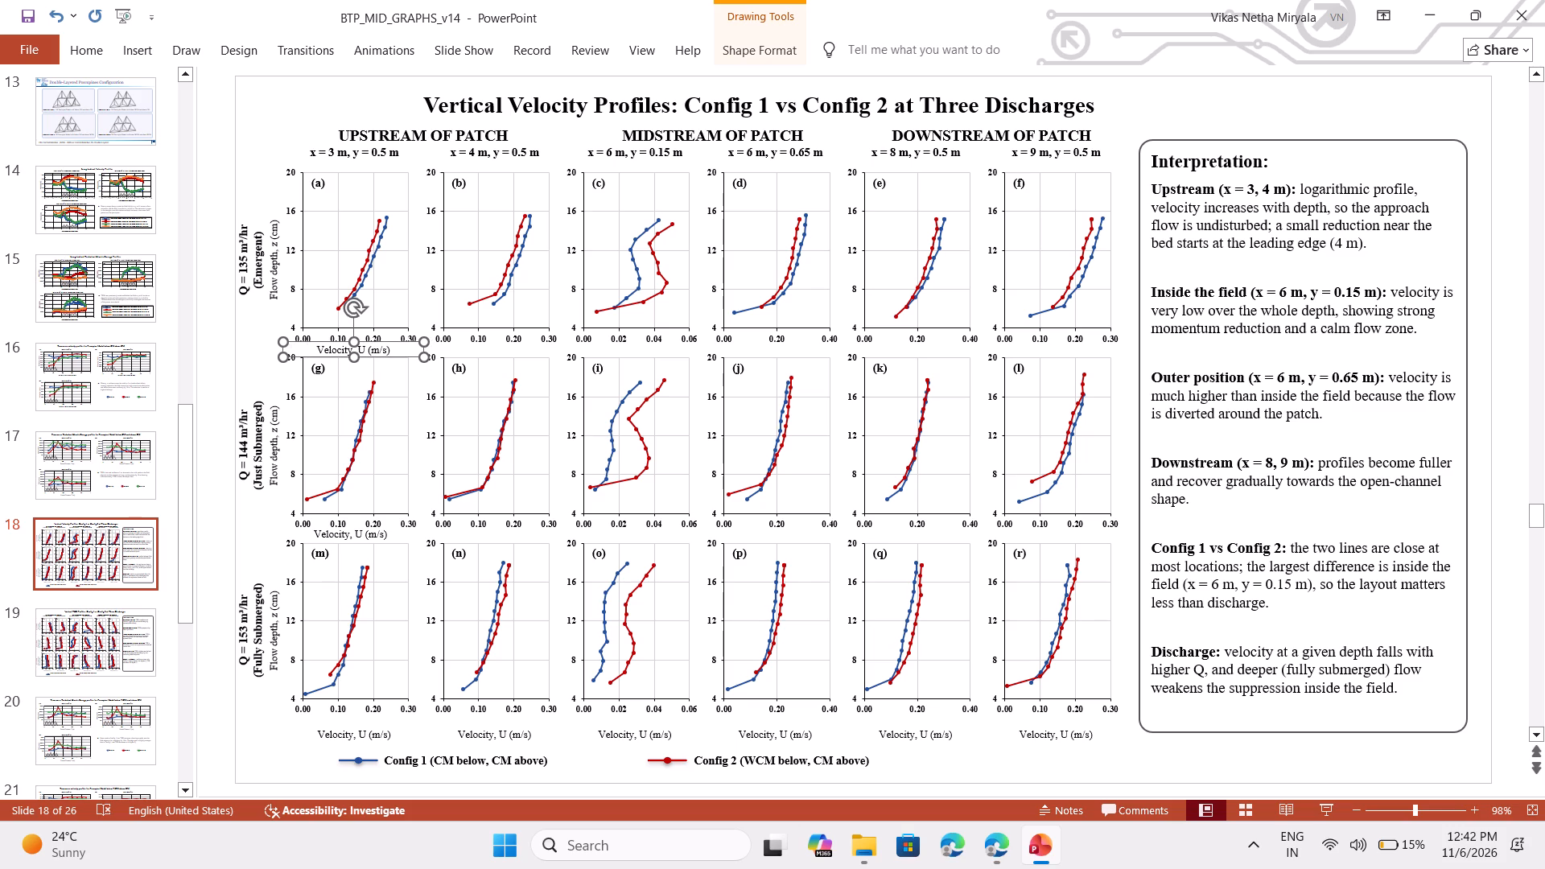
left_click(247, 760)
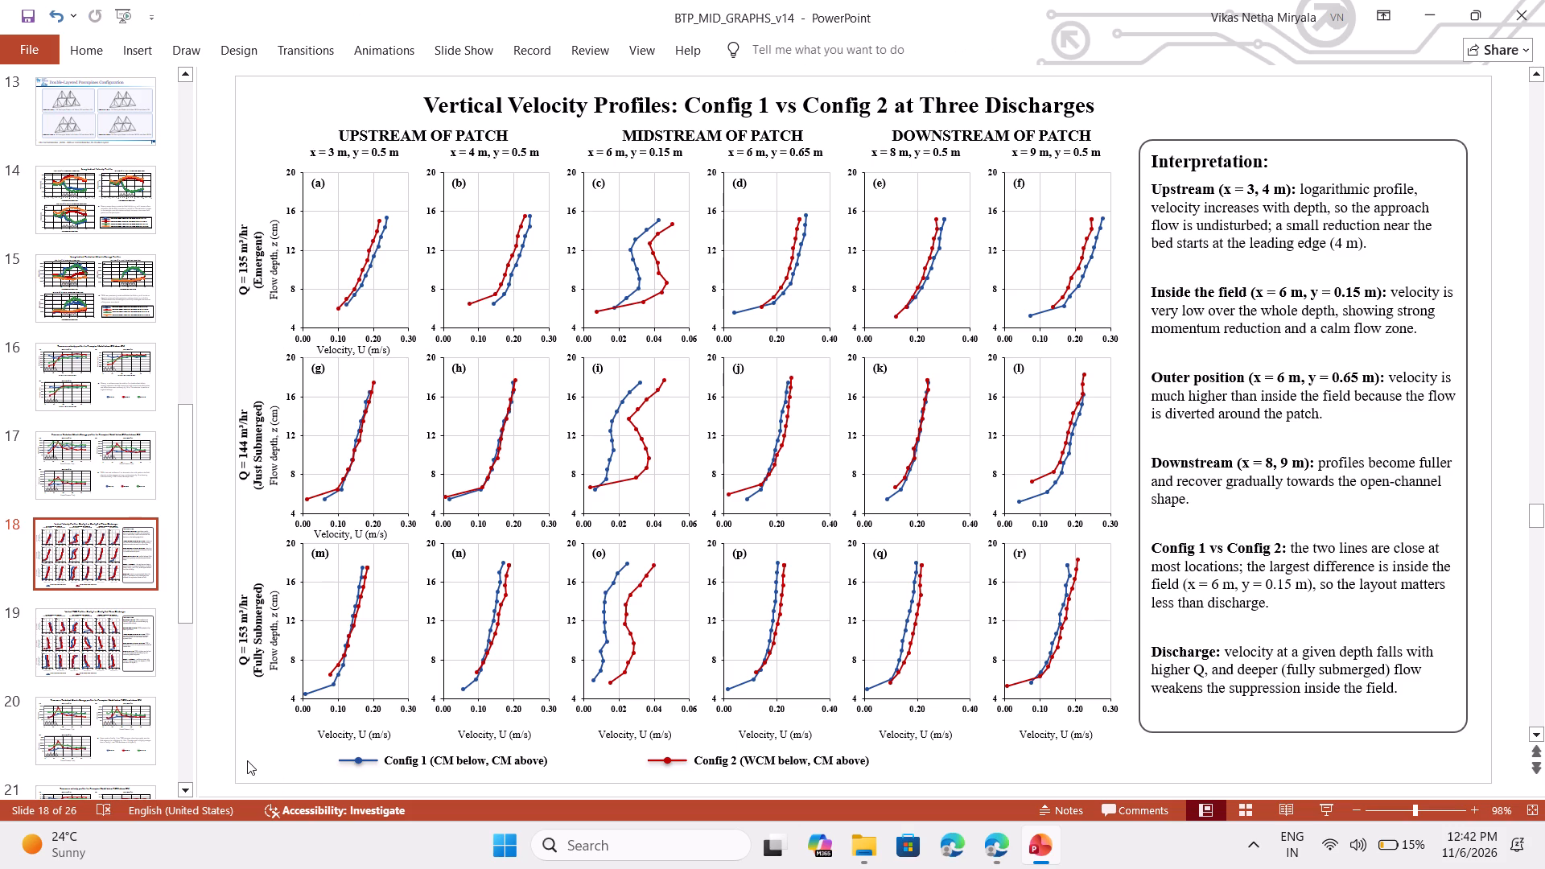
Nudge the velocity label under graph (g) slightly right to align it with the label under graph (a).
left_click(359, 534)
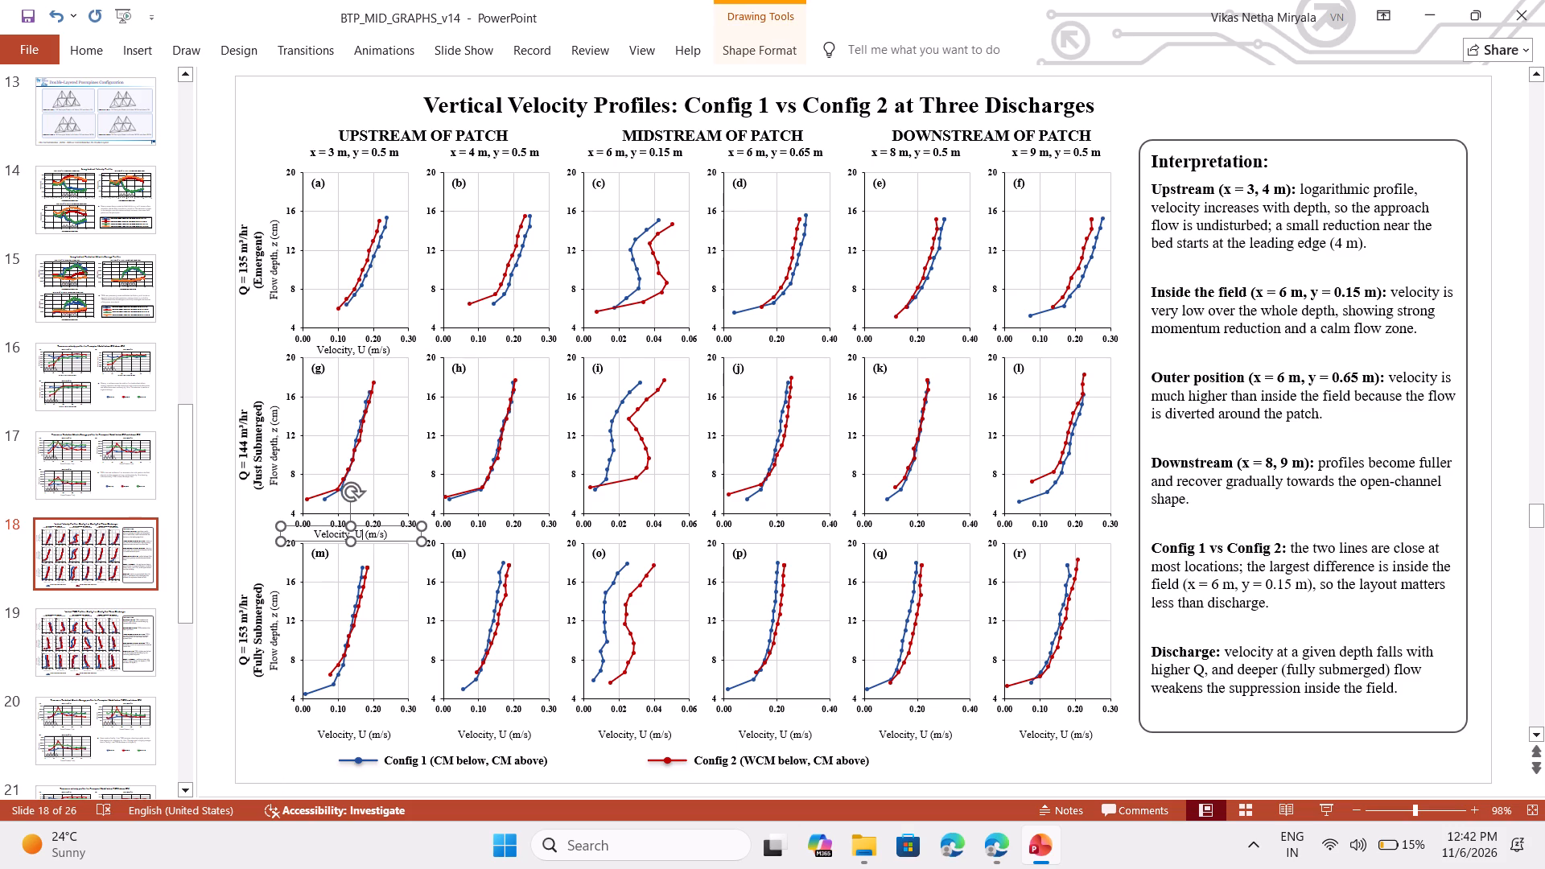
left_click(401, 537)
key("Right")
key("Right")
key("Right")
key("Right")
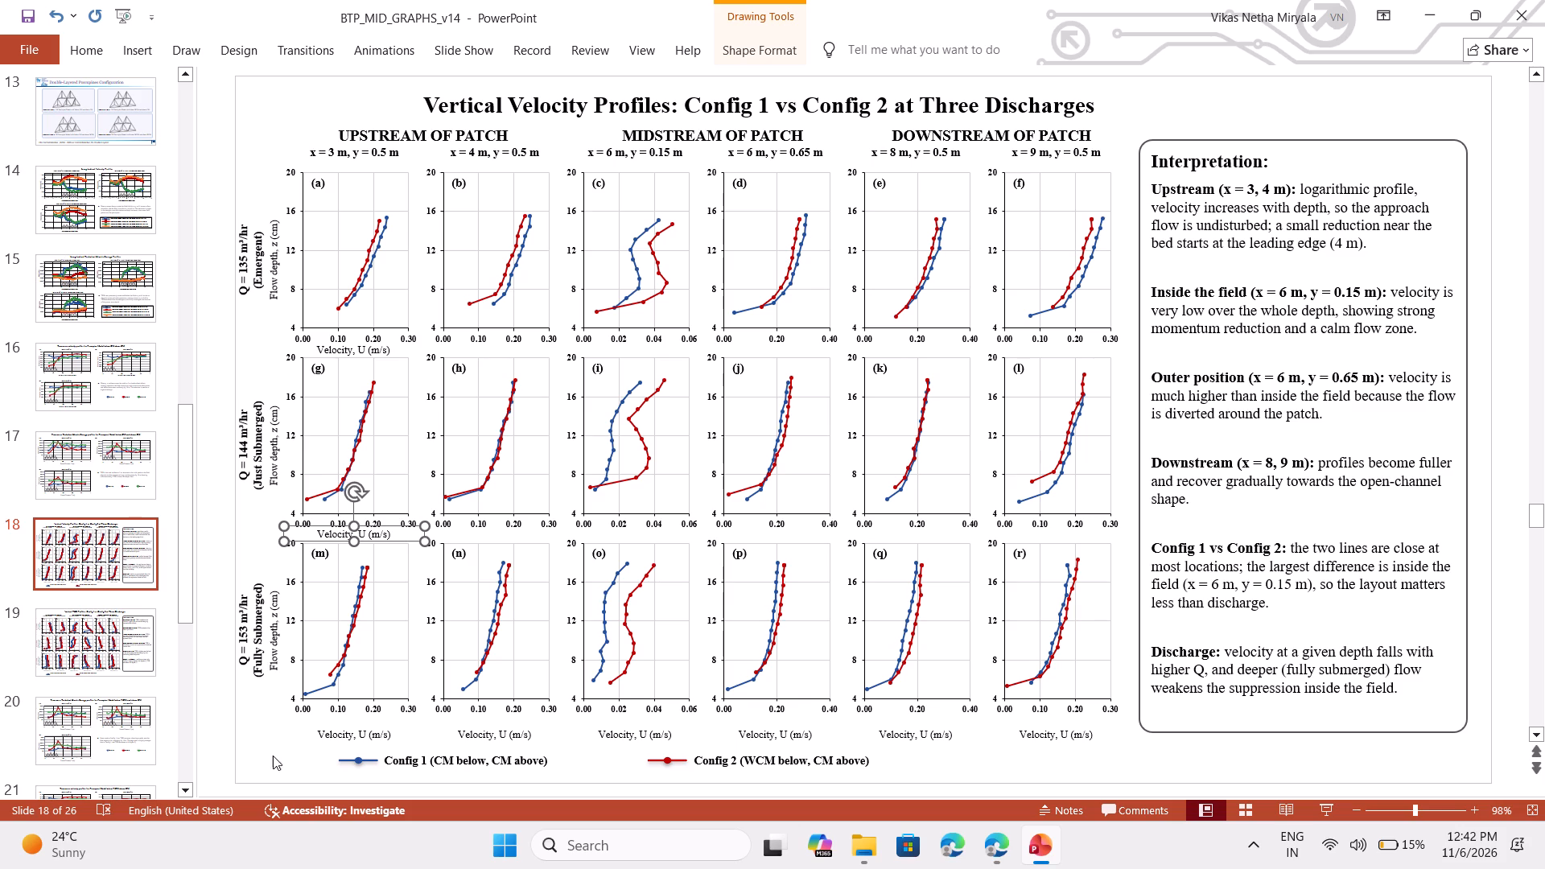
left_click(270, 757)
Review the slides from River Training Structures on slide 4 through the end of the deck, returning to Timelines on slide 24.
scroll(142, 286, "up", 2)
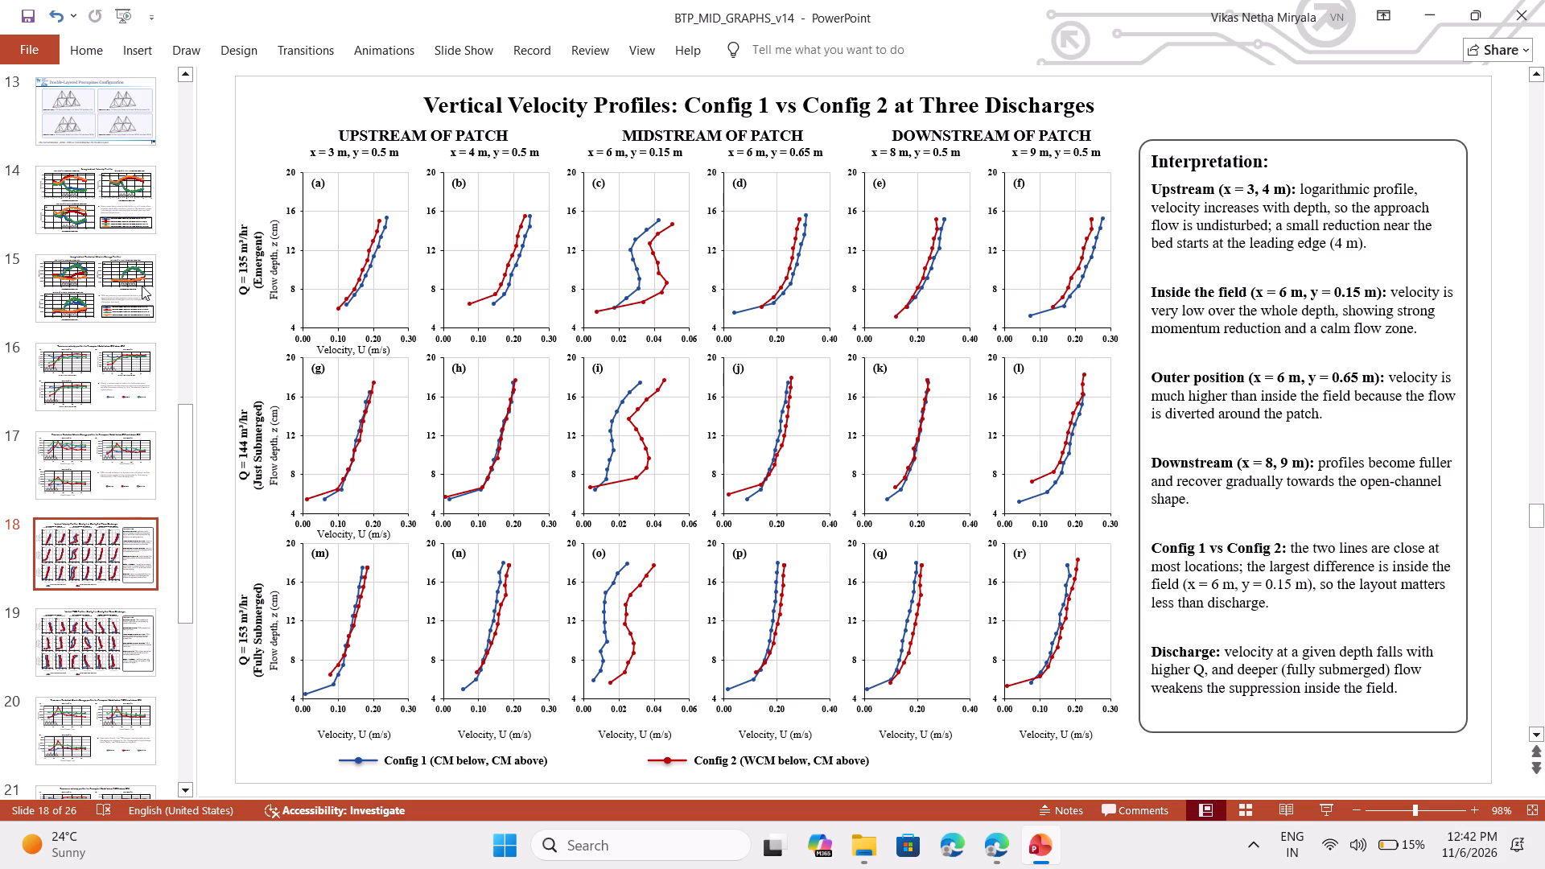
scroll(142, 286, "up", 4)
left_click(138, 359)
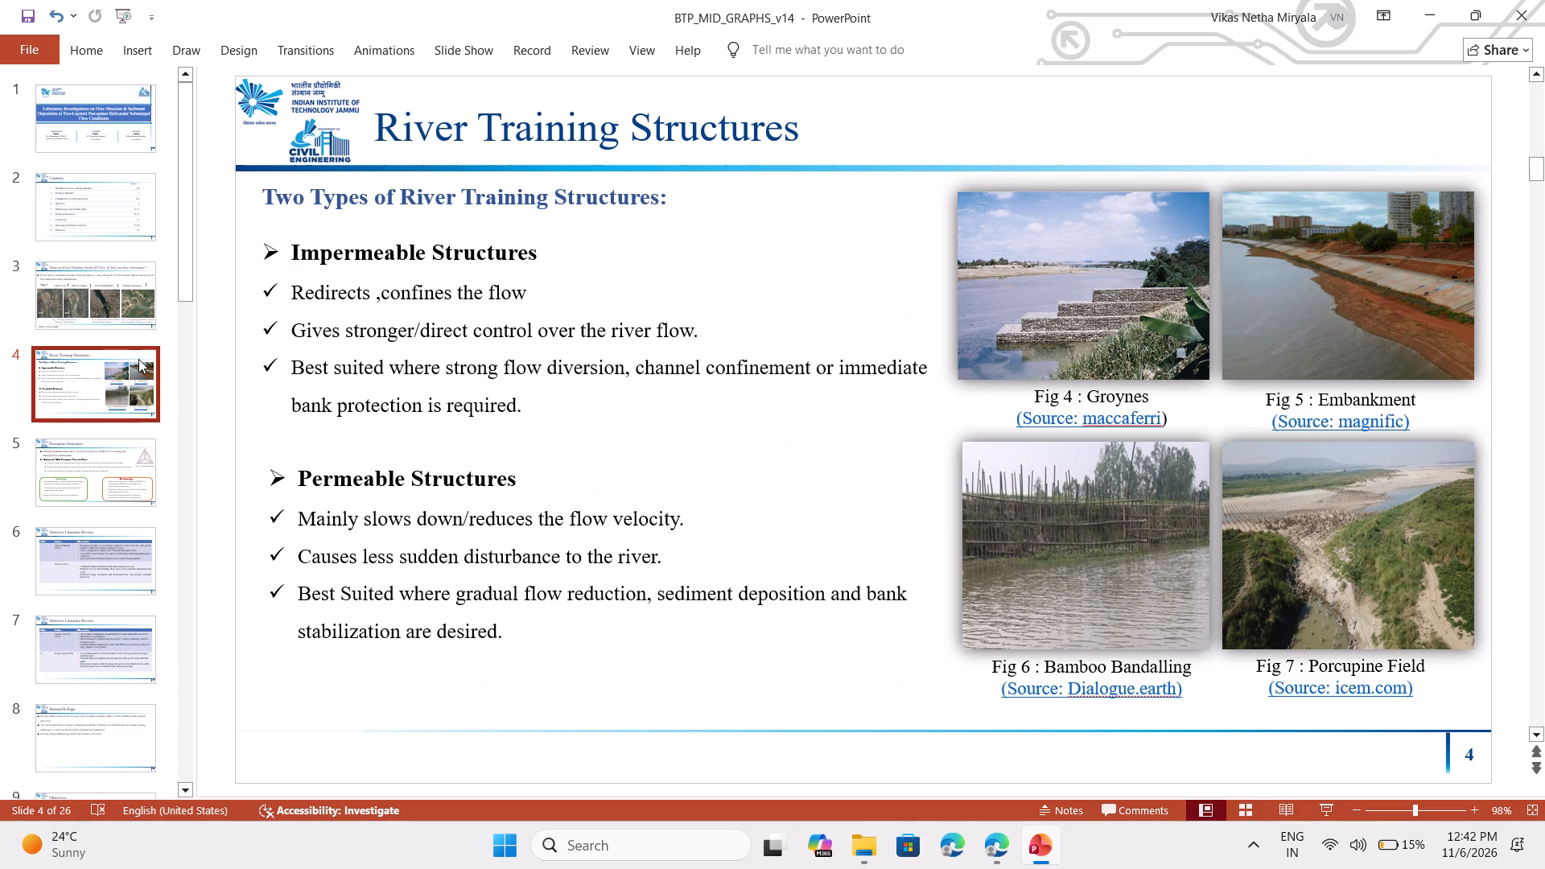
key("Down")
key("Down")
key("Down")
key("Down")
key("Down")
key("Down")
key("Down")
key("Down")
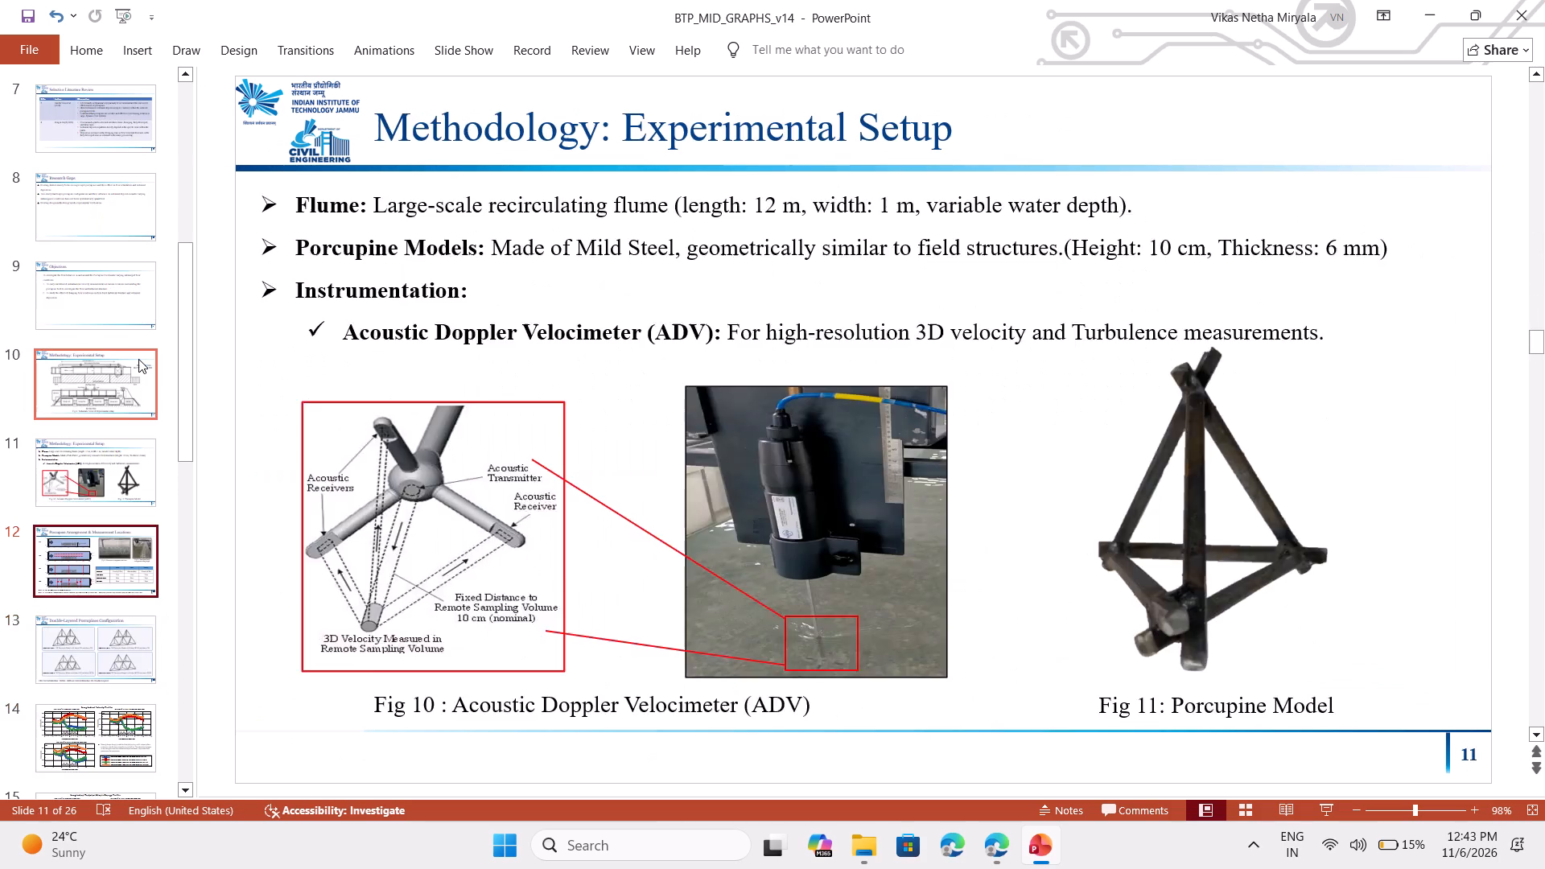
key("Down")
key("Down")
key("Down")
key("Down")
key("Down")
key("Down")
key("Down")
key("Down")
key("Down")
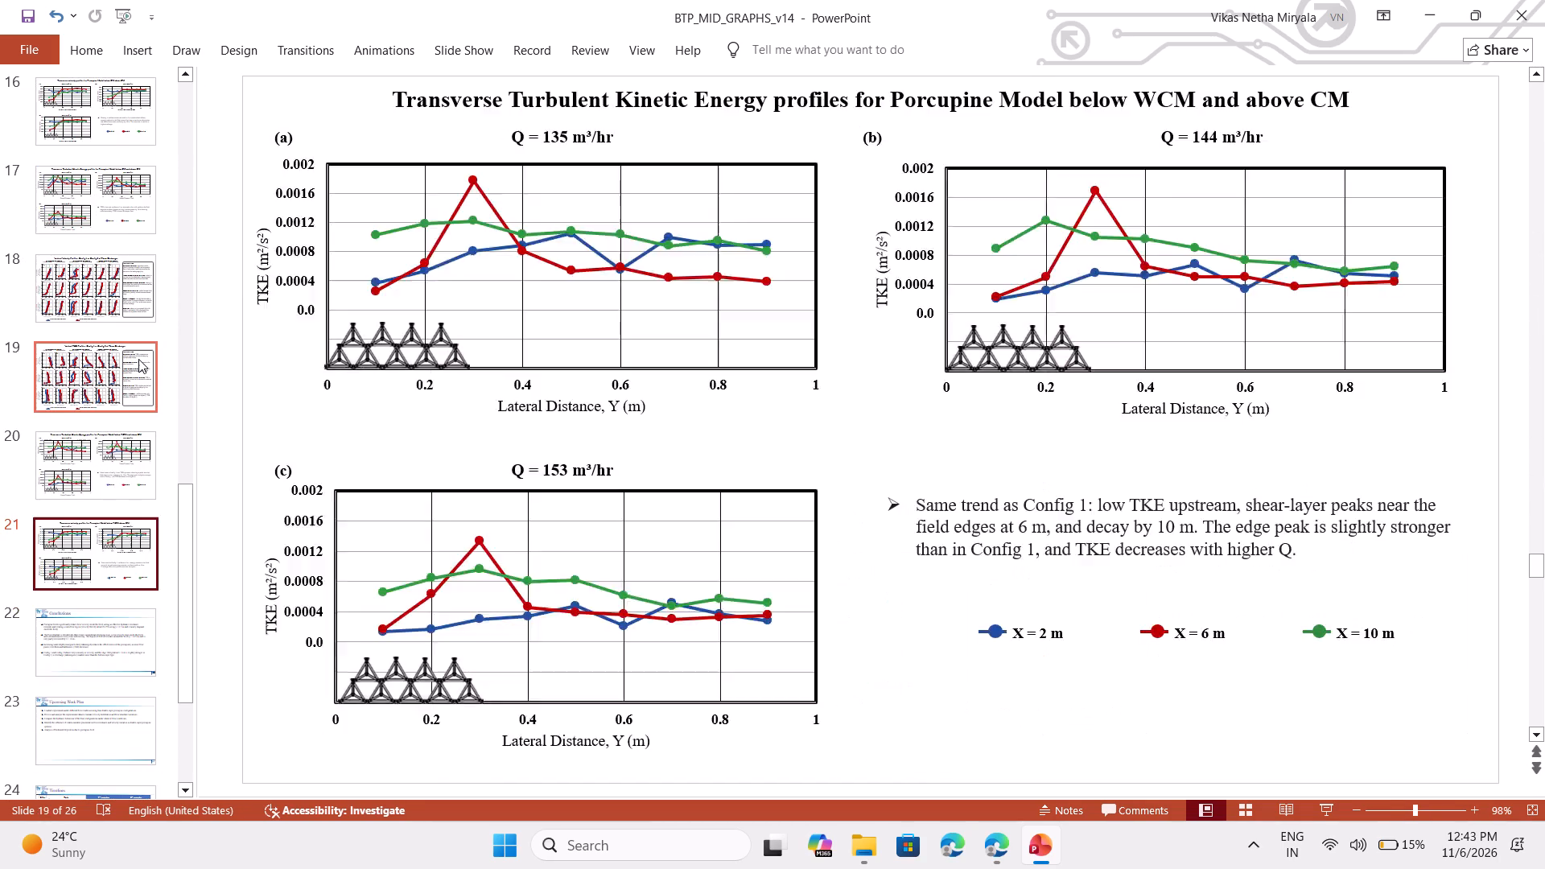
key("Down")
key("Down")
key("Down")
key("Down")
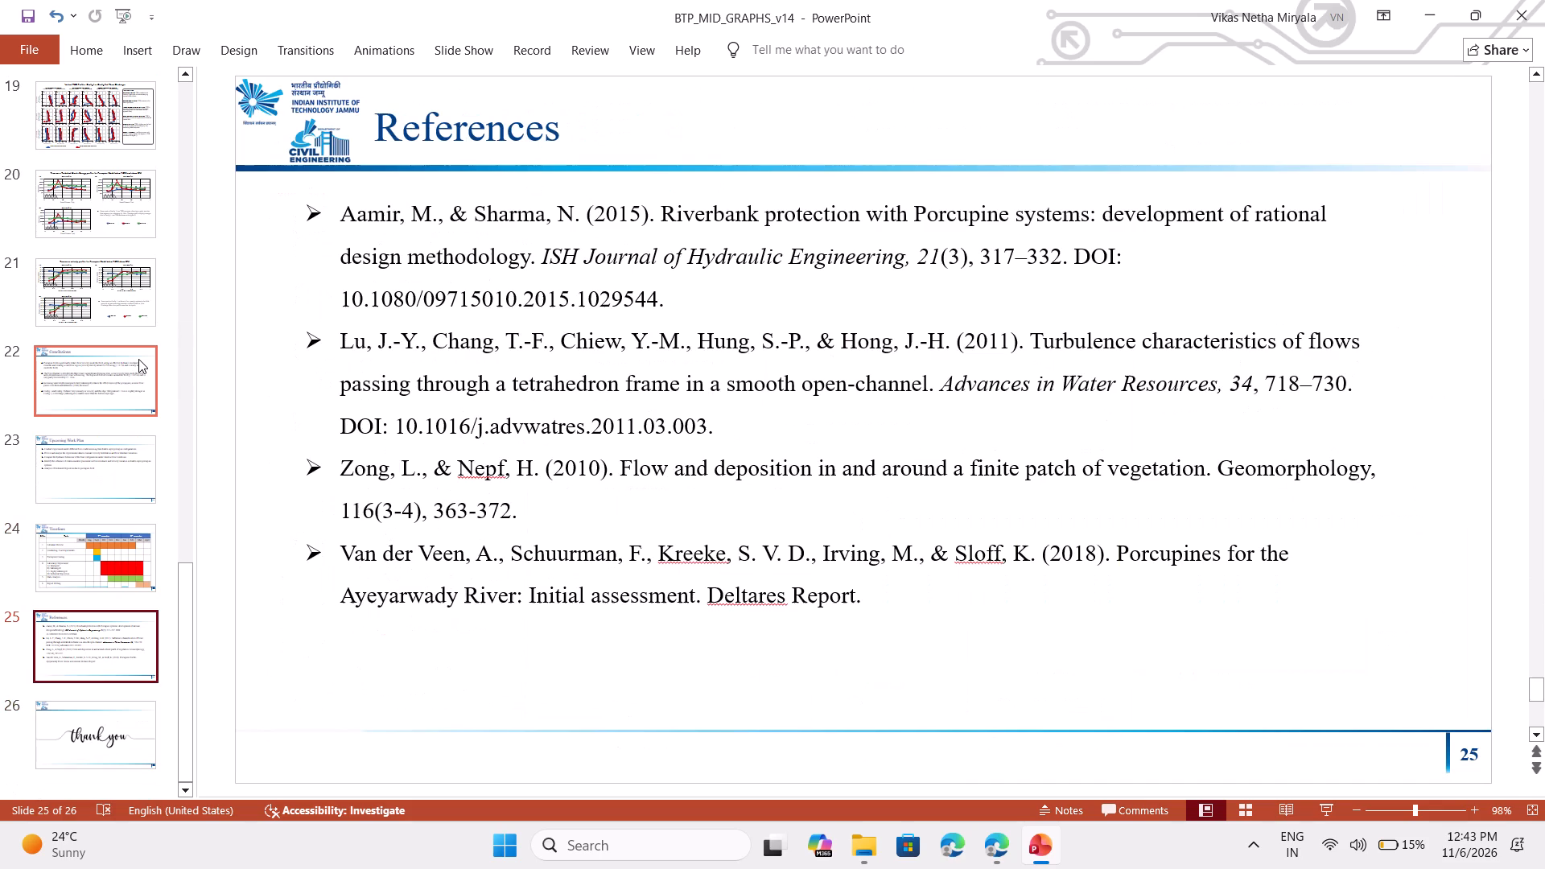
key("Down")
key("Up")
key("Up")
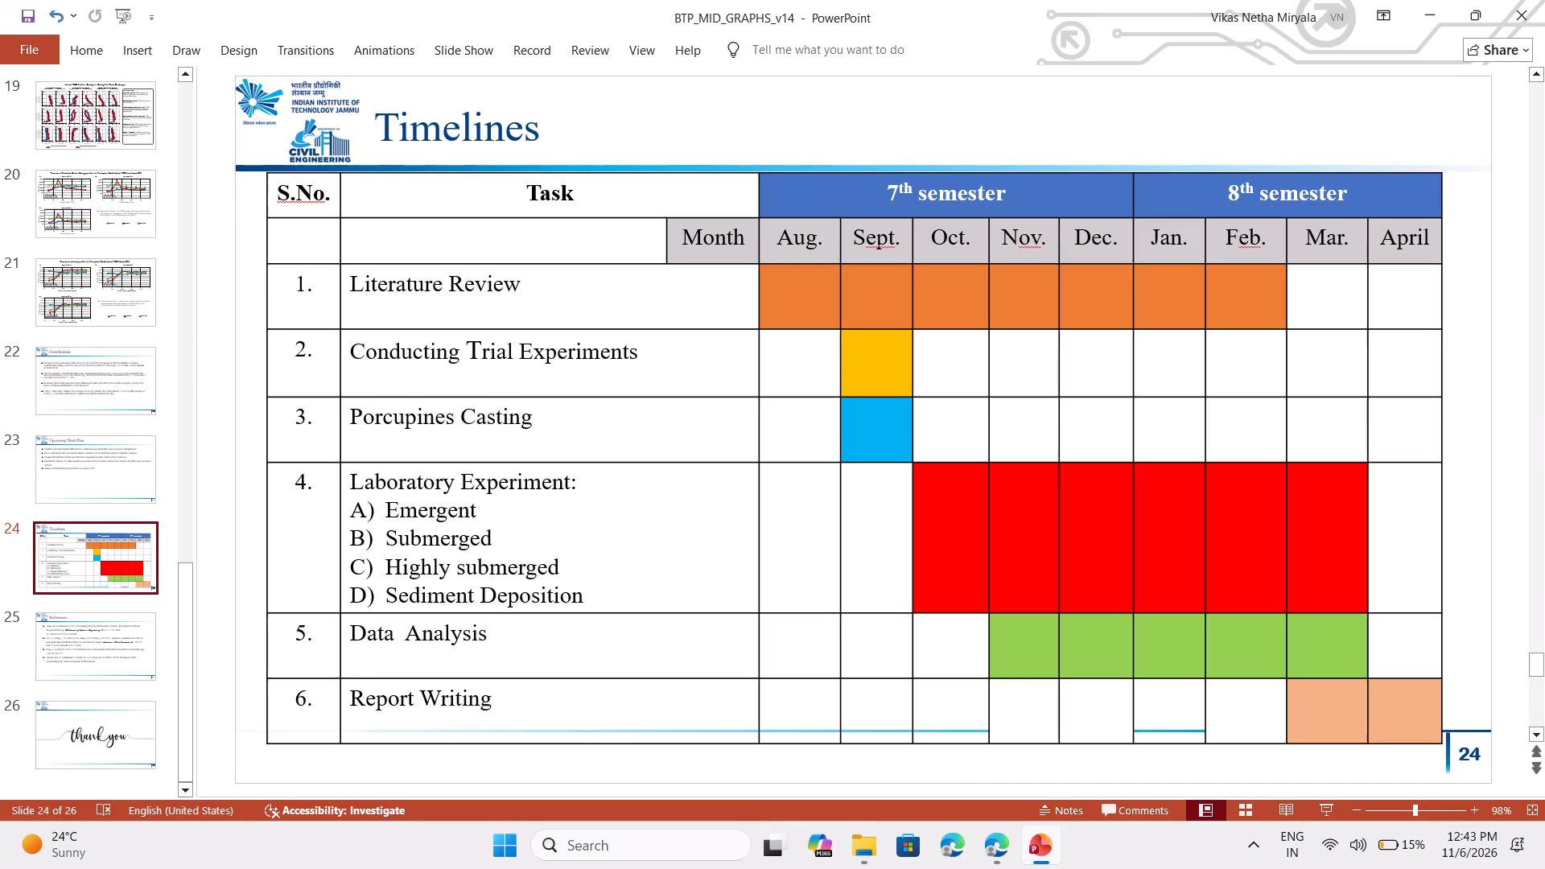
Shorten the Timelines table on slide 24 so its bottom edge sits just above the footer line.
left_click(630, 738)
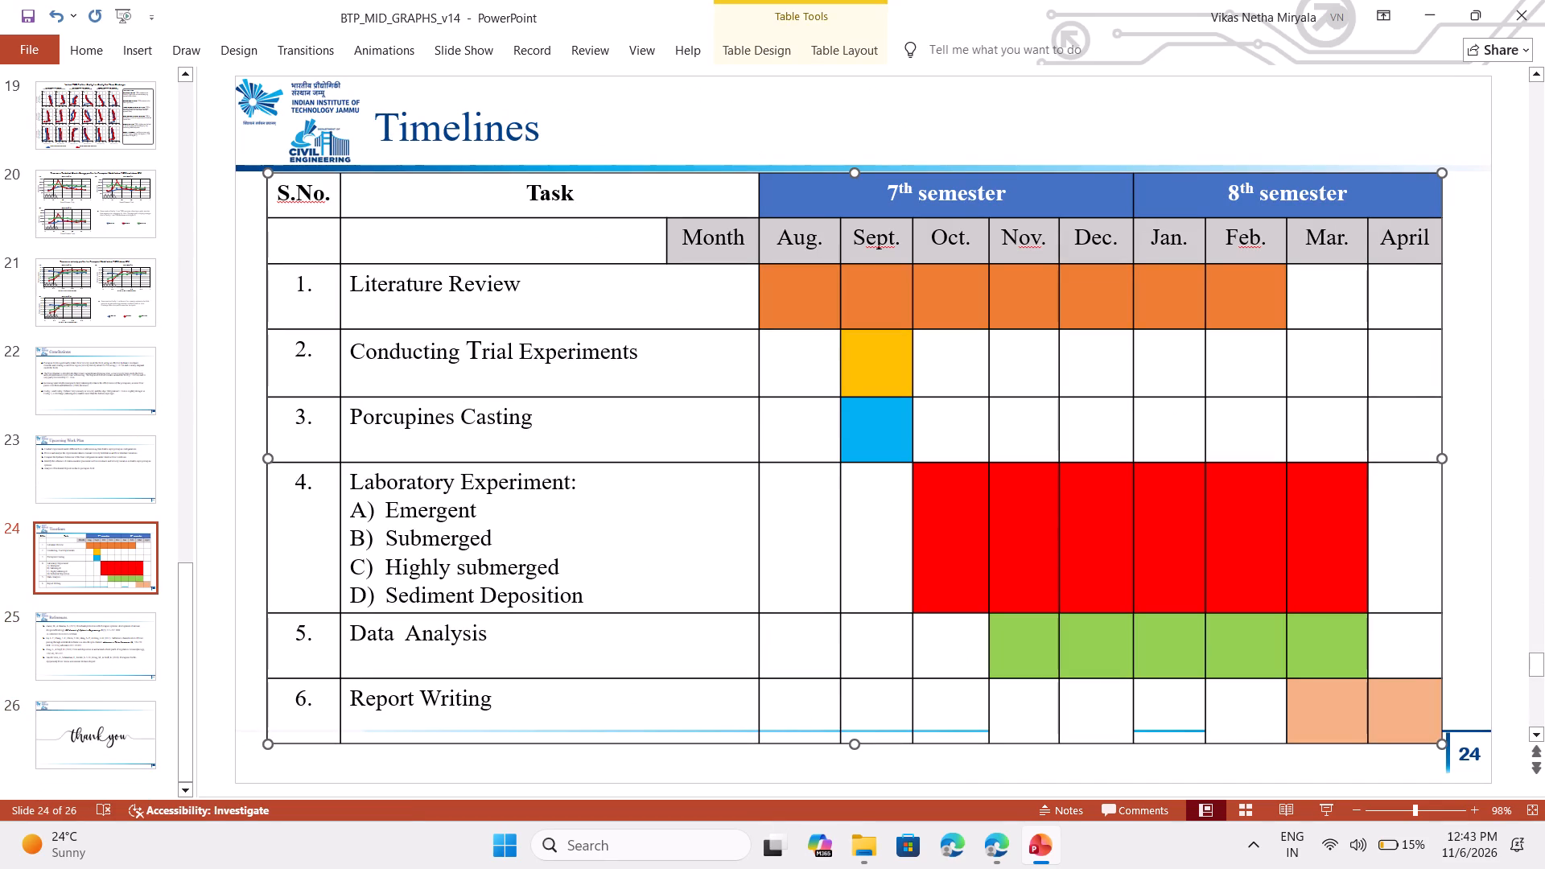
left_click_drag(851, 742, 851, 718)
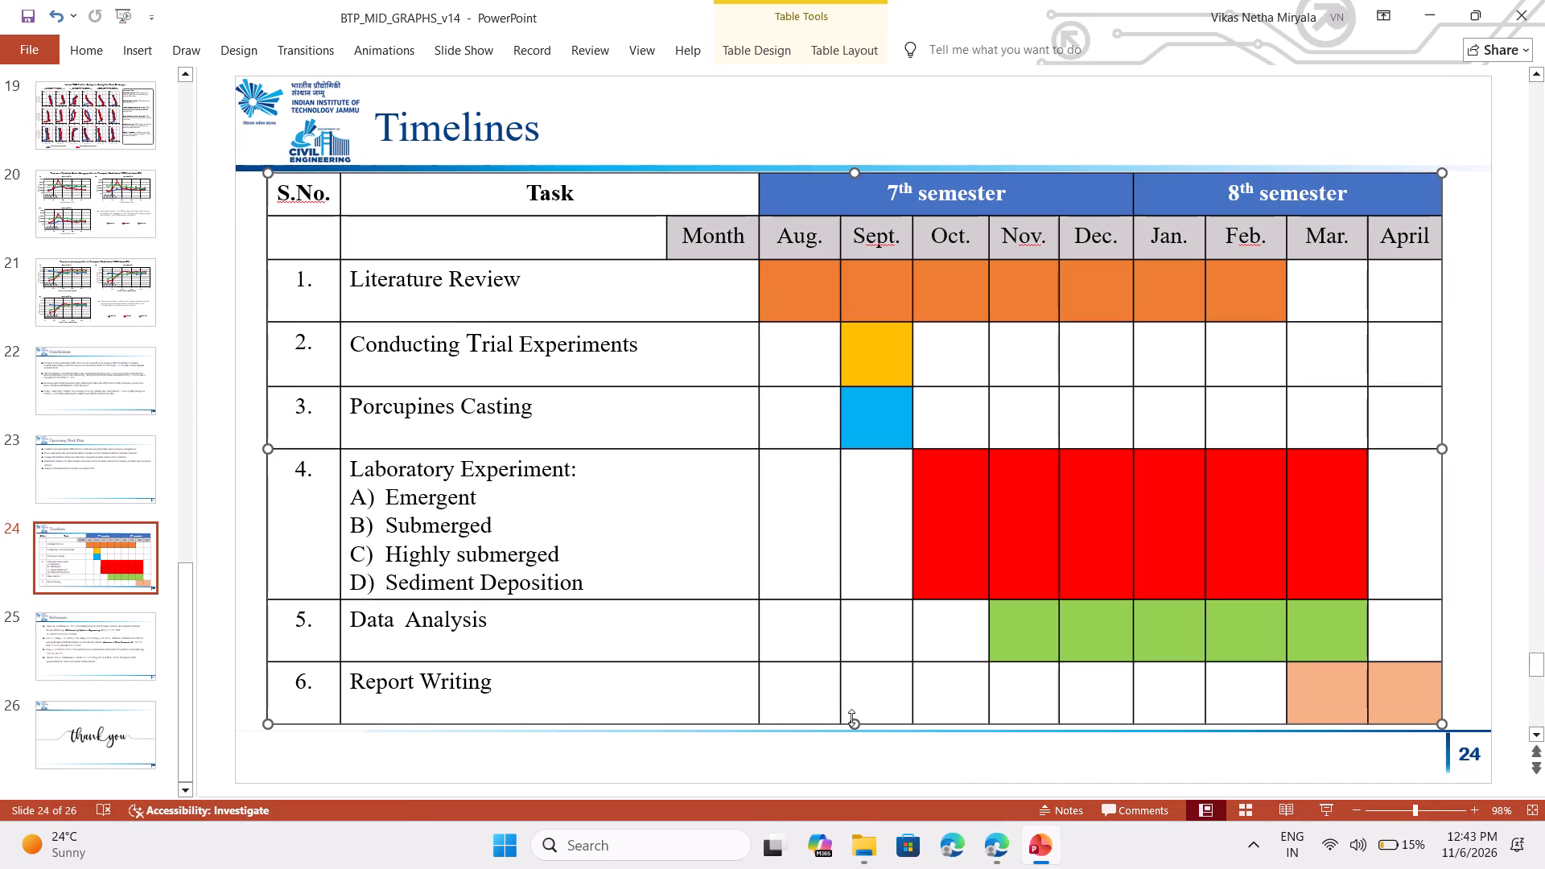
left_click(805, 763)
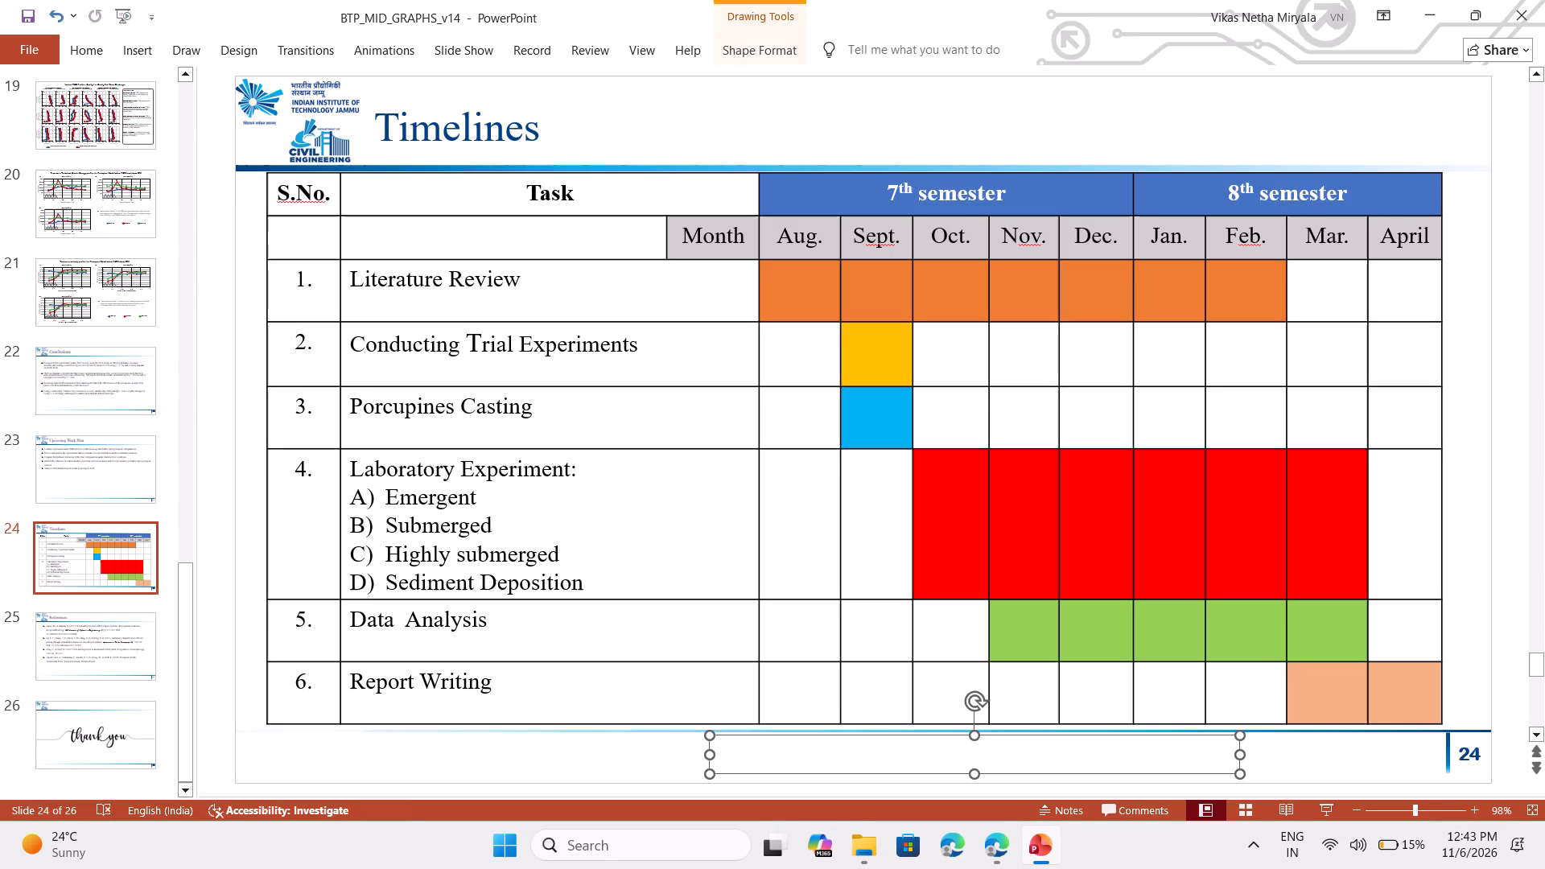
left_click(1483, 415)
Capture a screen snip of slide 24's footer strip, including the blue line and the page number.
key("shift+super+s")
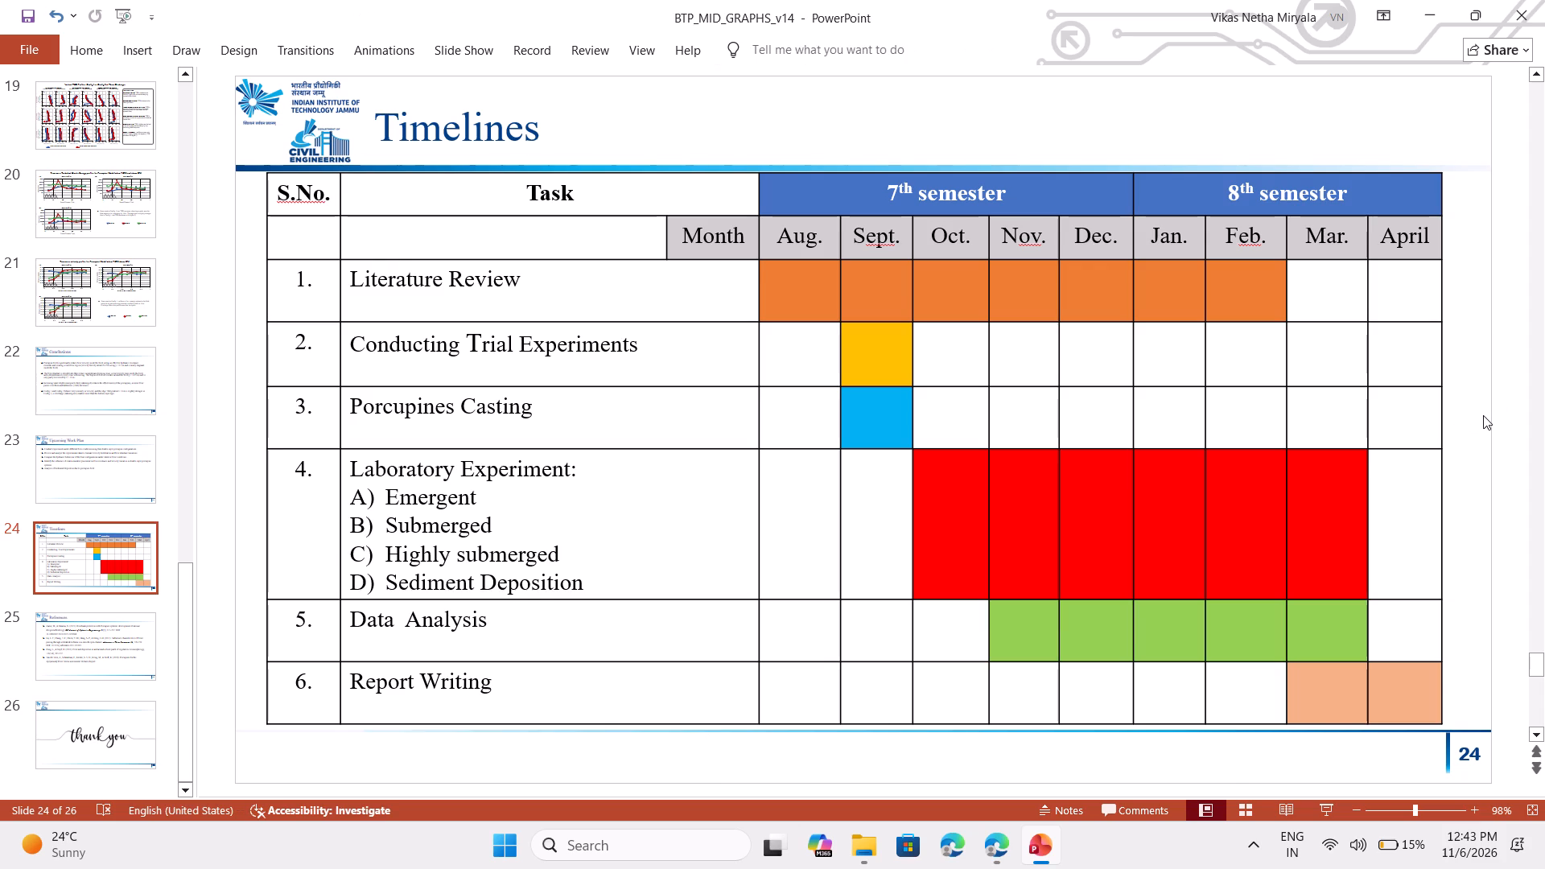
left_click_drag(235, 724, 1271, 853)
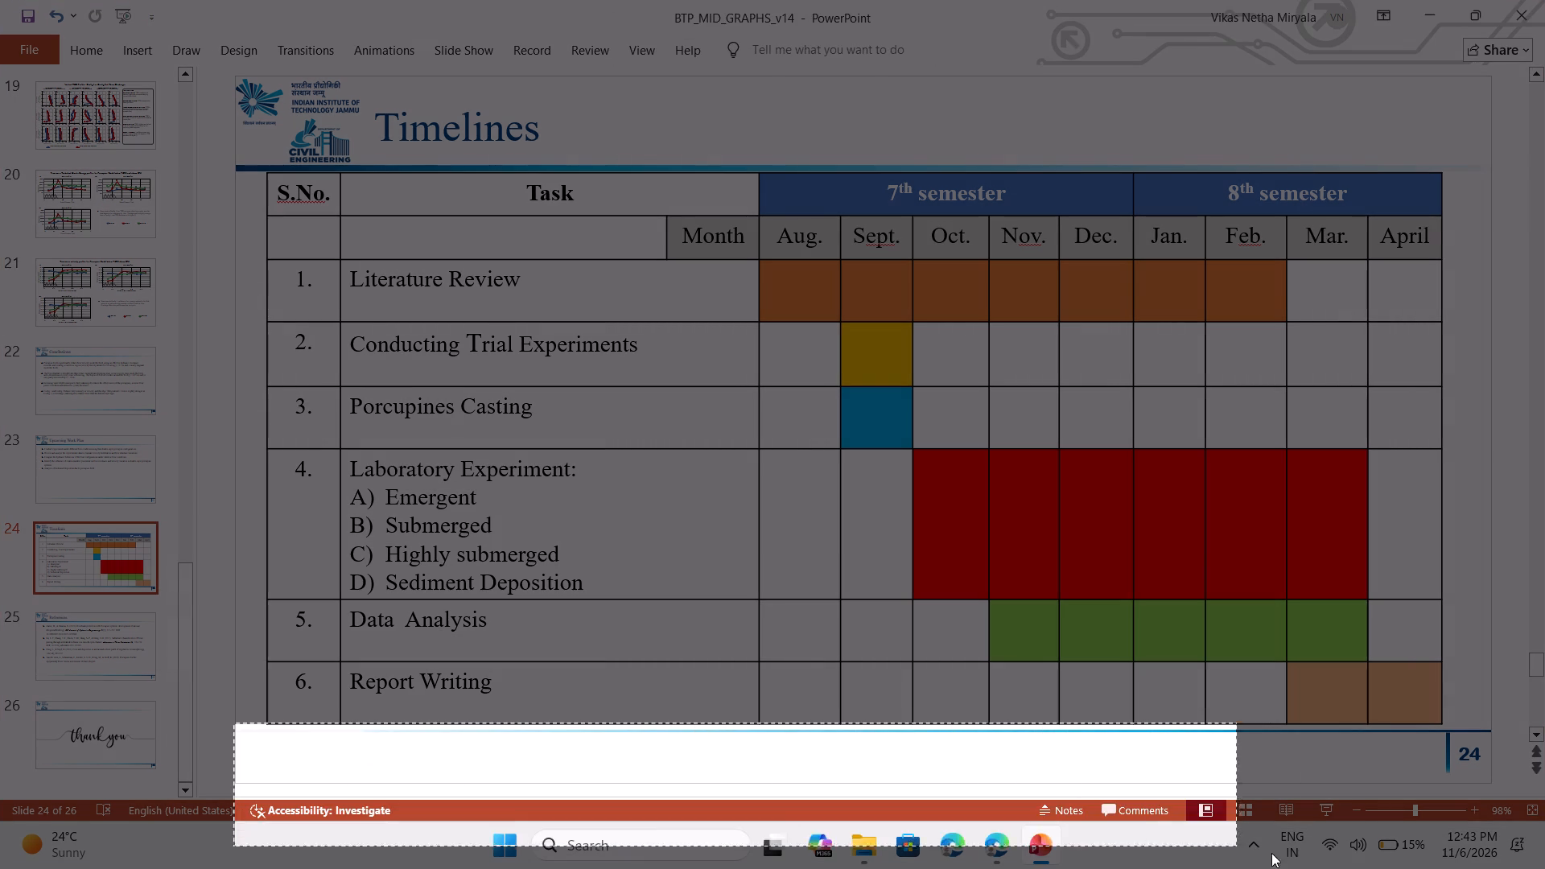
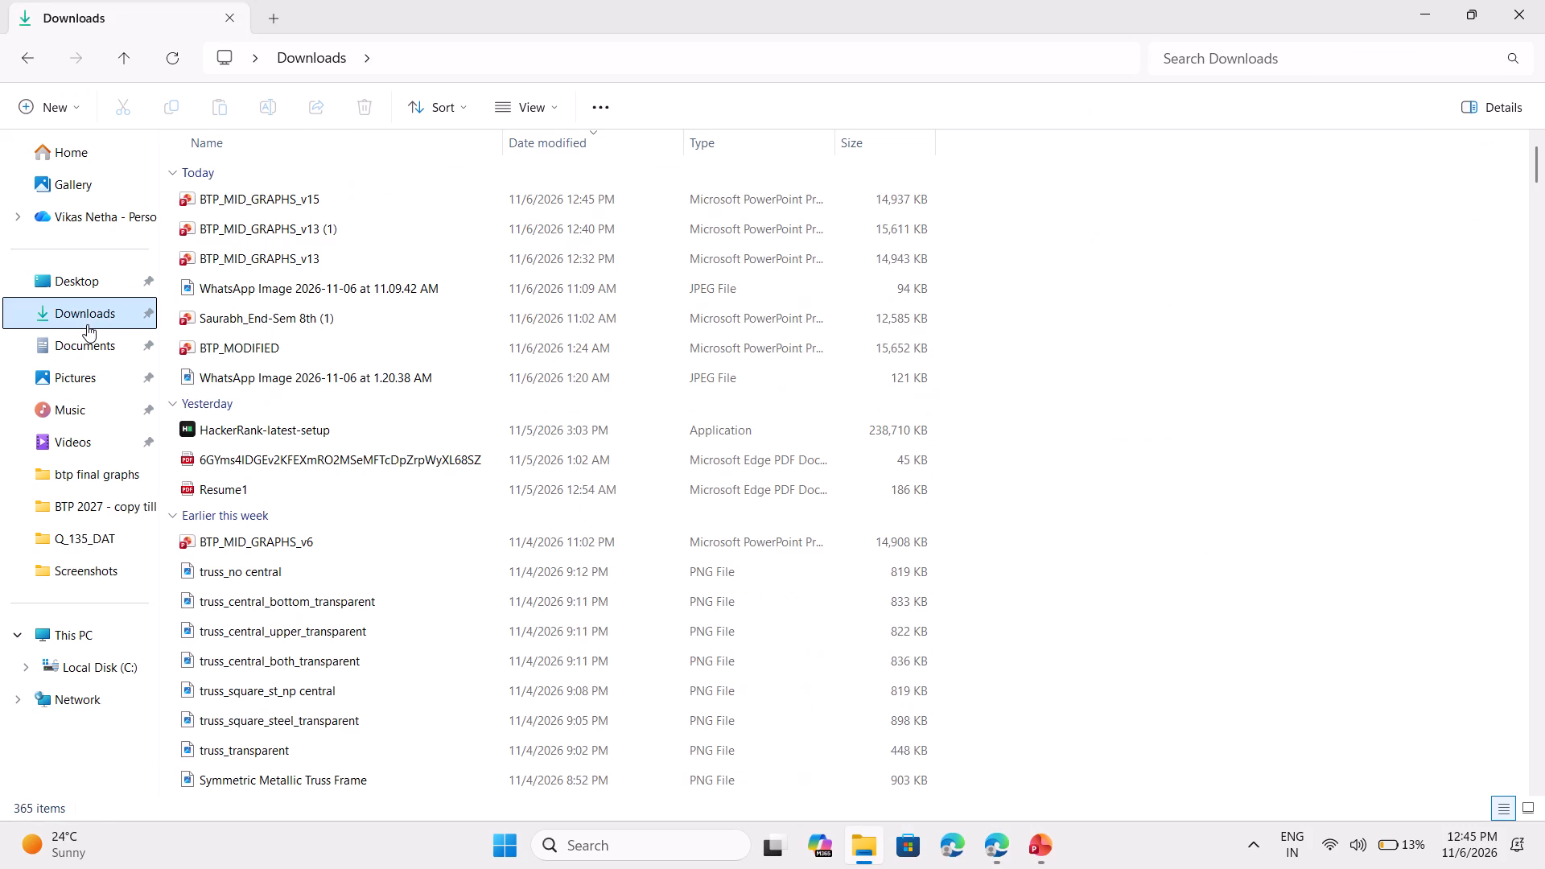
left_click(385, 197)
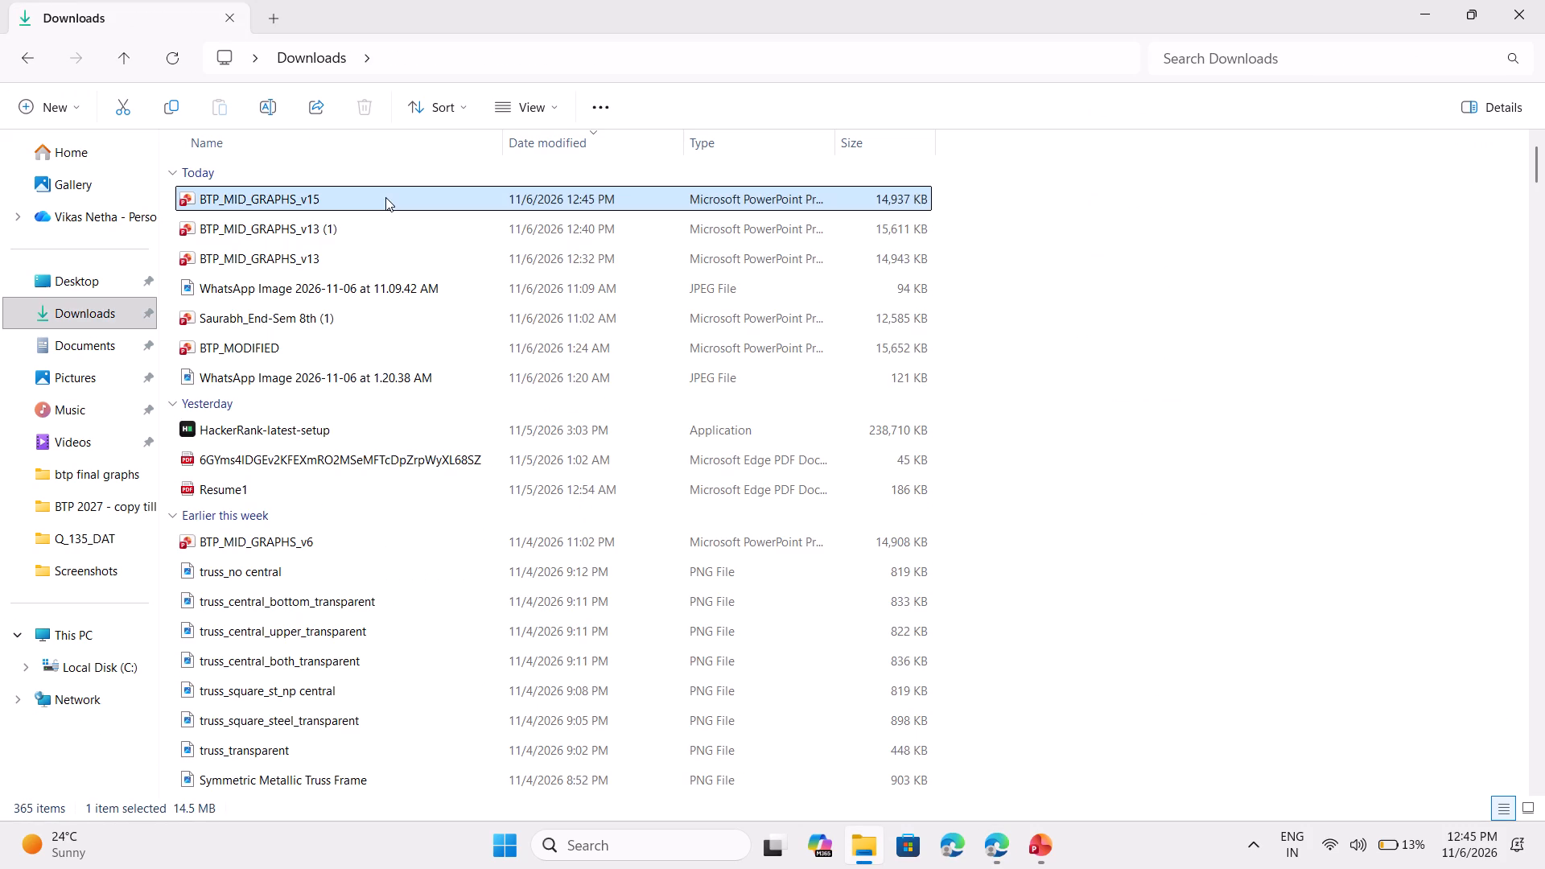
key("ctrl+x")
left_click(102, 502)
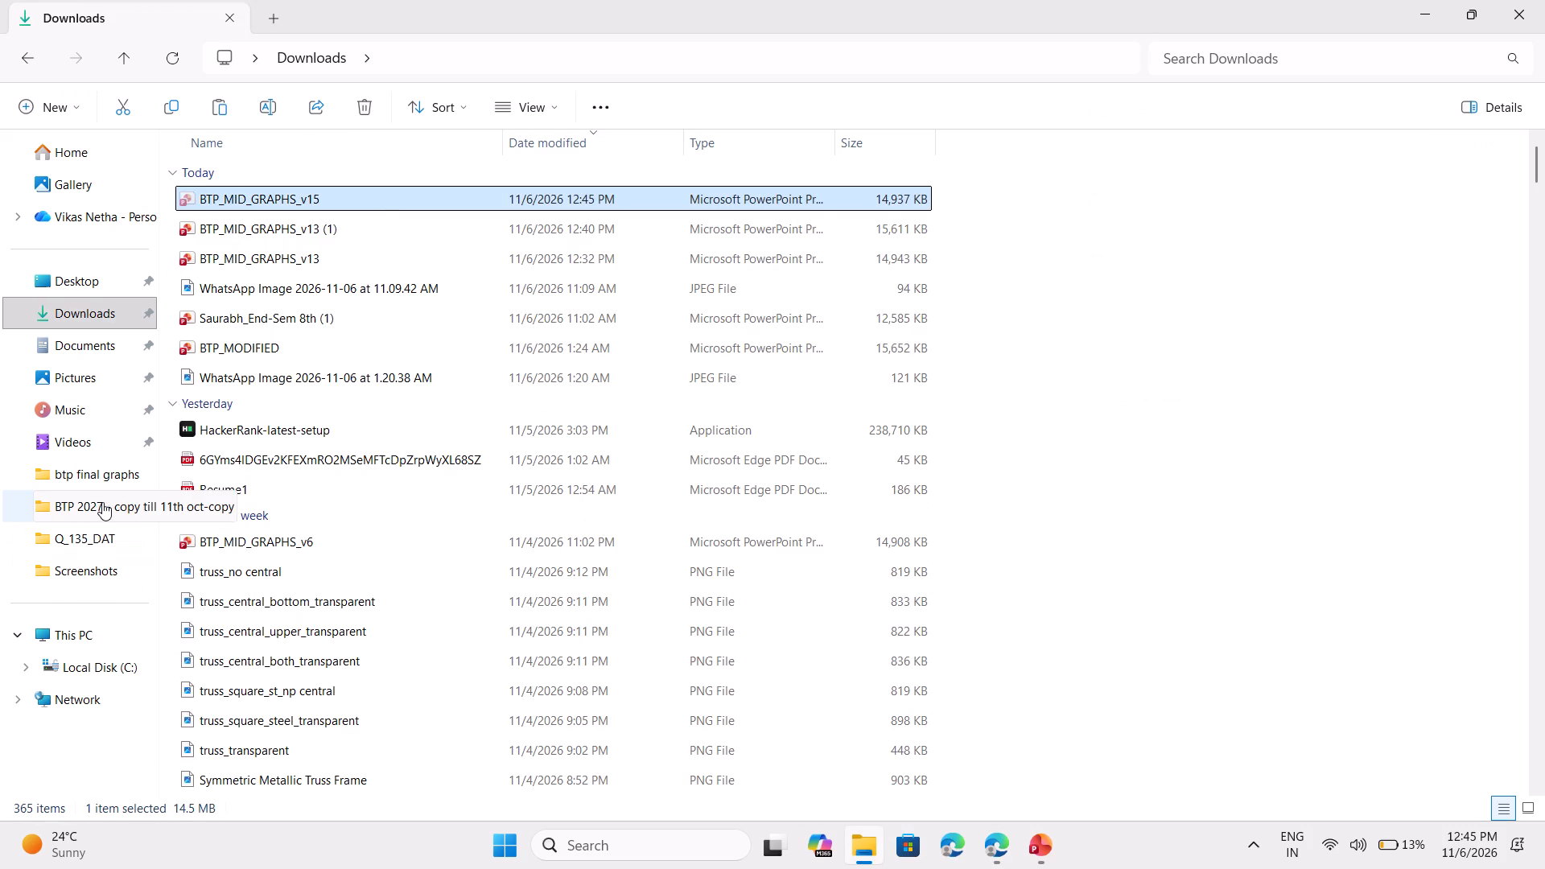
scroll(850, 655, "down", 5)
left_click(1258, 656)
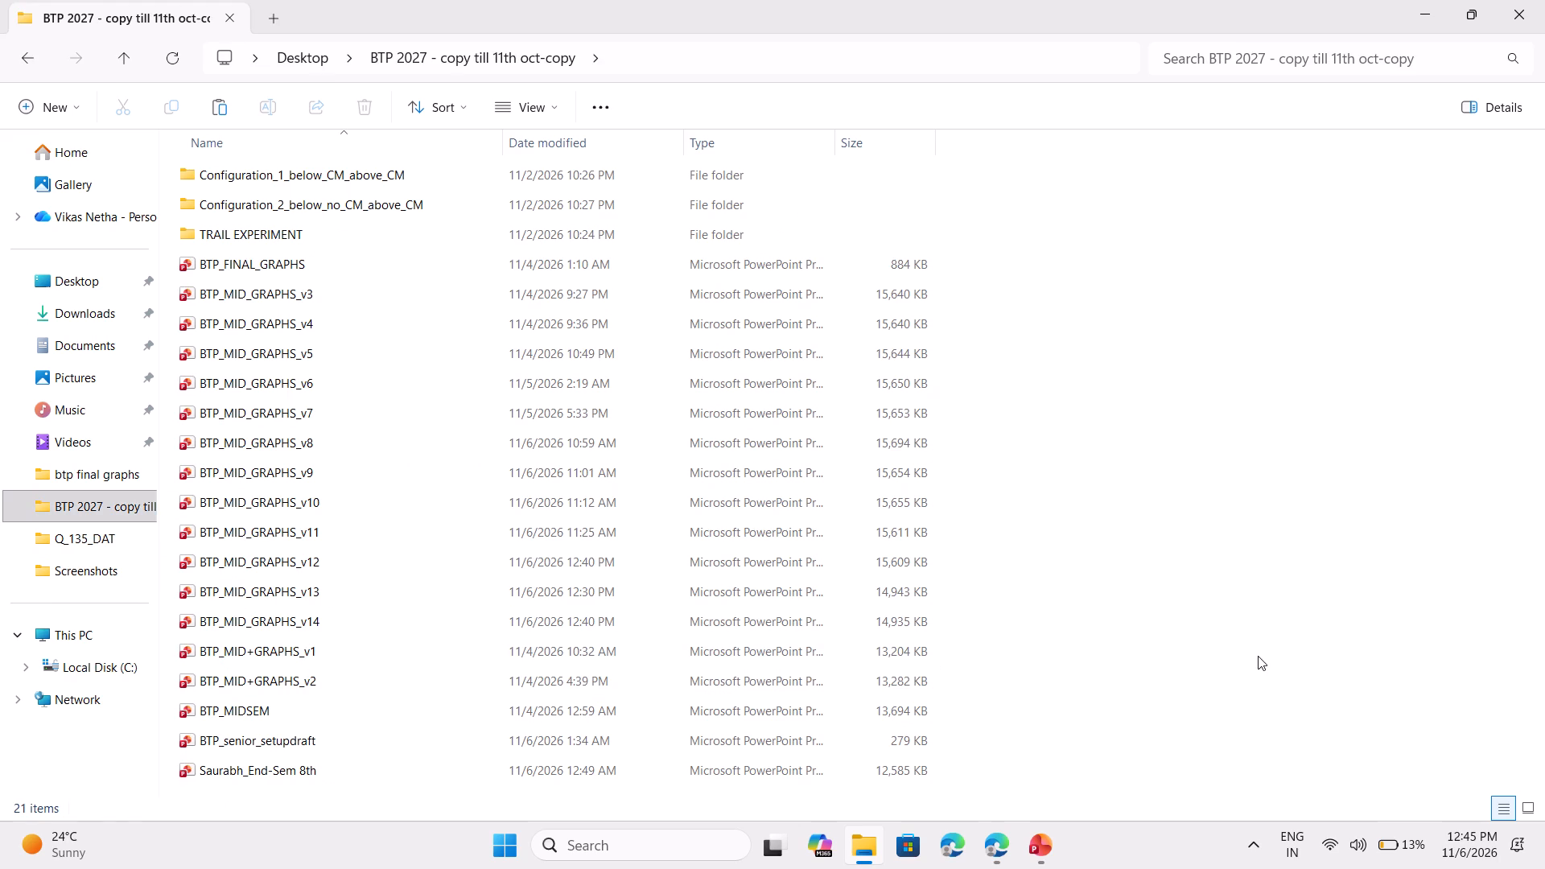
key("ctrl+v")
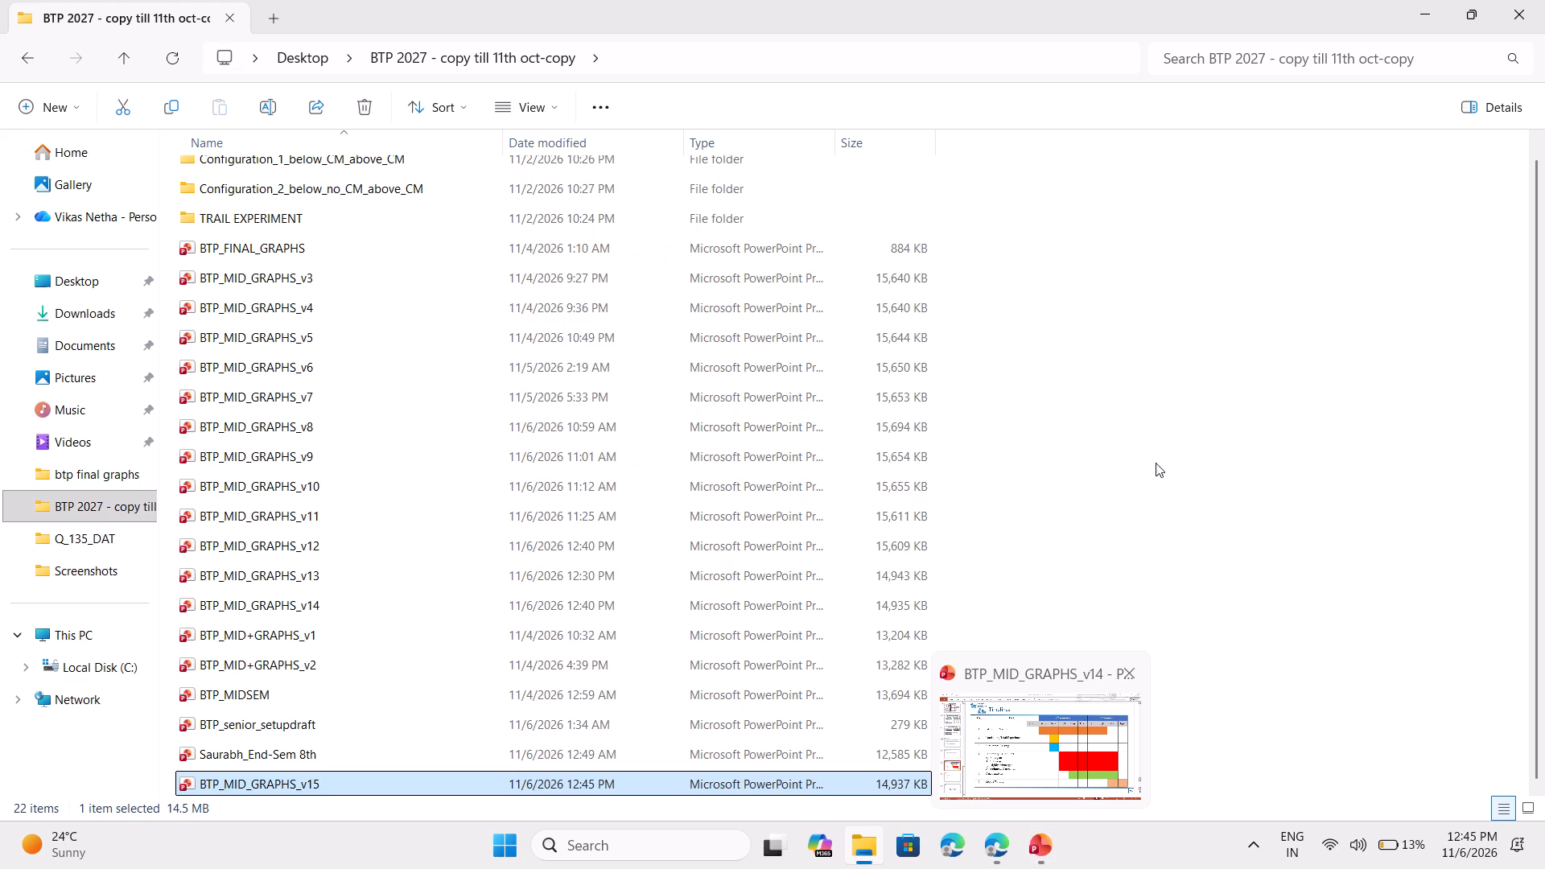
Close the open BTP_MID_GRAPHS_v14 presentation and save its changes.
left_click(1128, 679)
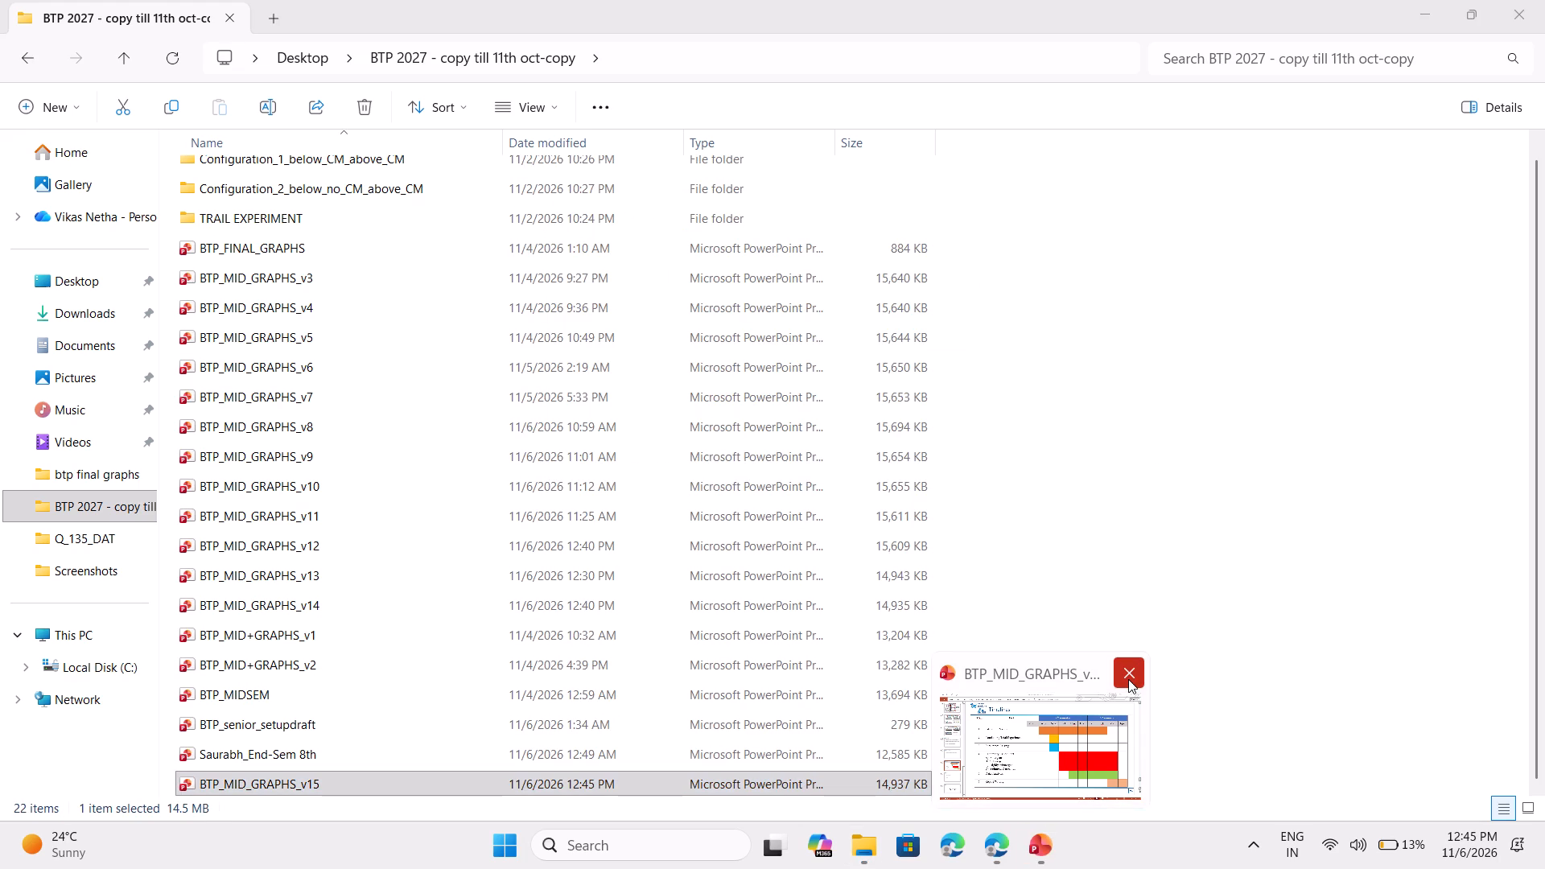
left_click(1132, 664)
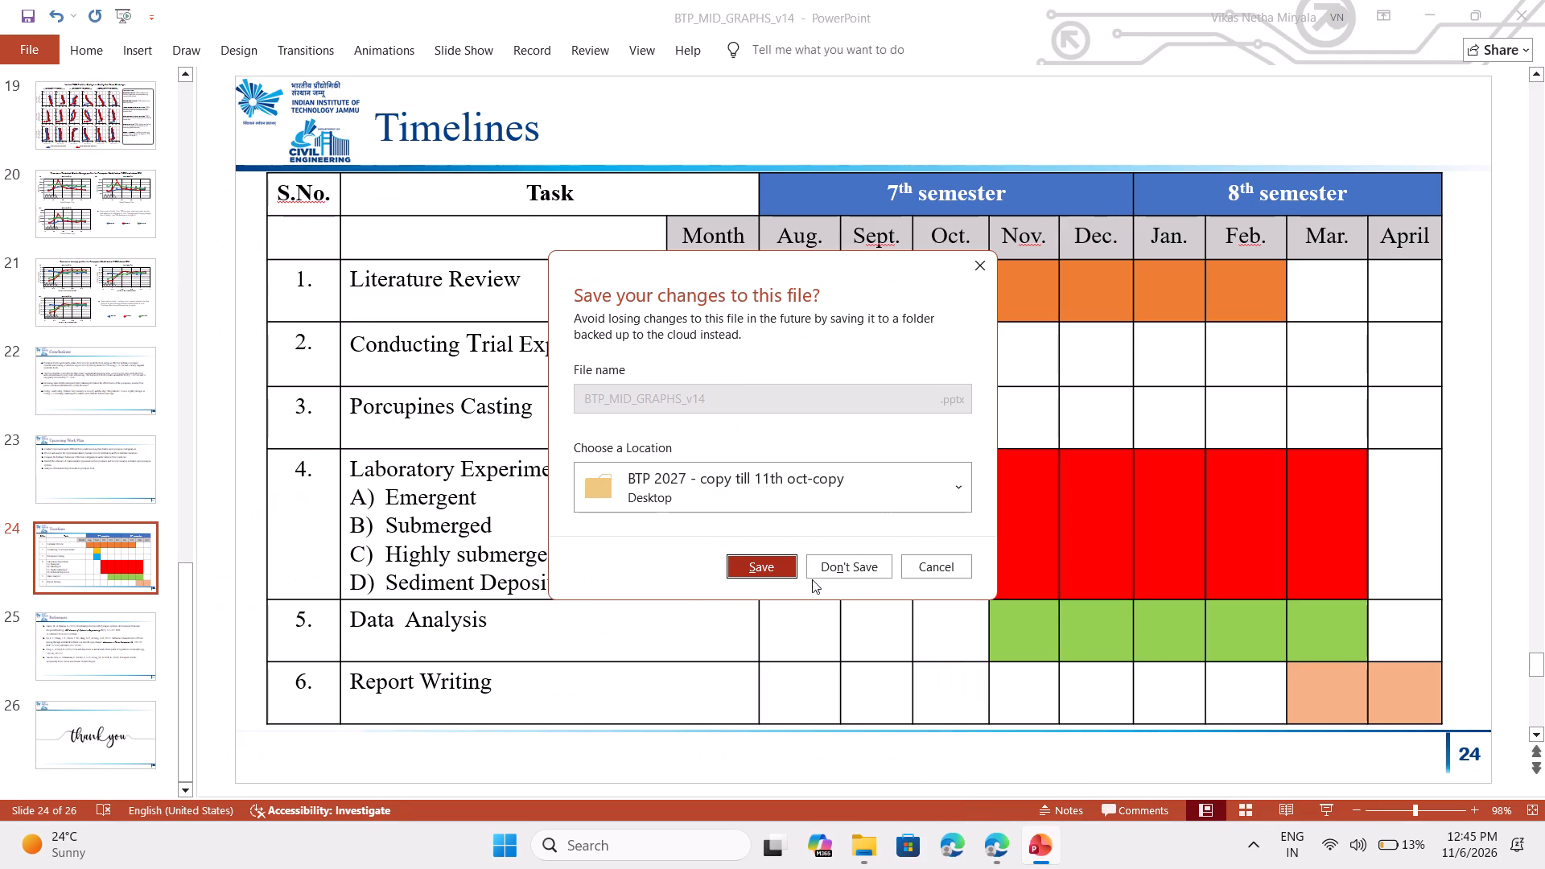
left_click(774, 566)
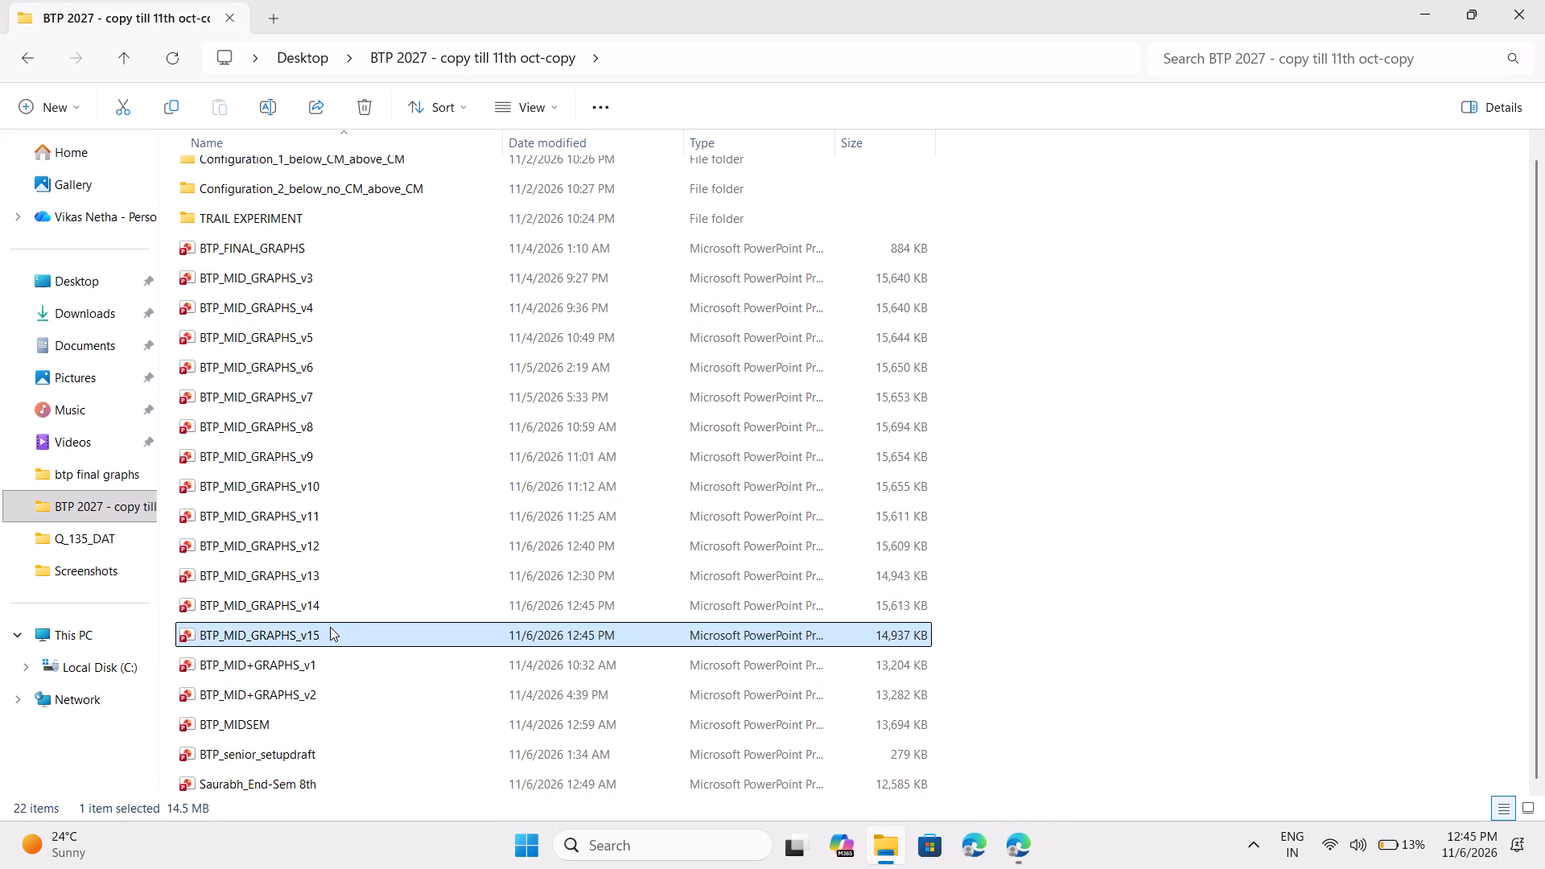
Open the BTP_MID_GRAPHS_v15 presentation in PowerPoint.
double_click(330, 627)
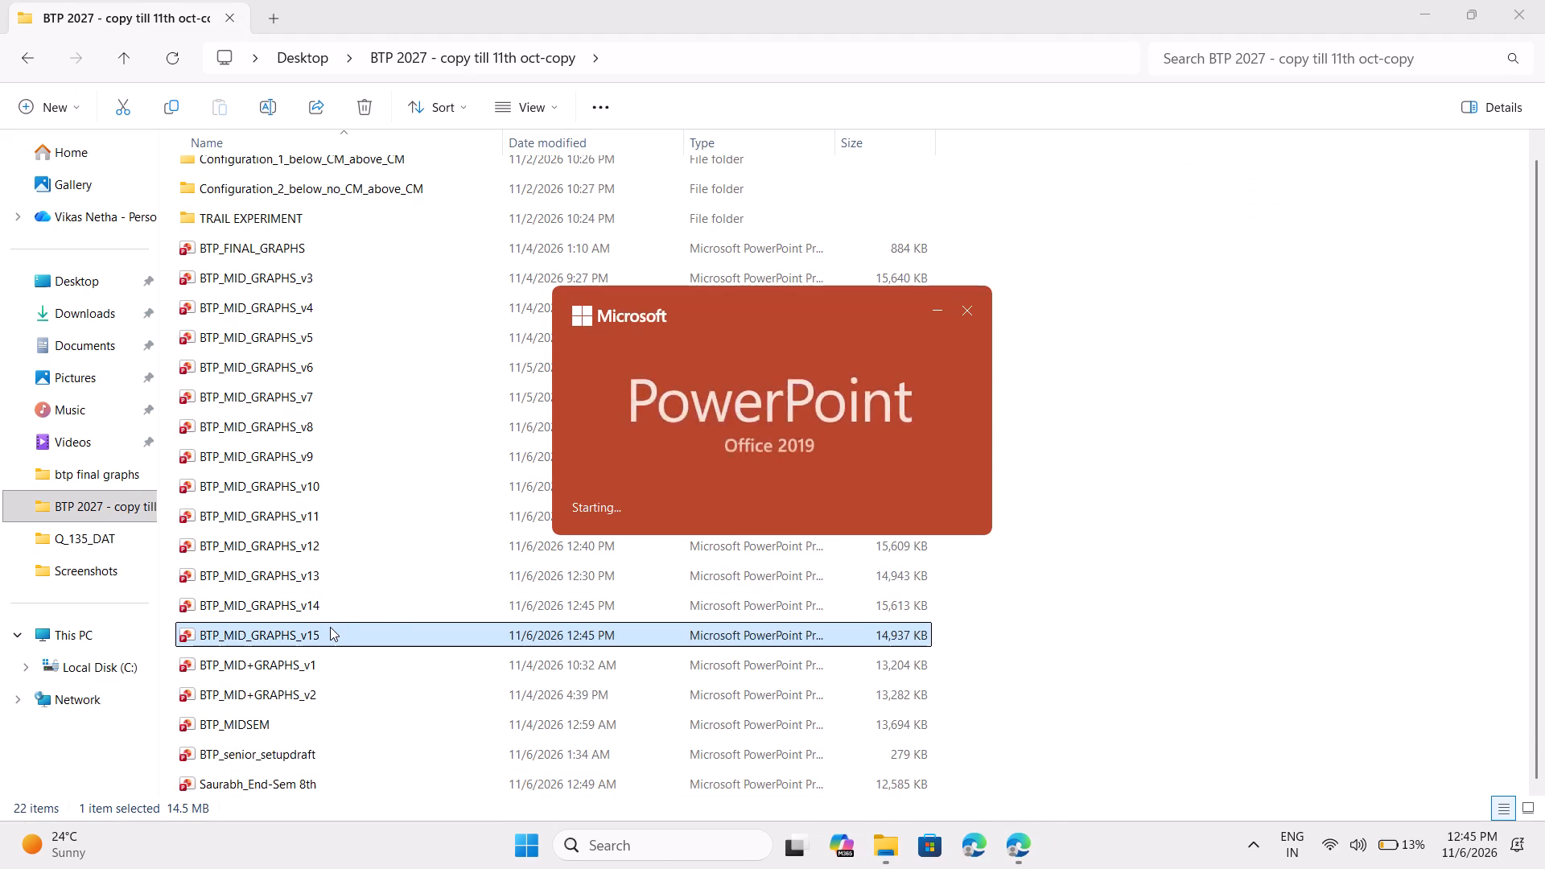
On the Contents slide, nudge the "Page No." heading to the right so it sits centred above the page-number column.
key("Down")
key("Down")
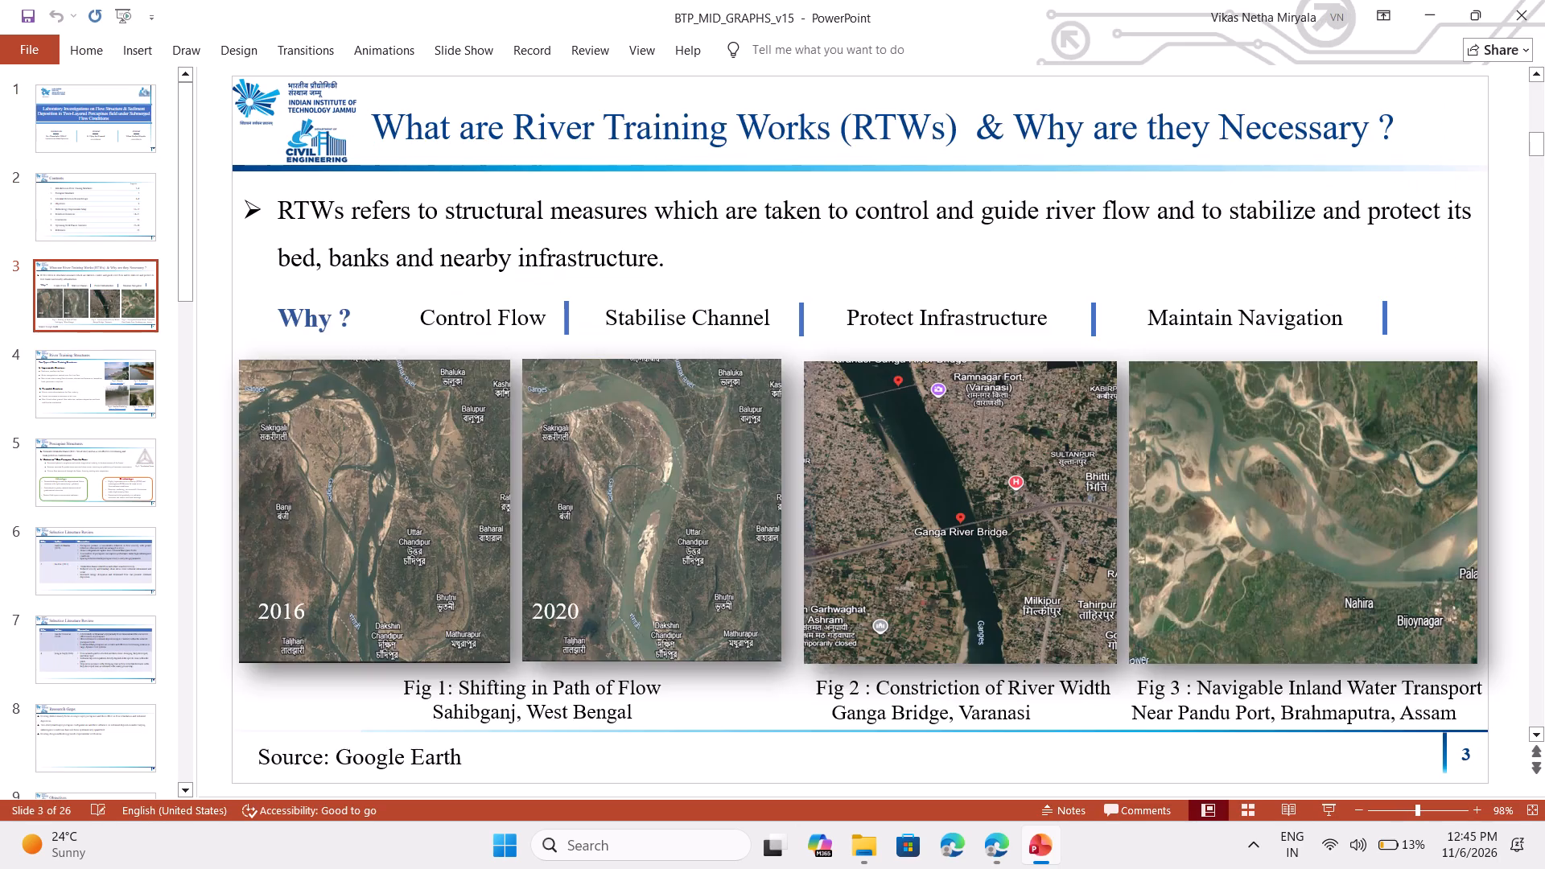
key("Up")
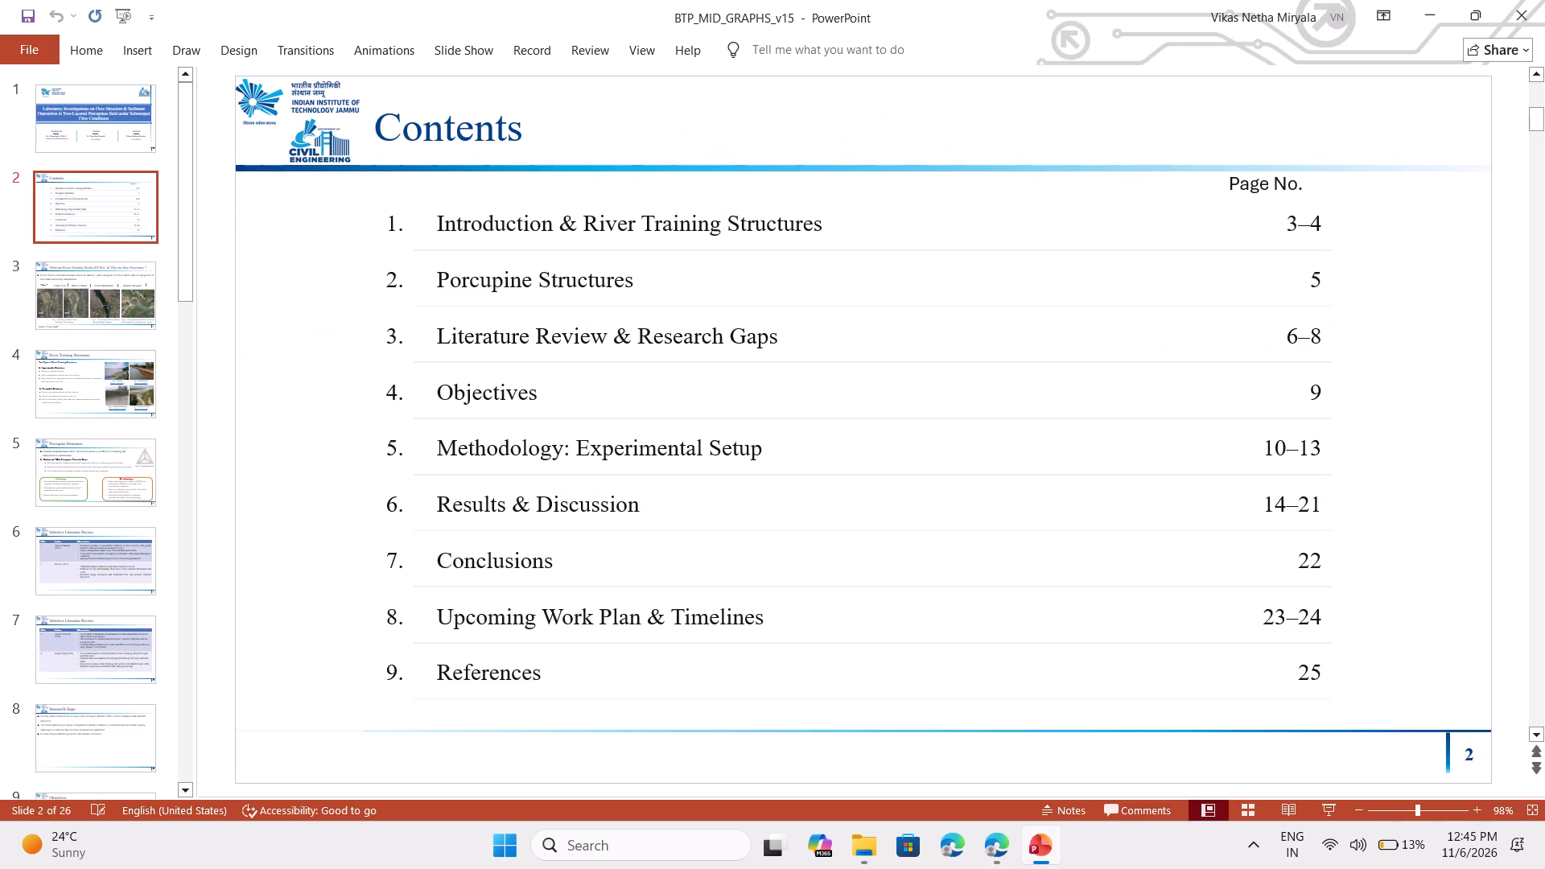
left_click(1278, 182)
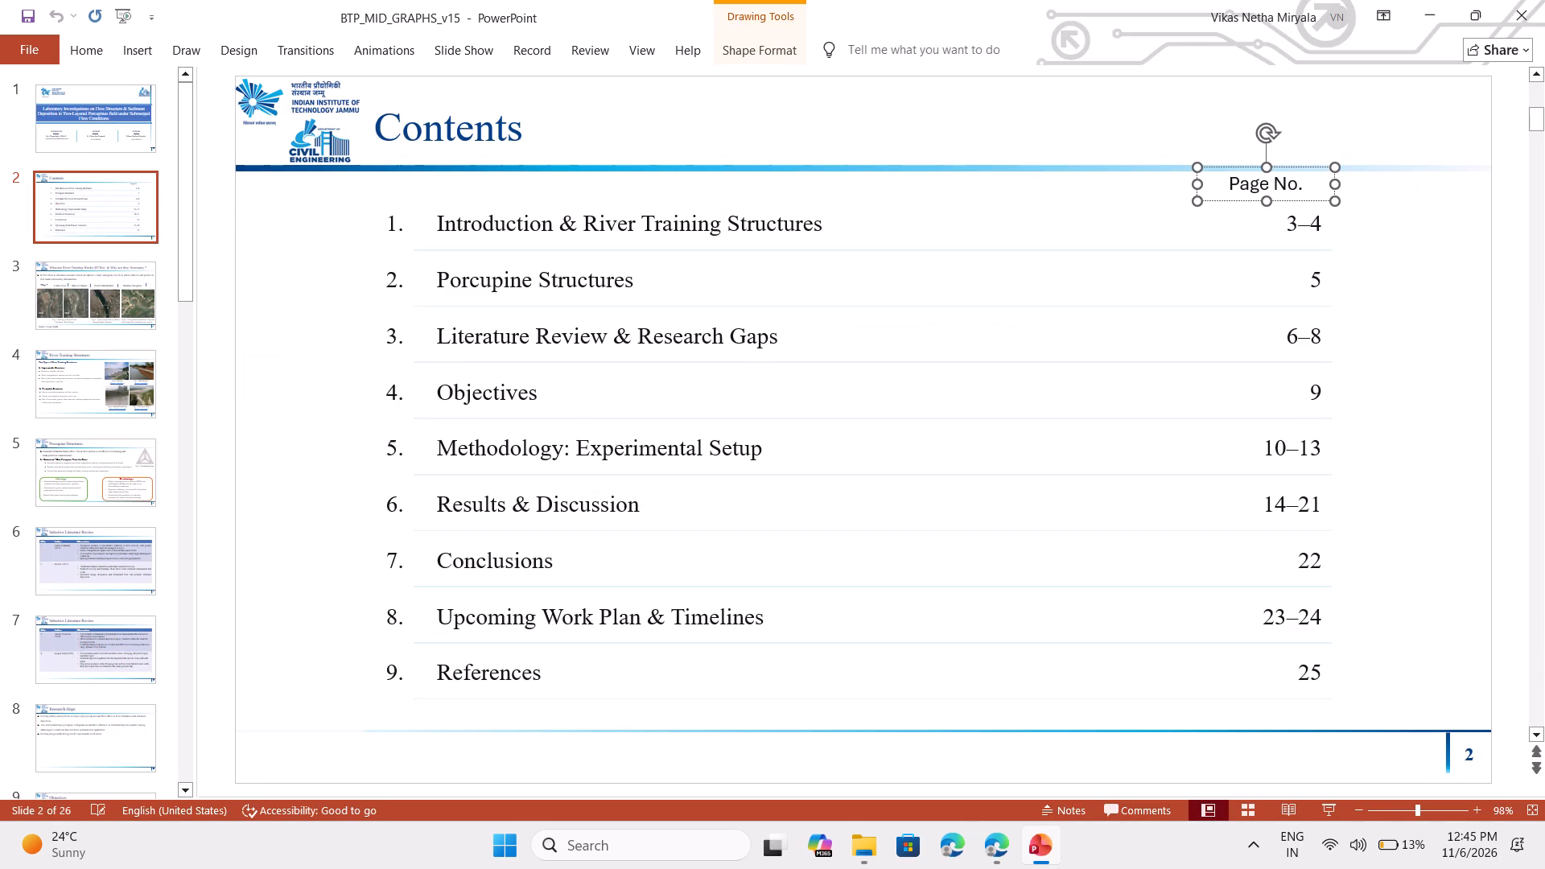
left_click(1301, 198)
key("Right")
key("Right")
key("Right")
key("Right")
key("Right")
key("Right")
key("Right")
key("Right")
key("Right")
key("Right")
key("Right")
key("Right")
key("Right")
key("Right")
key("Right")
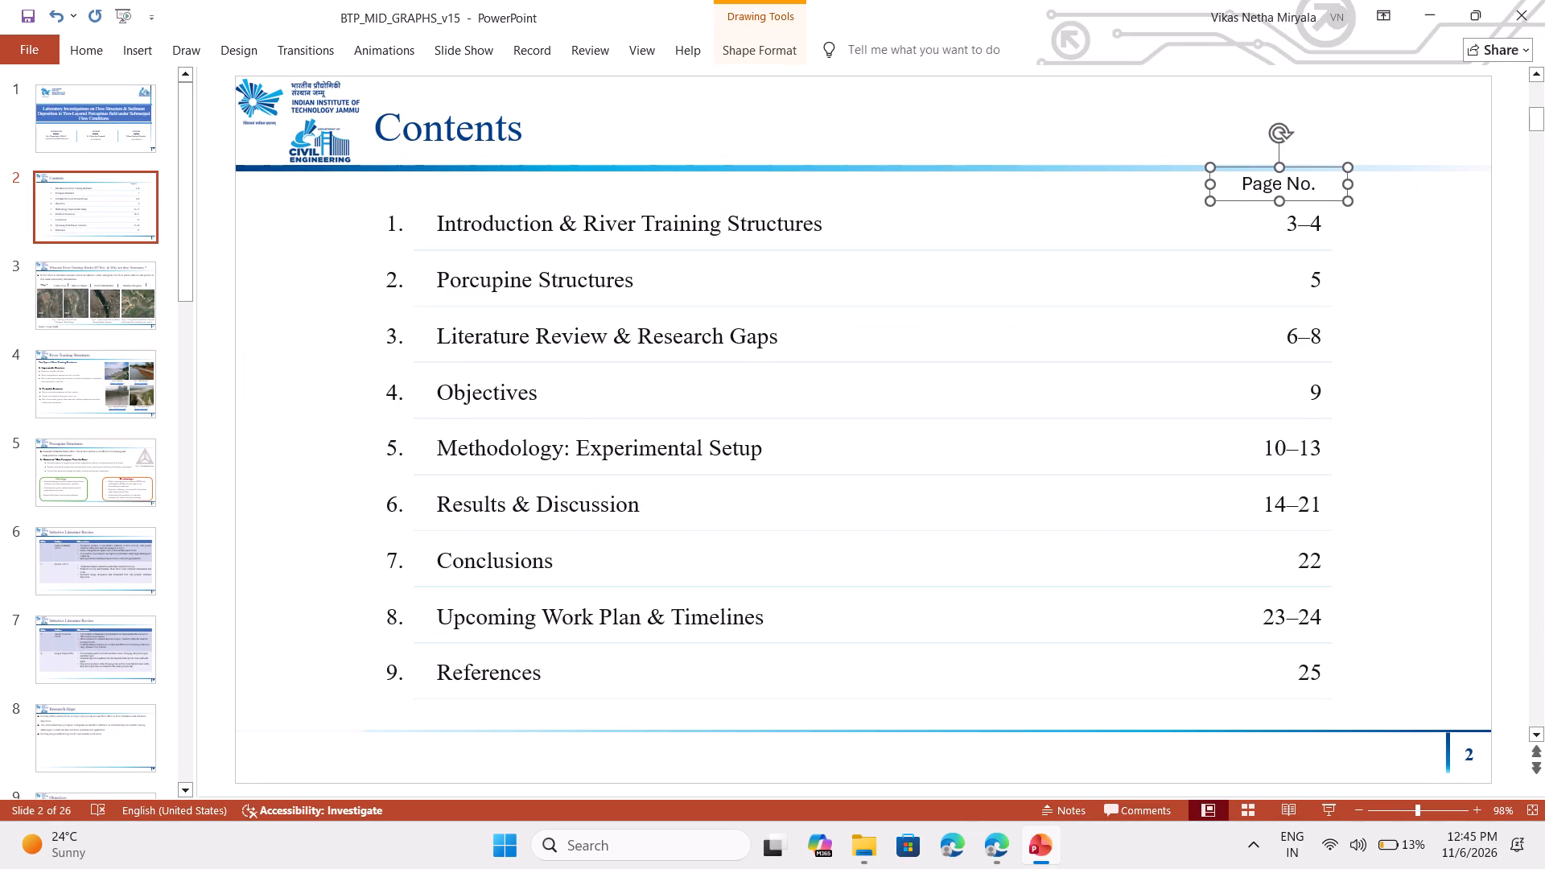
key("Right")
key("Right")
key("Right")
key("Right")
key("Right")
key("Right")
key("Right")
key("Right")
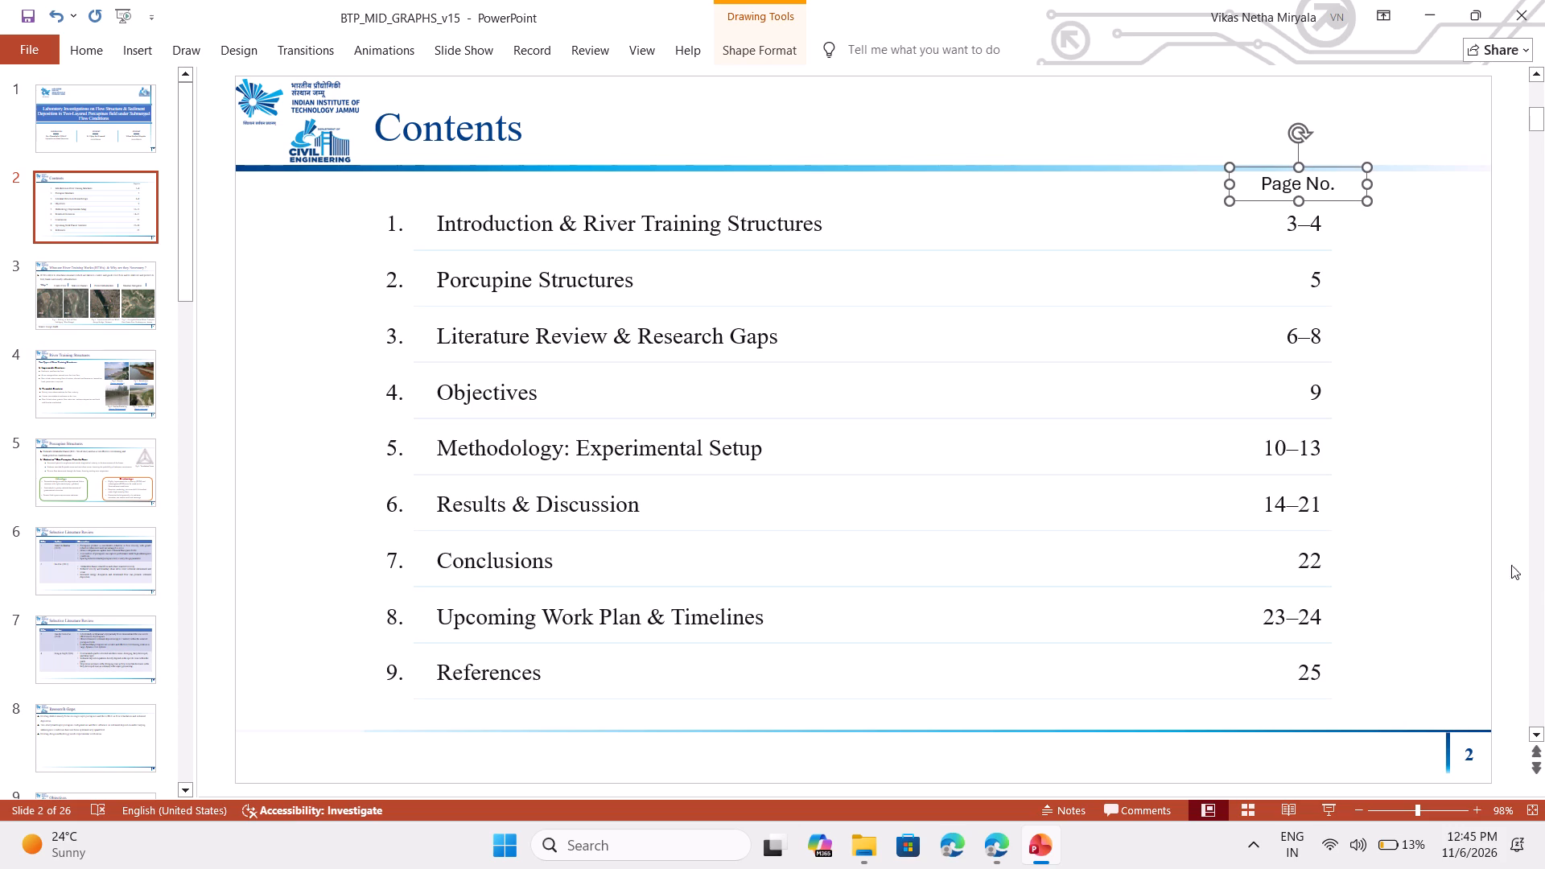
left_click(1461, 583)
Delete the Reynolds number row from the case table on slide 12, Porcupine Arrangement & Measurement Locations.
key("Down")
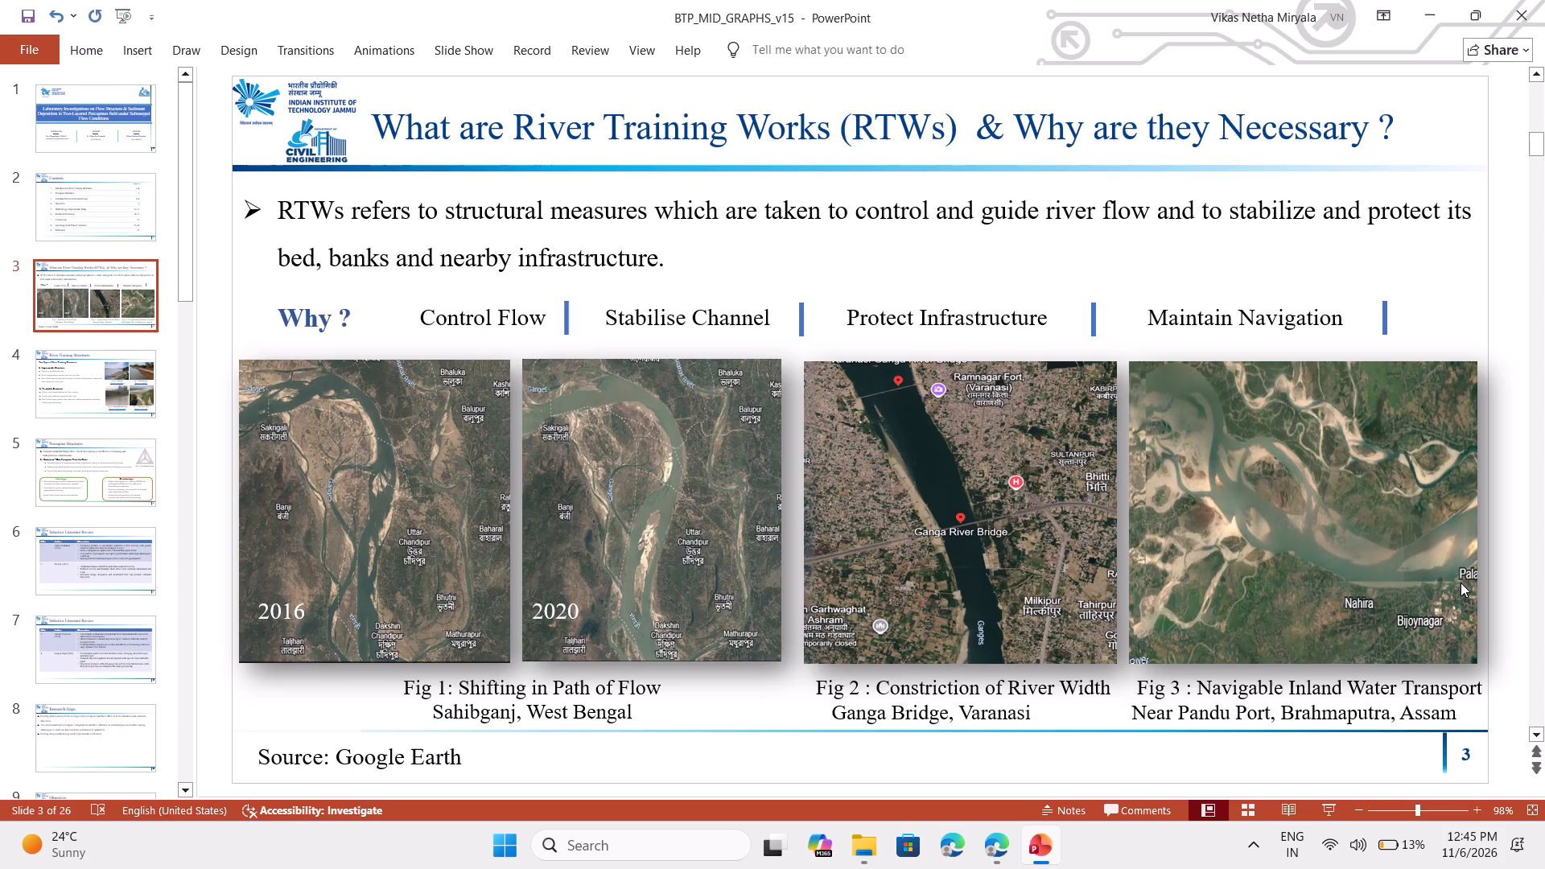
key("Down")
key("Down")
key("Down")
key("Down")
key("Down")
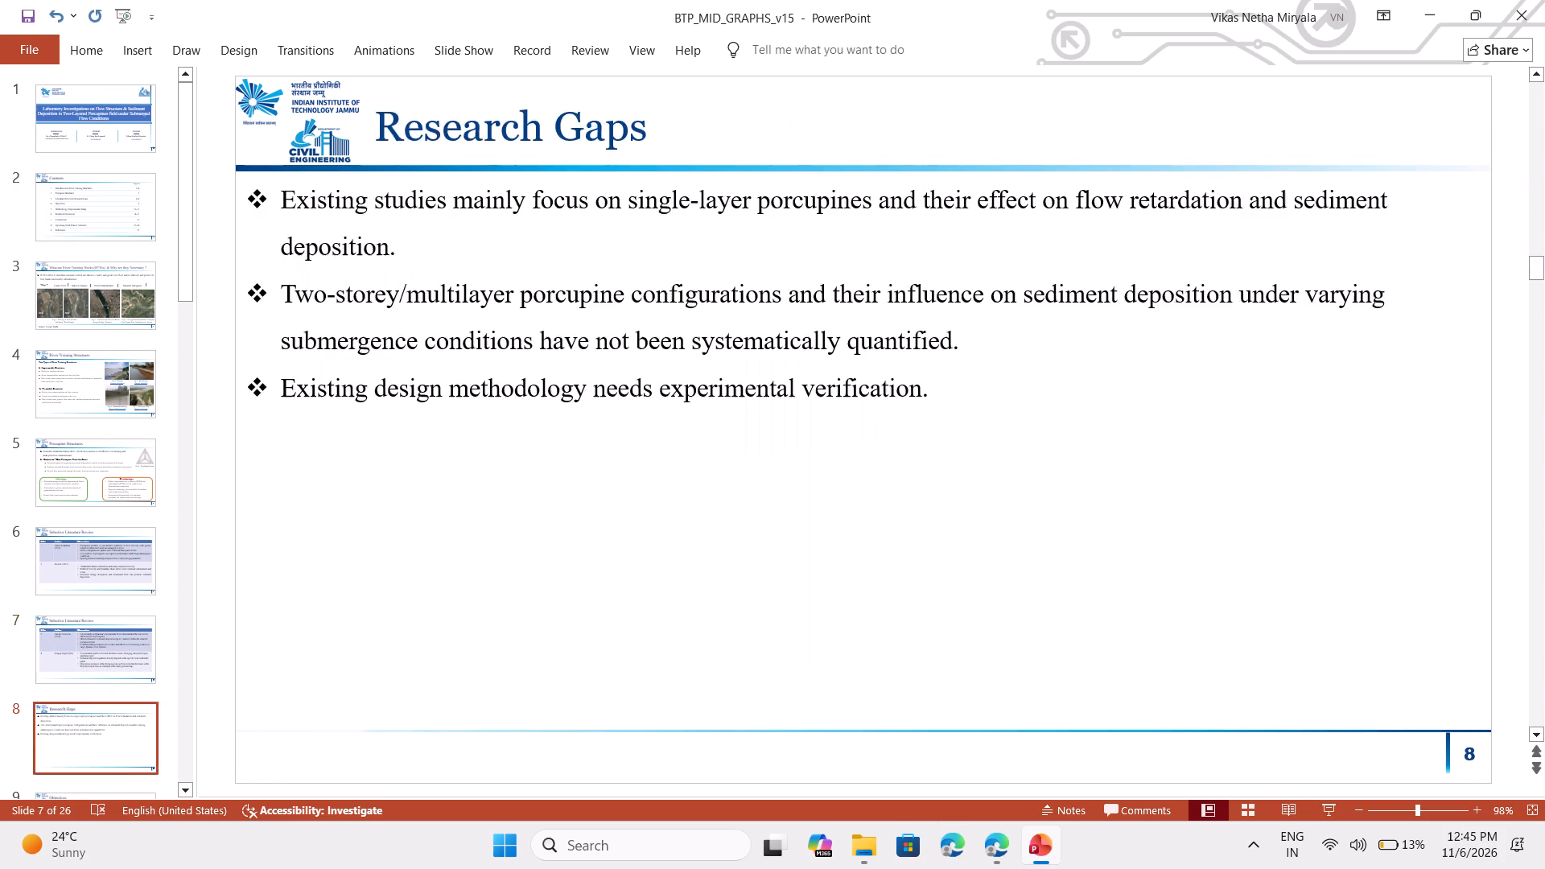
key("Down")
key("Down")
key("Down")
key("Down")
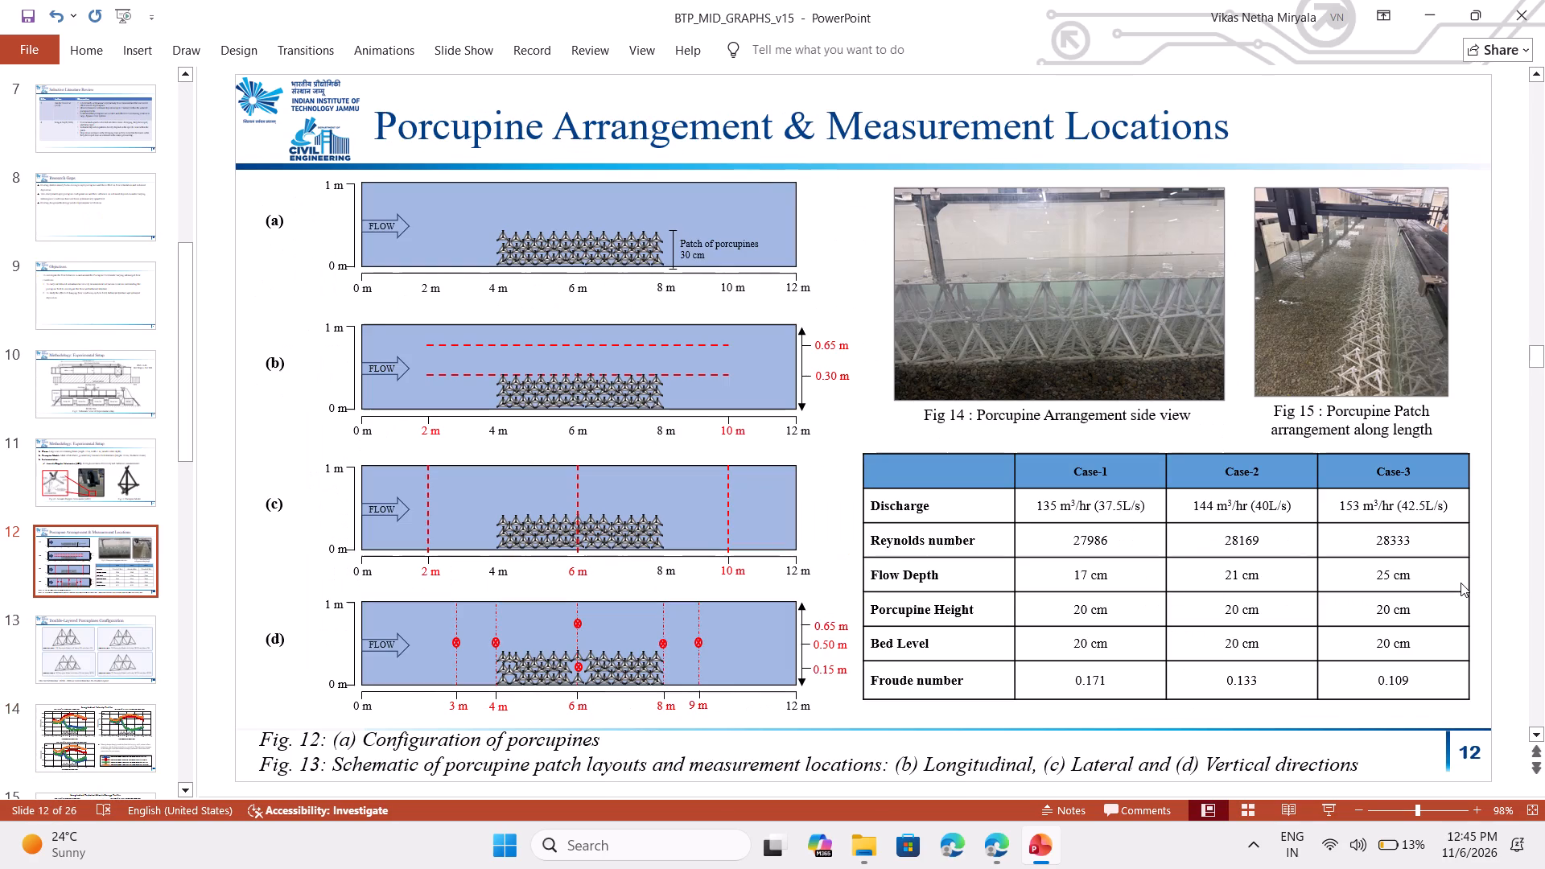
left_click_drag(940, 538, 1444, 531)
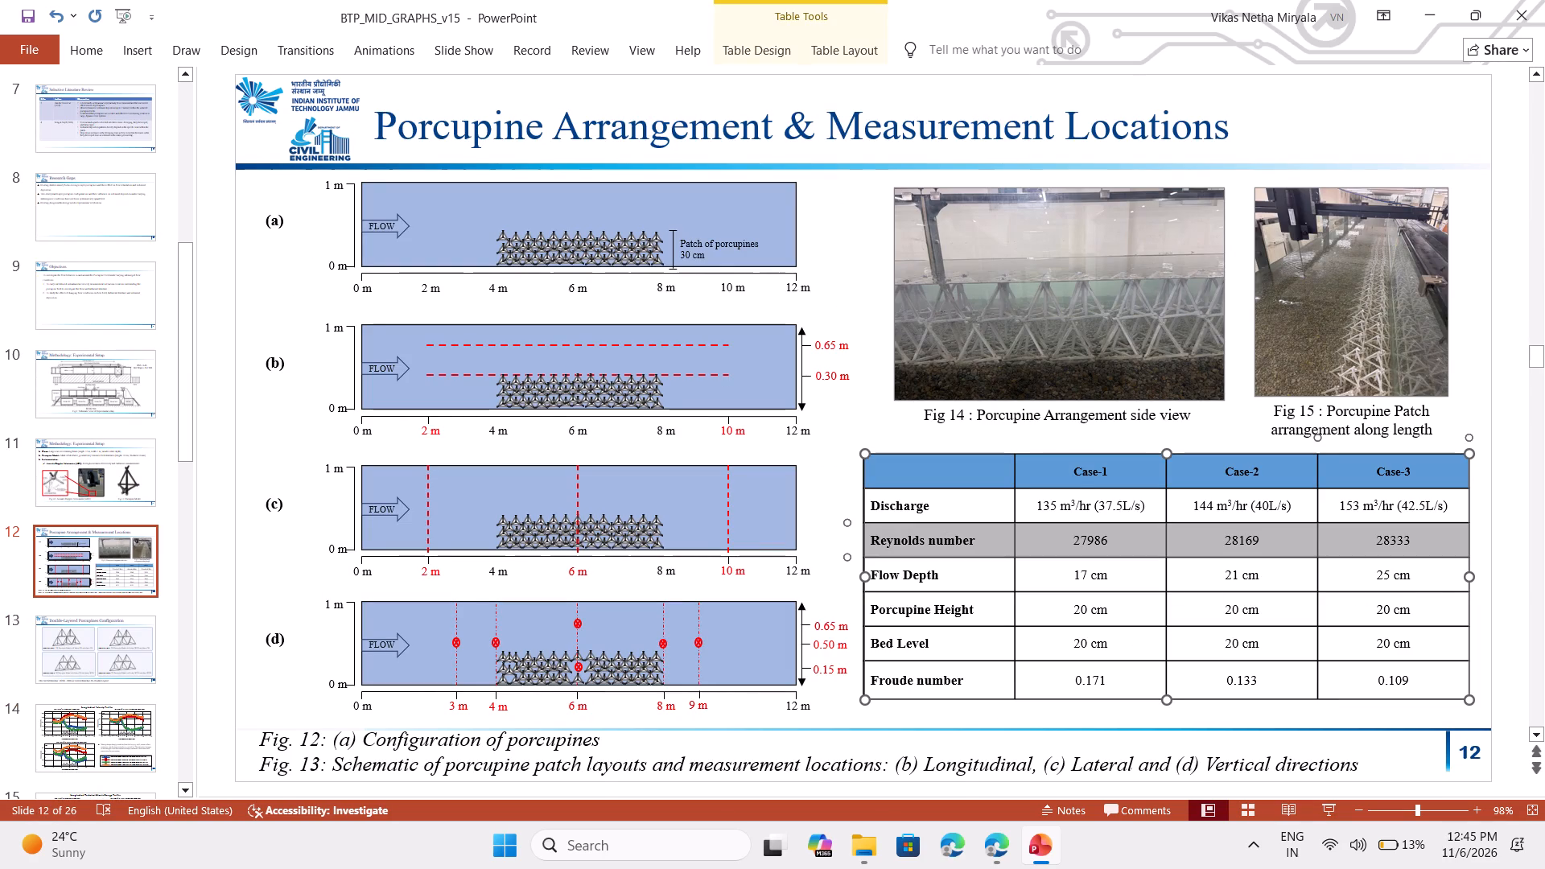
right_click(1444, 531)
left_click(1376, 581)
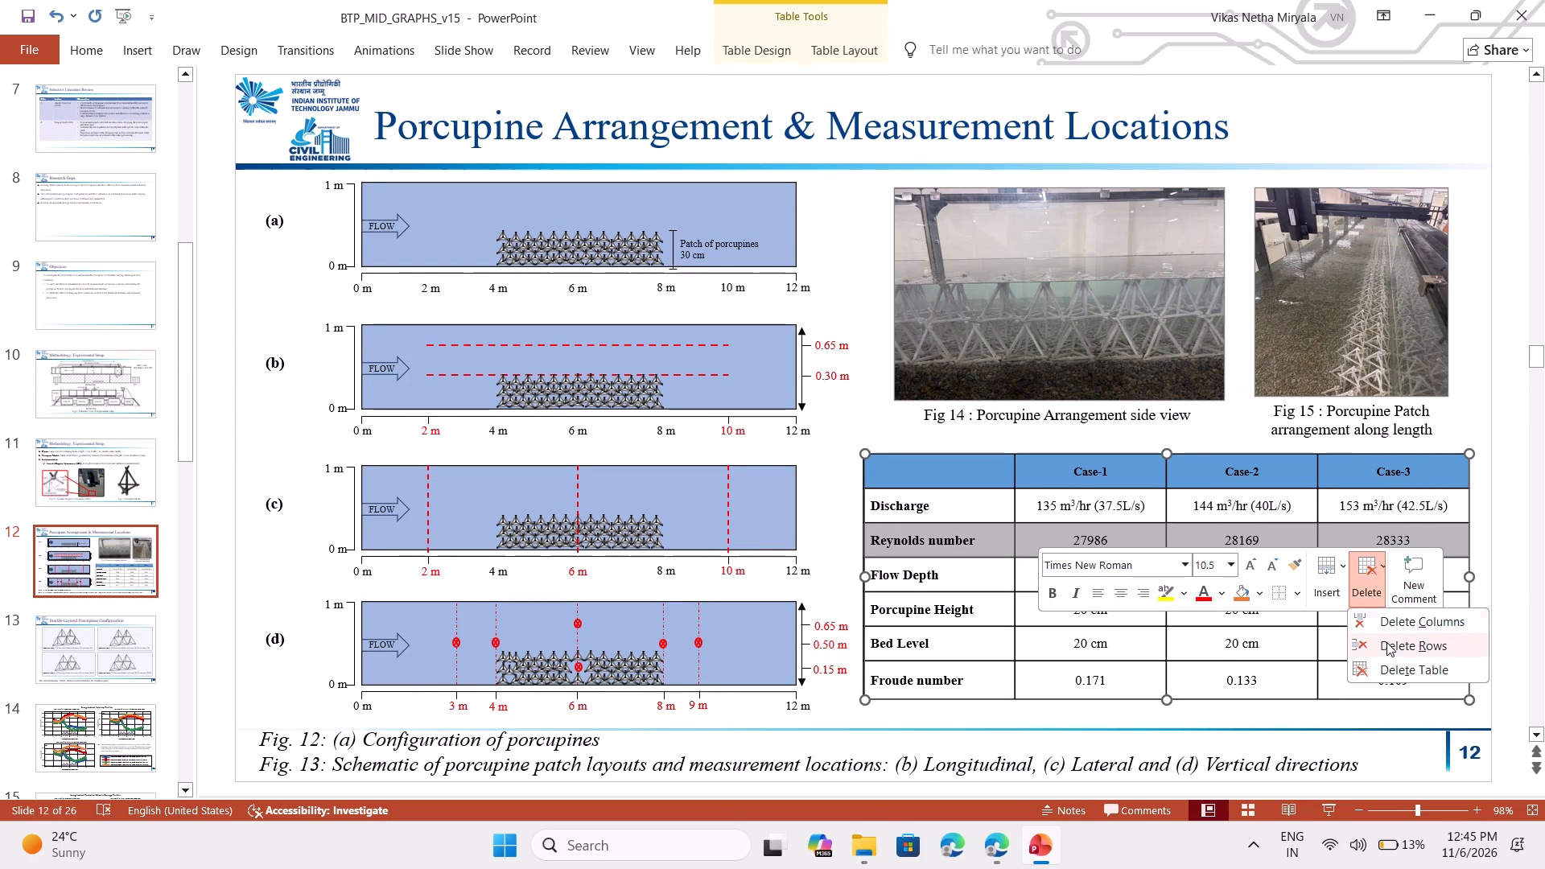
left_click(1390, 648)
Delete the Froude number row from the case table on slide 12.
left_click_drag(930, 652, 1383, 634)
right_click(1383, 634)
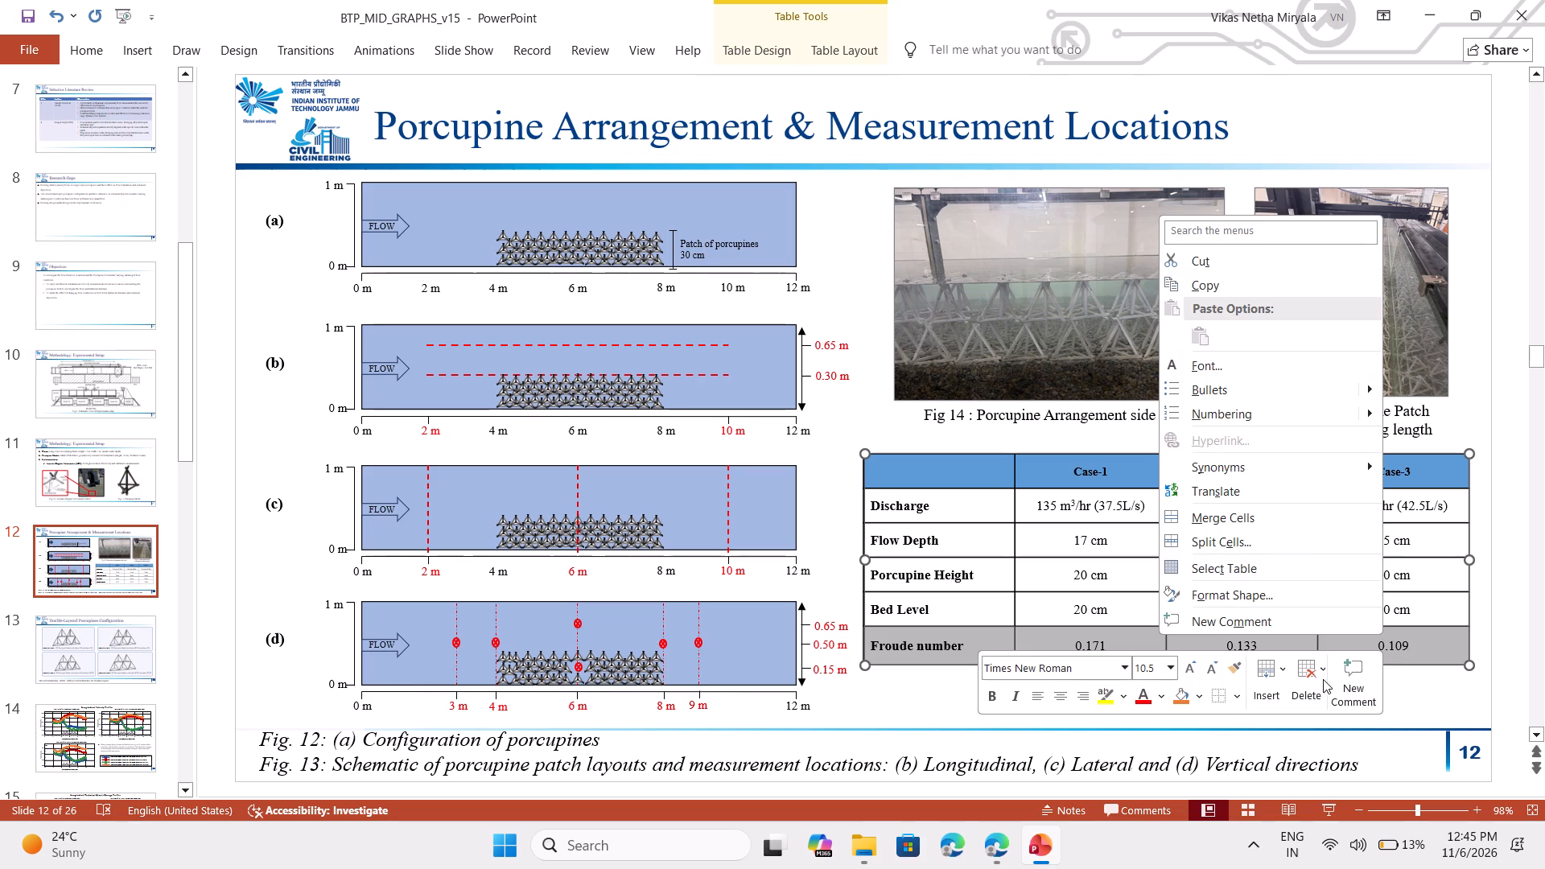
left_click(1320, 679)
left_click(1339, 749)
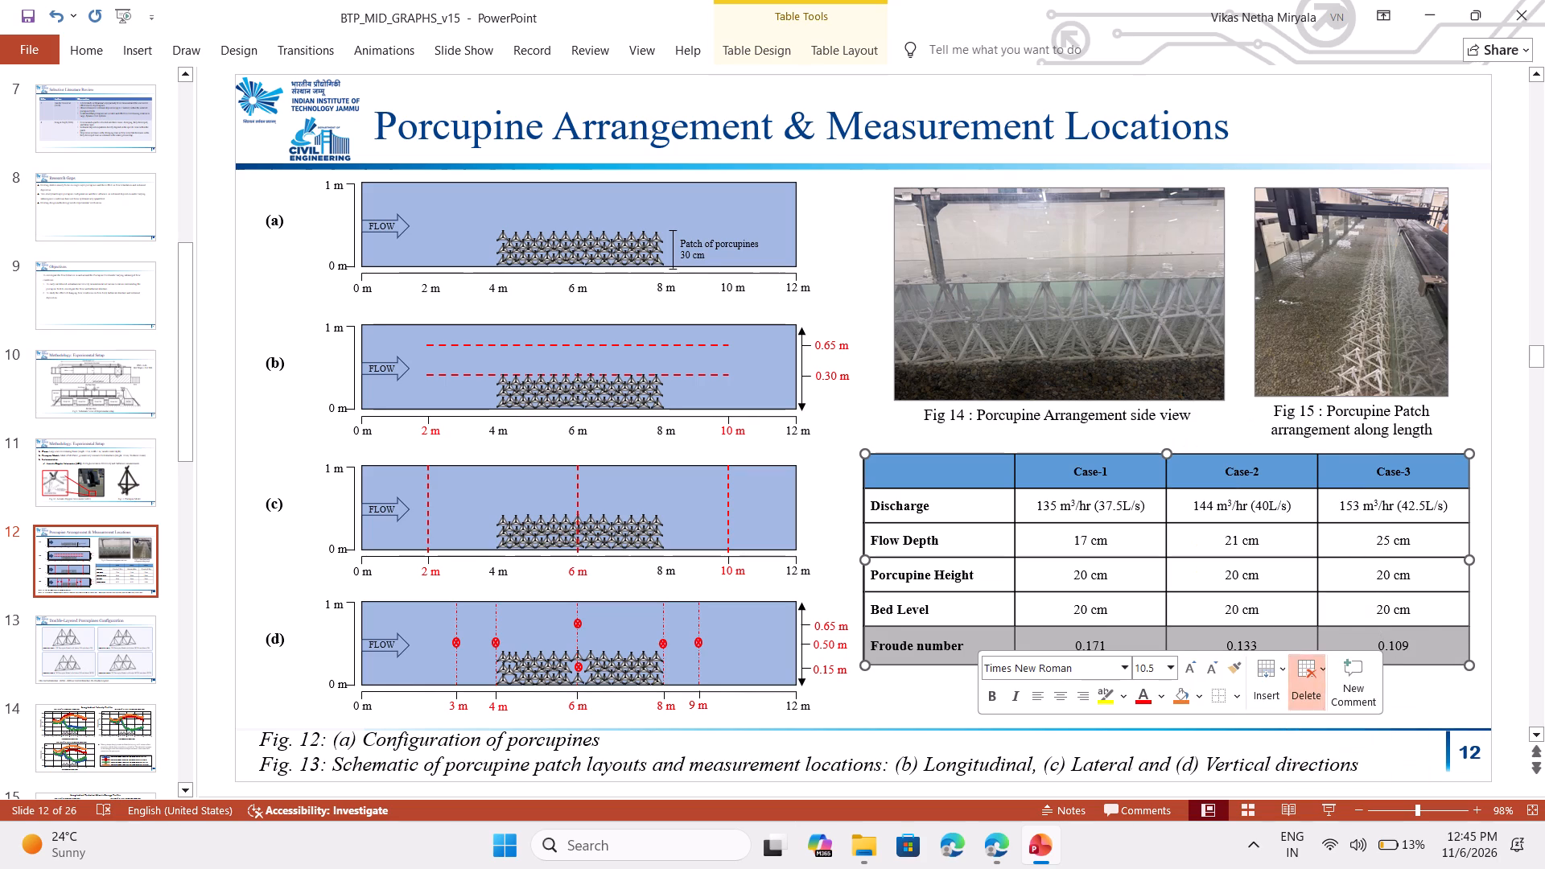
Move the shortened case table on slide 12 down slightly to even out the space beneath the figure captions.
left_click_drag(1083, 628, 1083, 645)
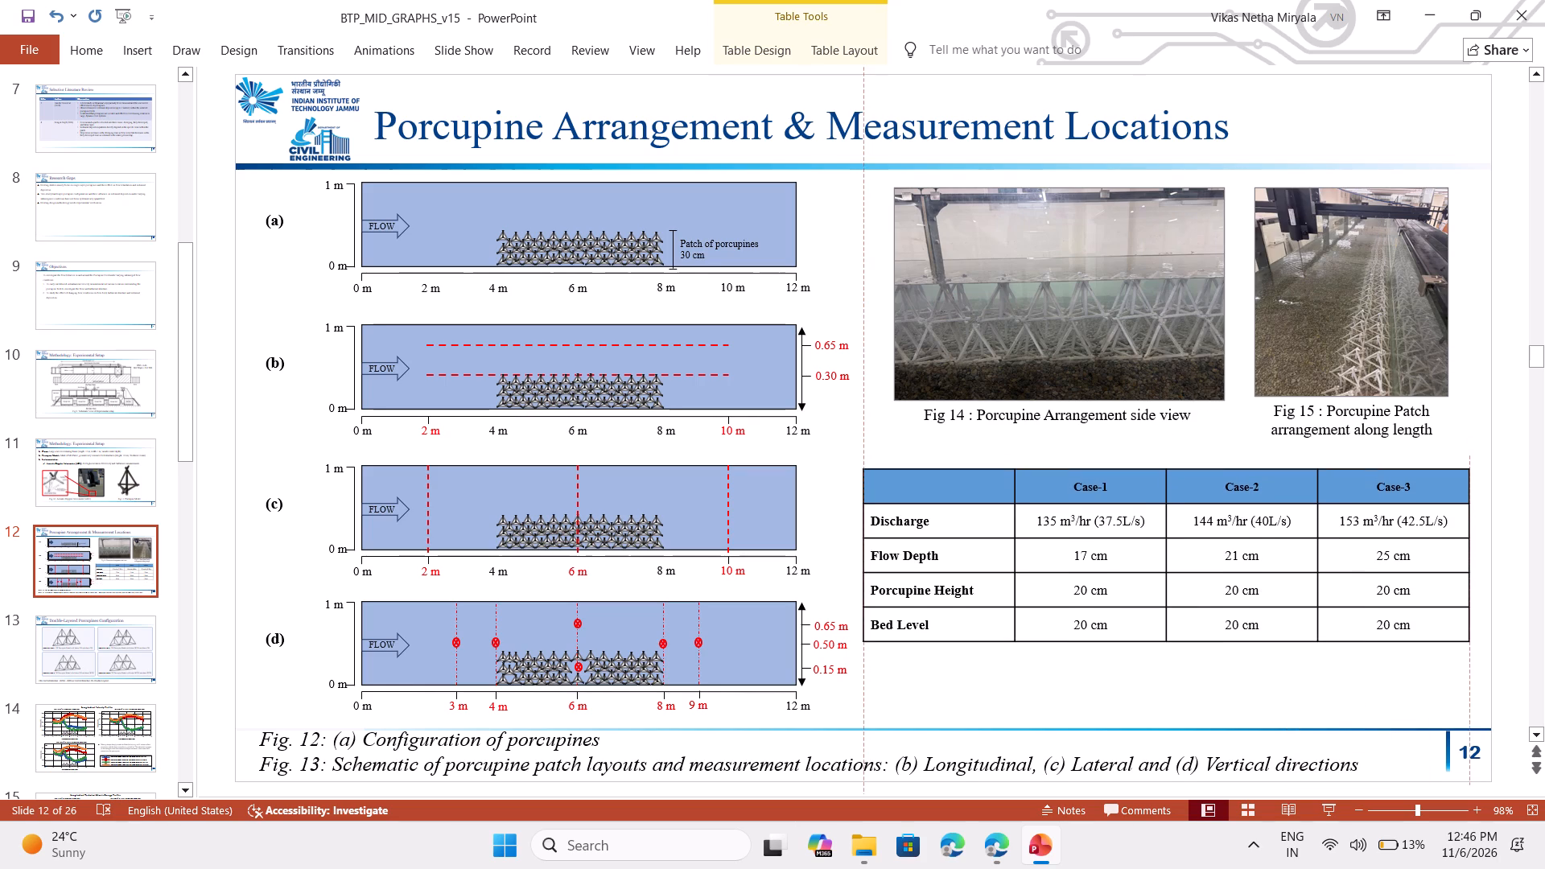
left_click_drag(1083, 645, 1083, 653)
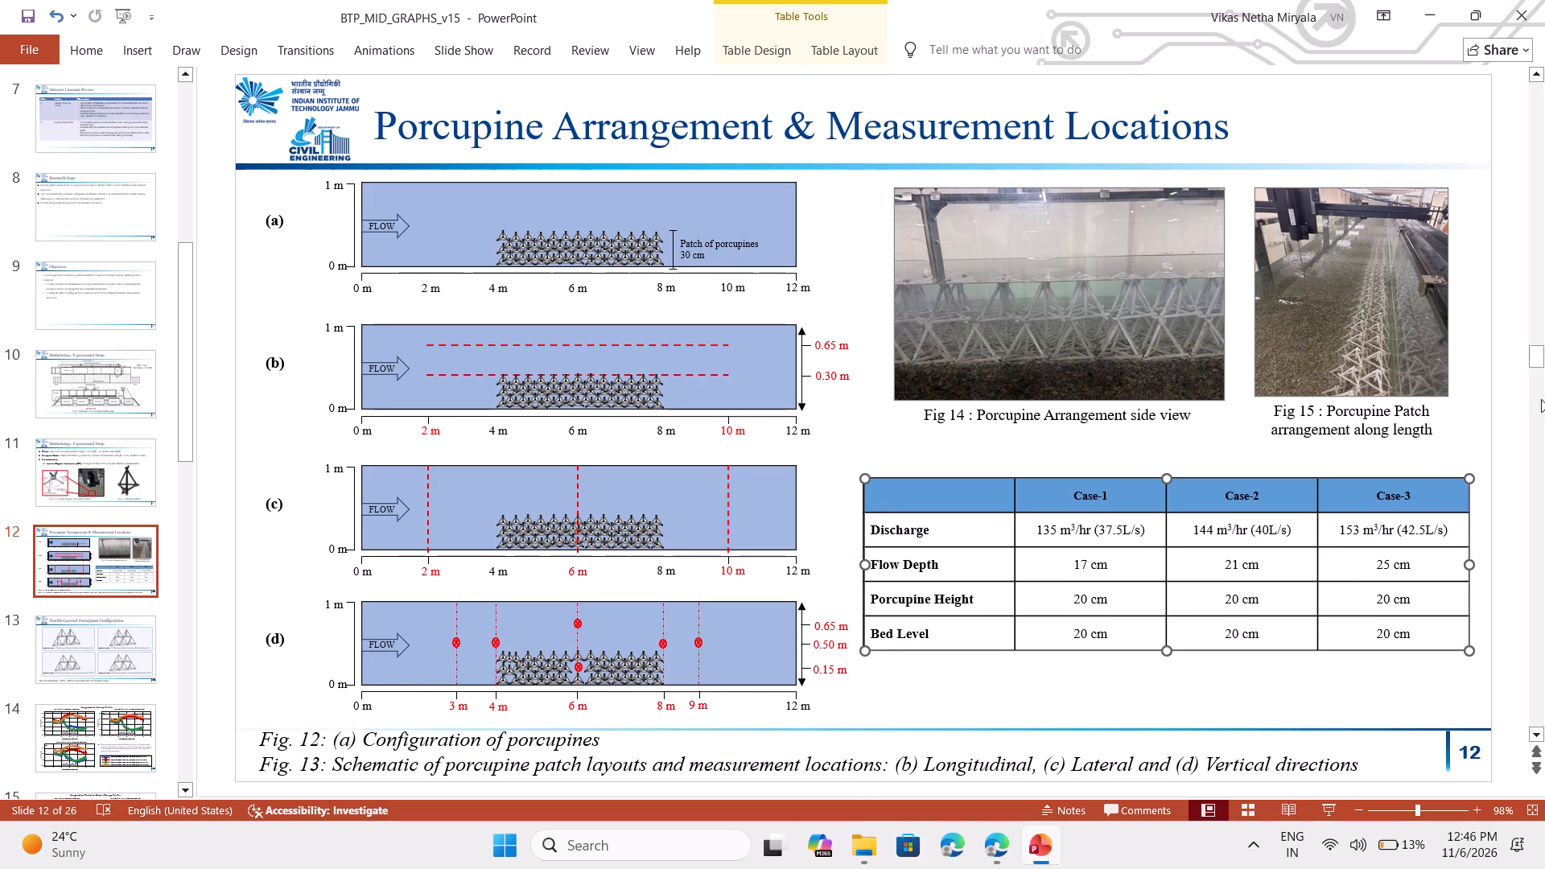
left_click(1506, 422)
On slide 15, nudge the (a) label of the Q = 135 m³/hr chart slightly up, closer to the plot's top edge.
key("Down")
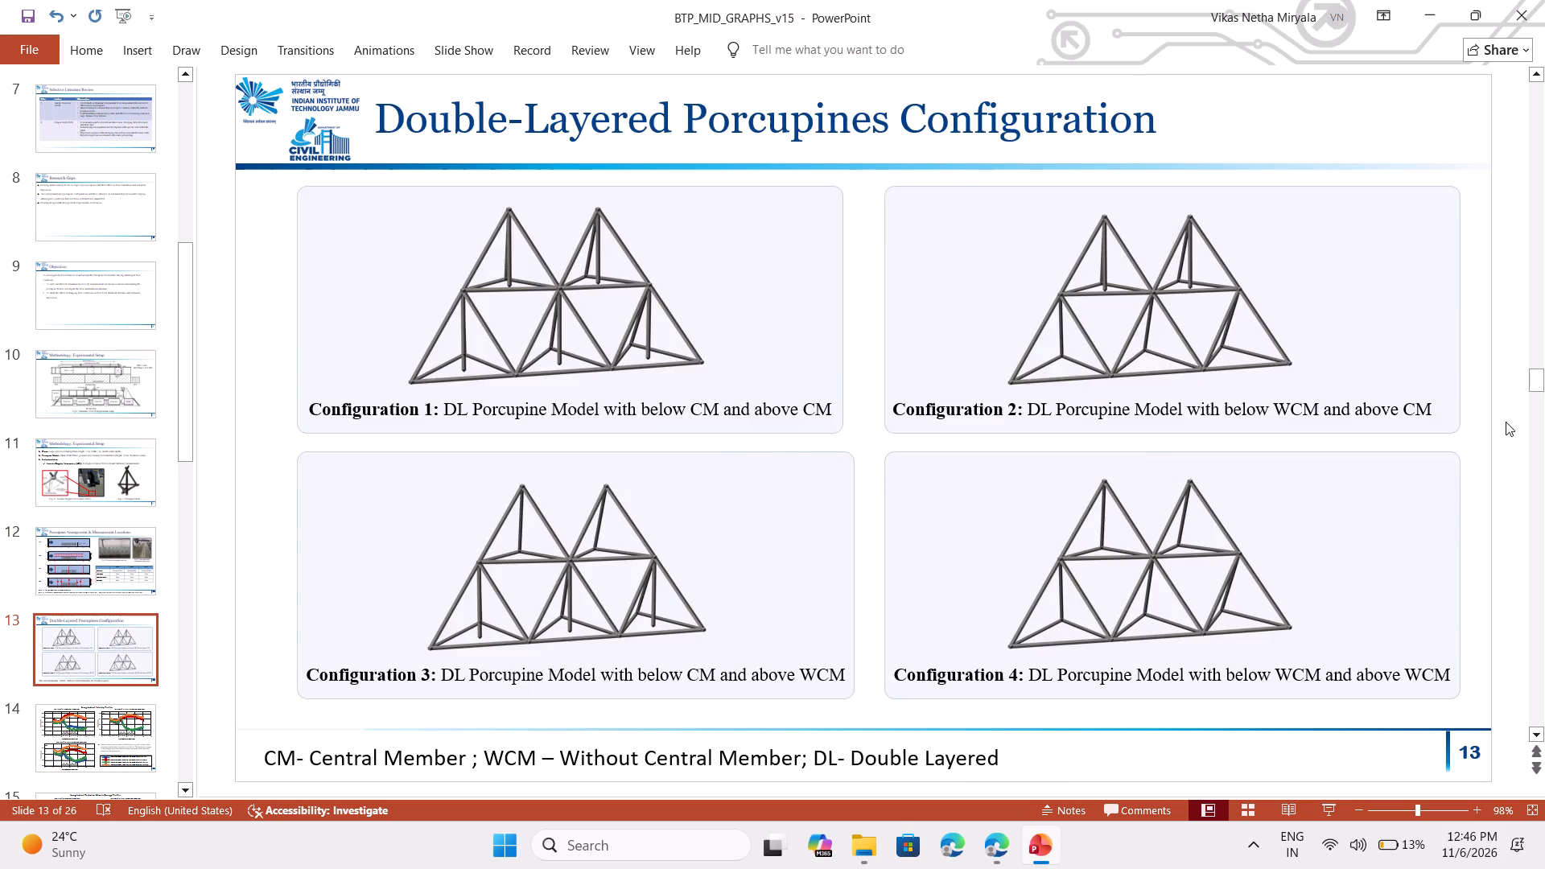
key("Down")
key("Down")
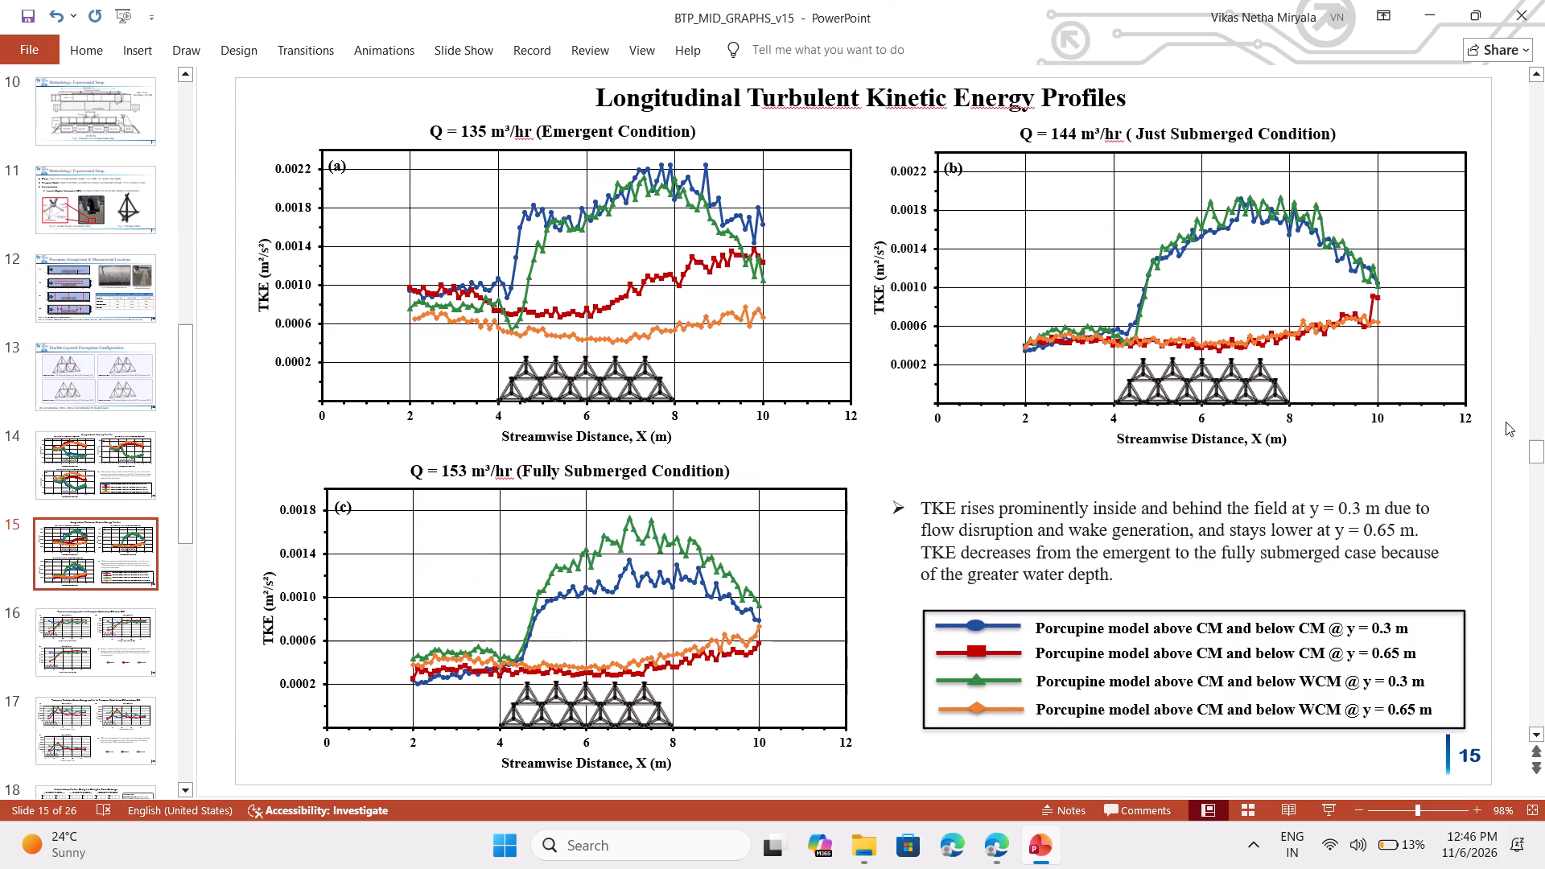
left_click(661, 136)
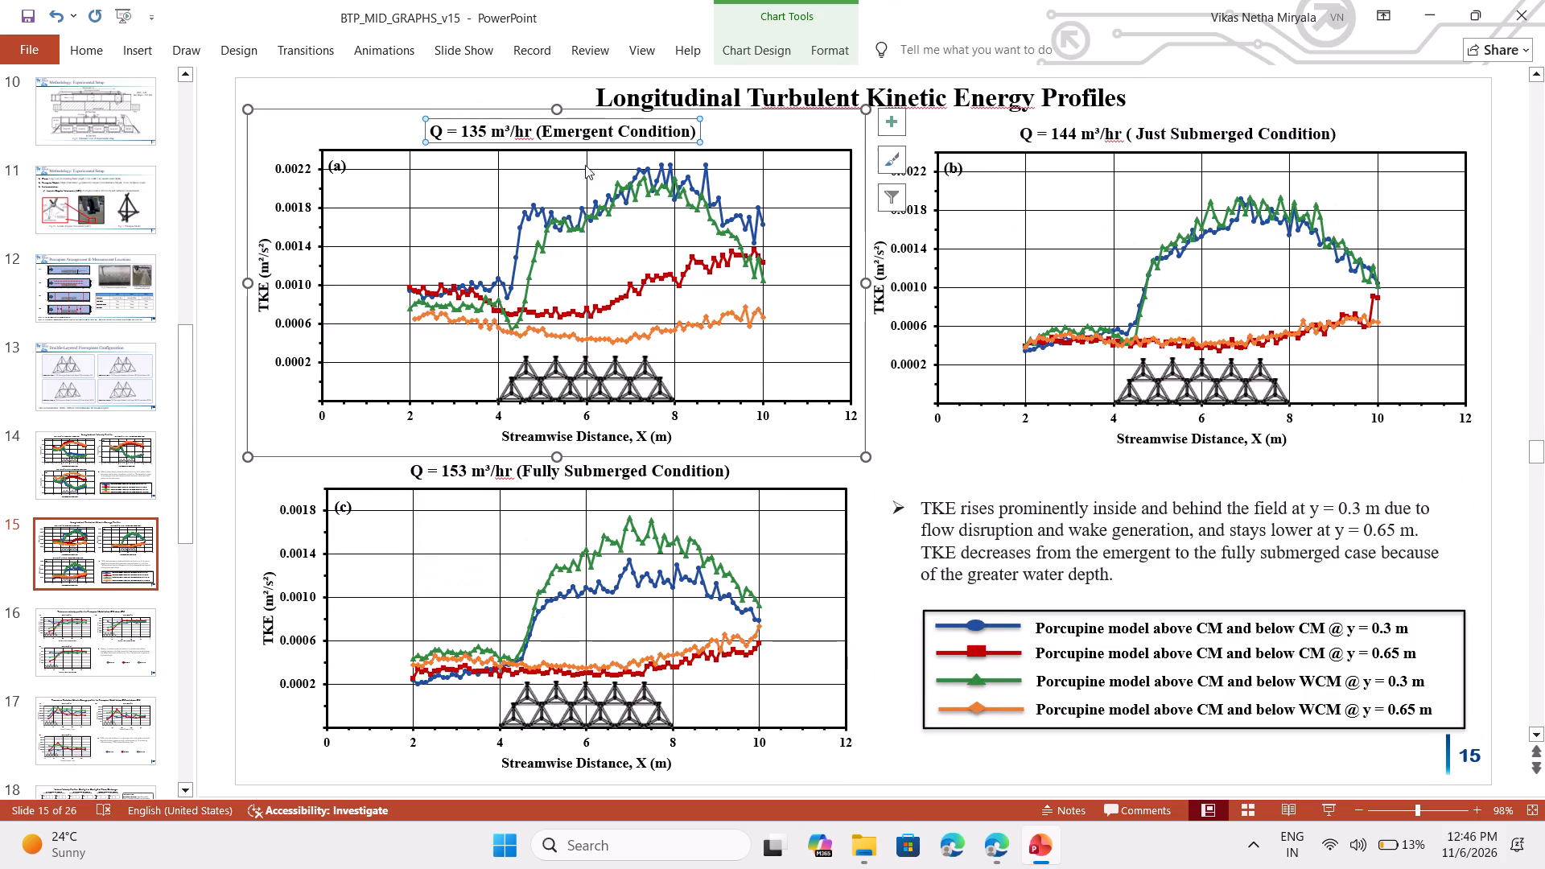
left_click(338, 168)
left_click(351, 218)
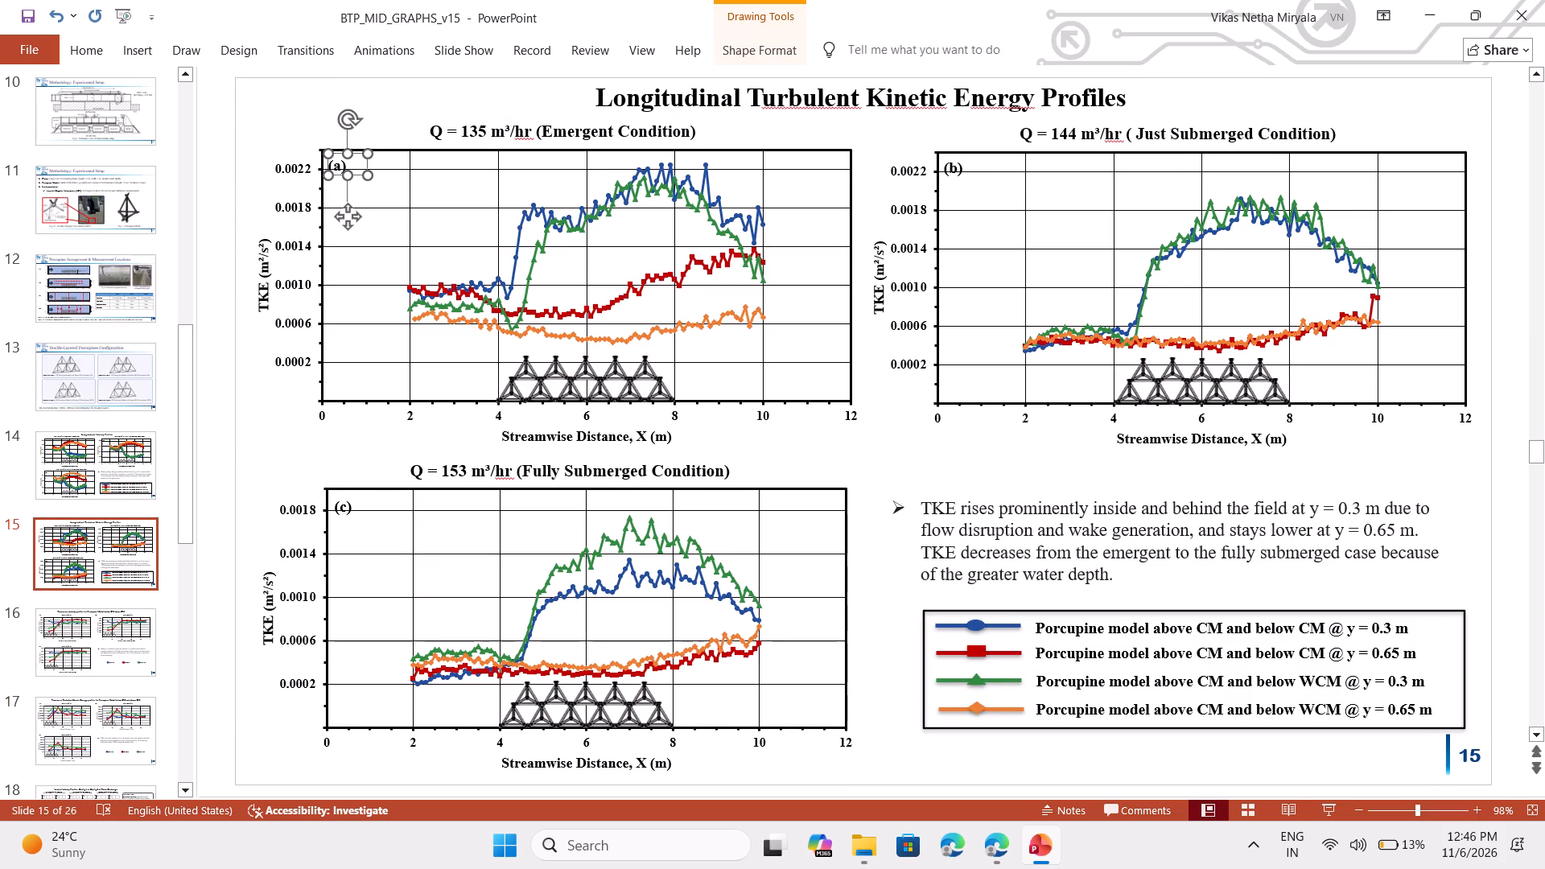
key("Up")
key("Up")
key("Up")
key("Up")
key("Up")
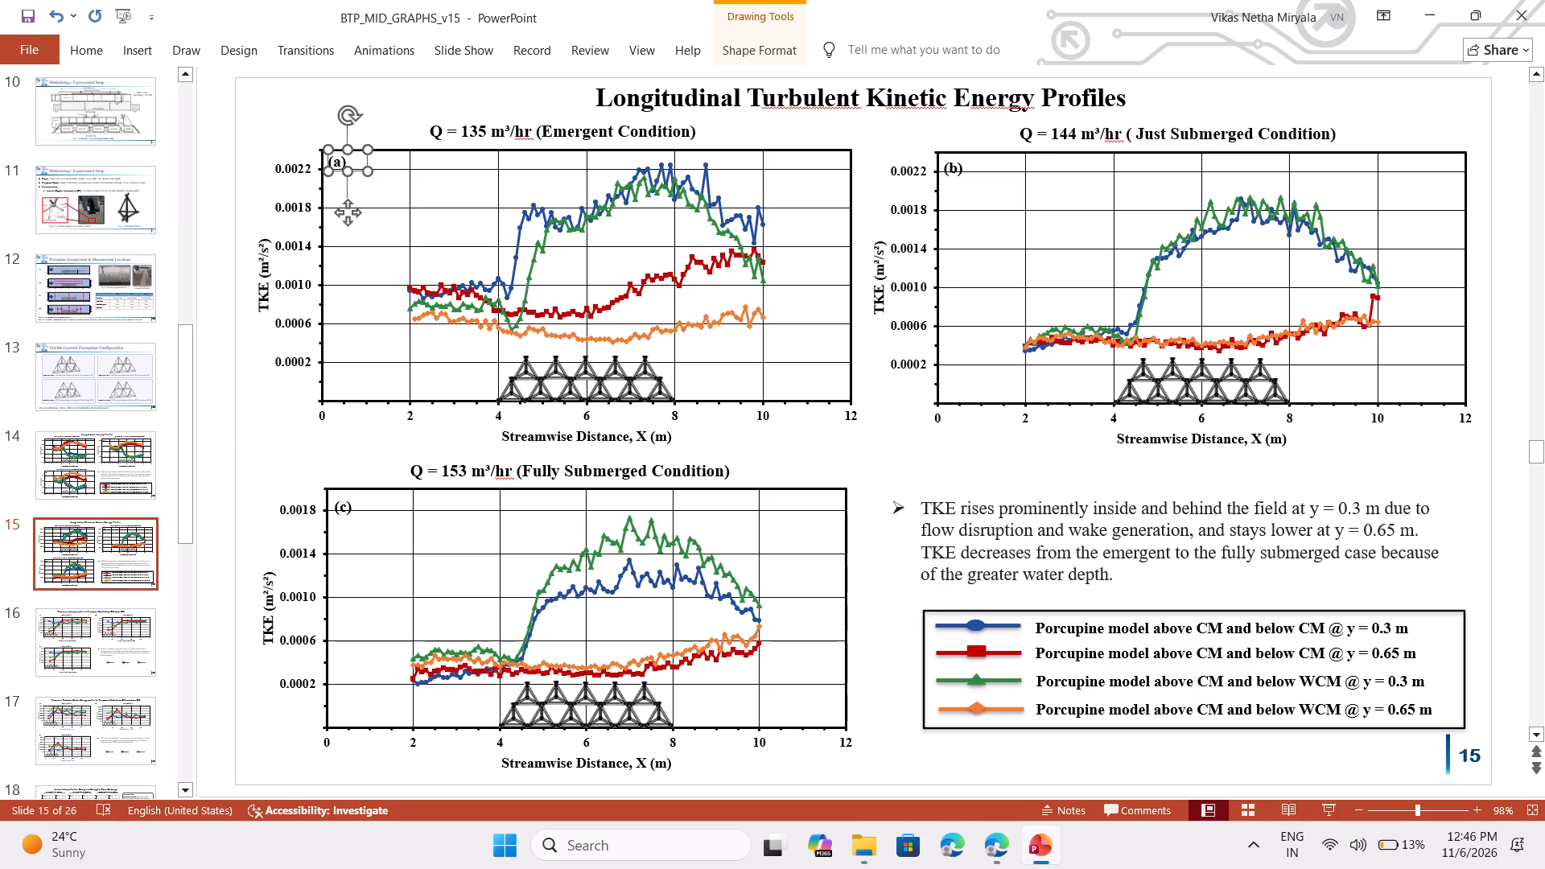
key("Up")
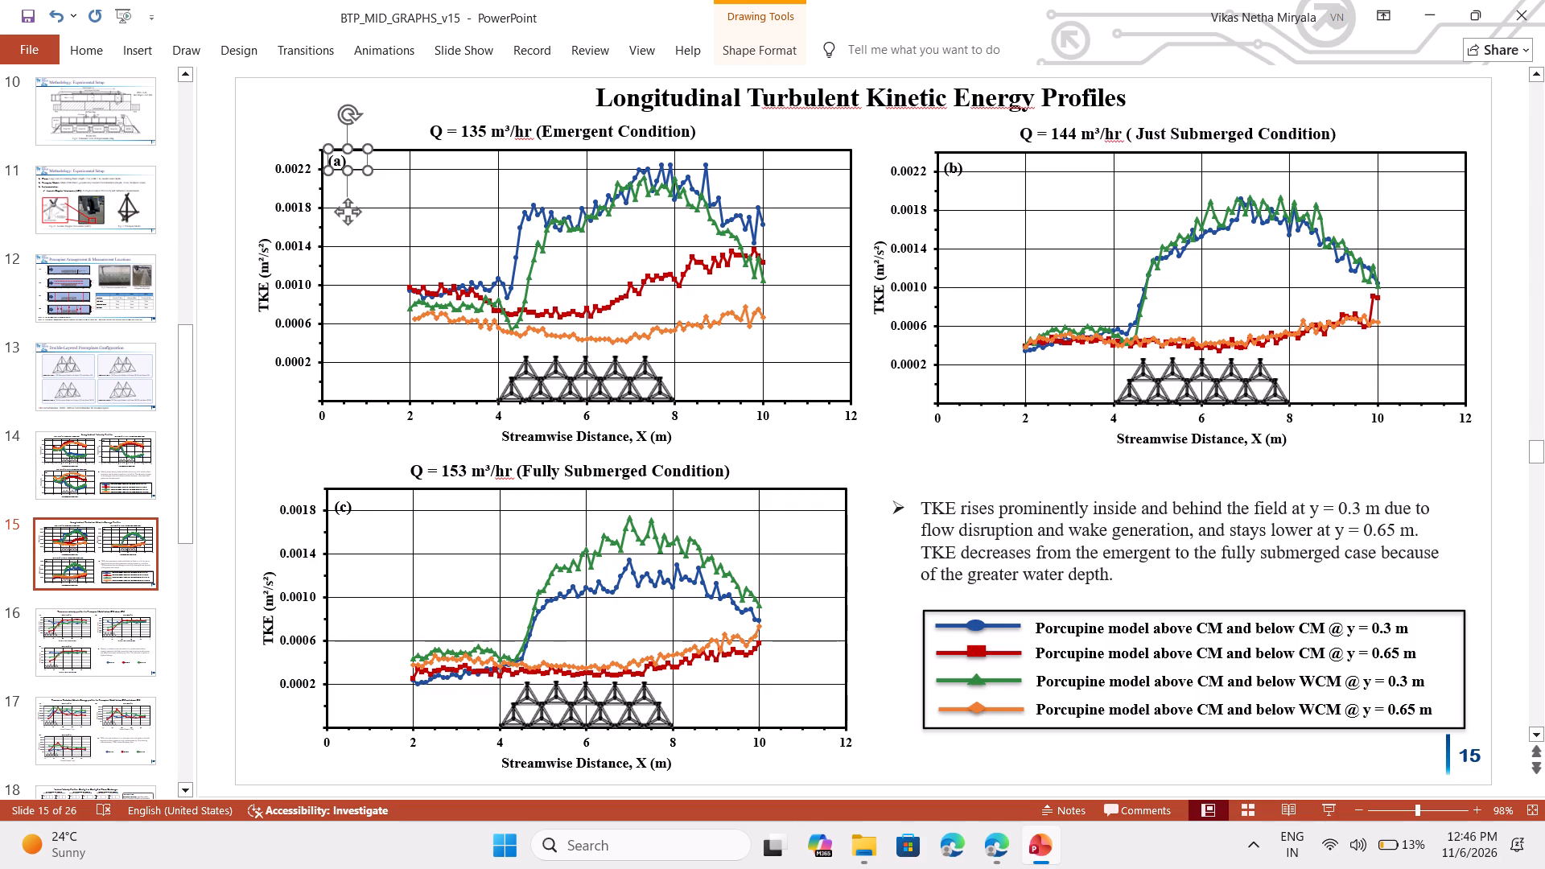
Nudge the (c) label of the Q = 153 m³/hr chart on slide 15 up, closer to the plot's top edge.
left_click(342, 507)
left_click(360, 555)
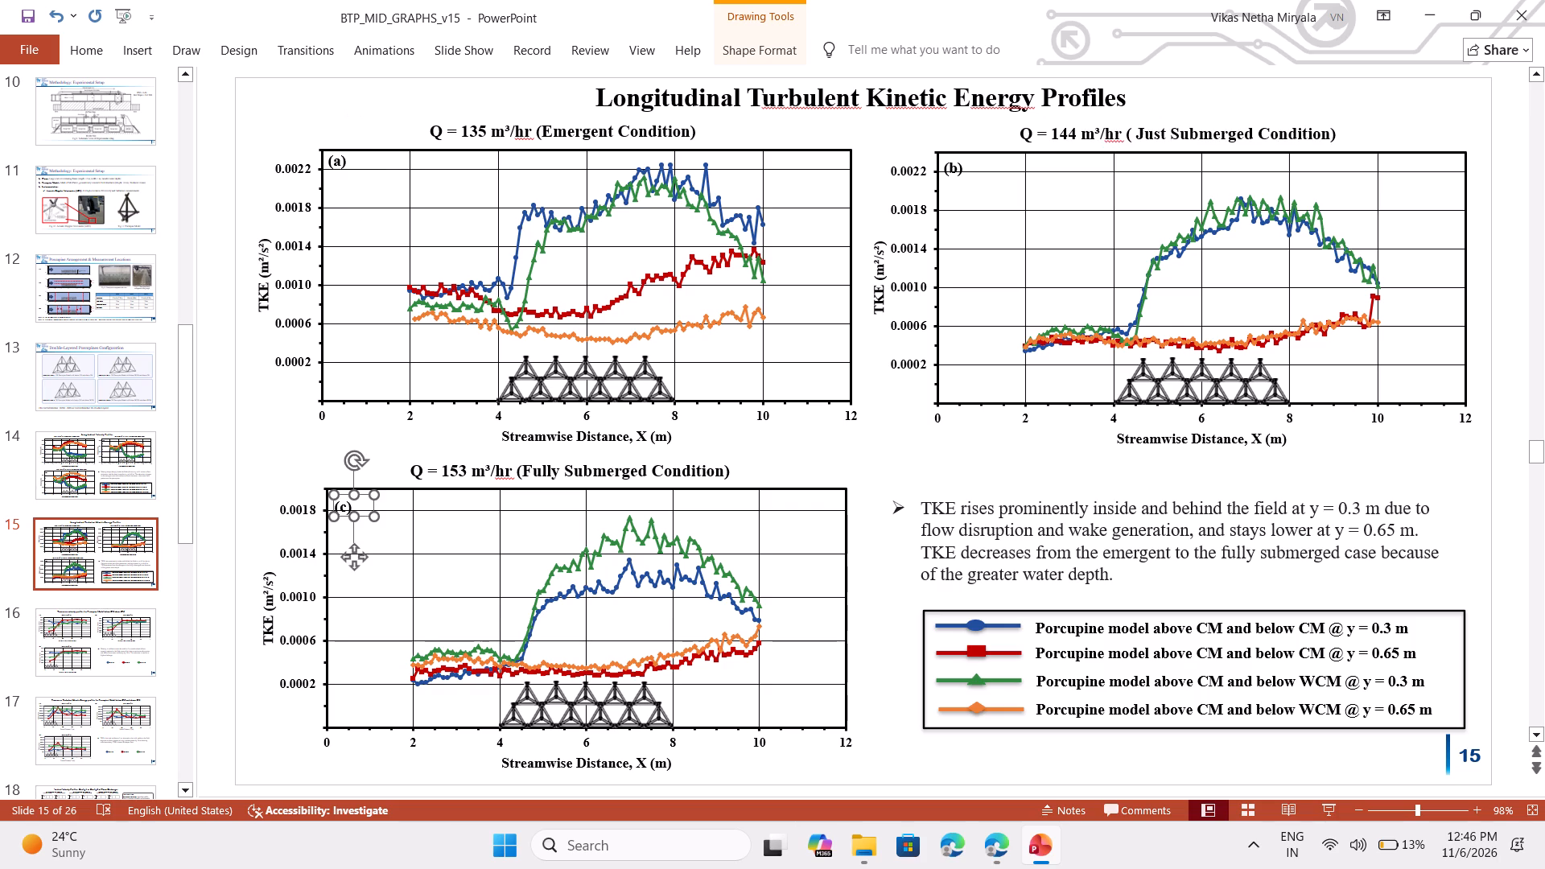
key("Up")
key("Up")
key("Up")
key("Up")
key("Up")
key("Up")
key("Up")
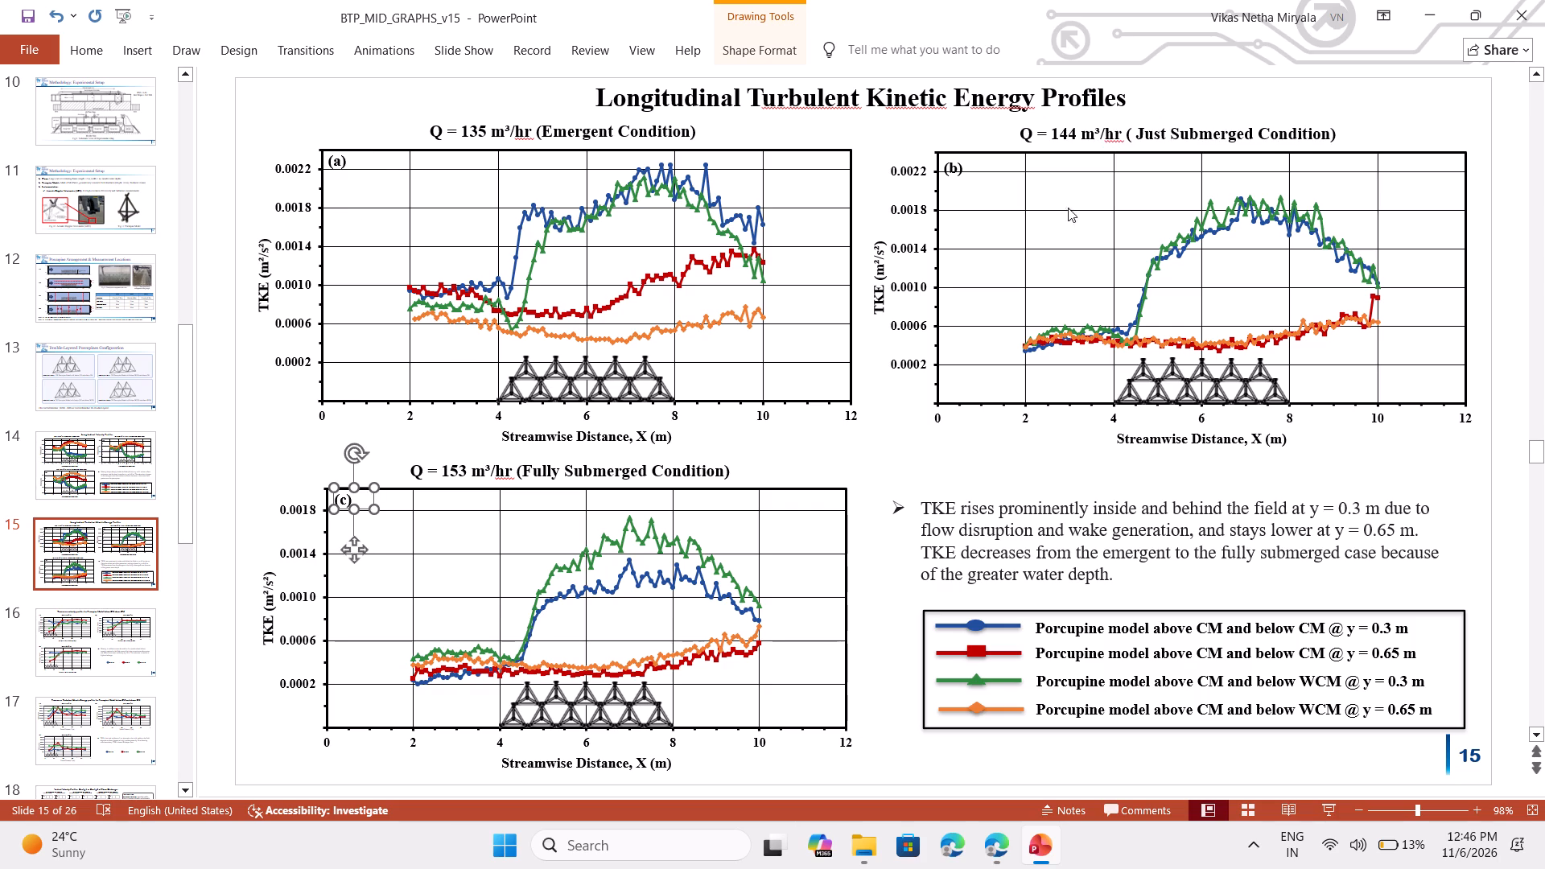
Nudge the (b) label of the Q = 144 m³/hr chart on slide 15 slightly up, closer to the plot's top edge.
left_click(955, 164)
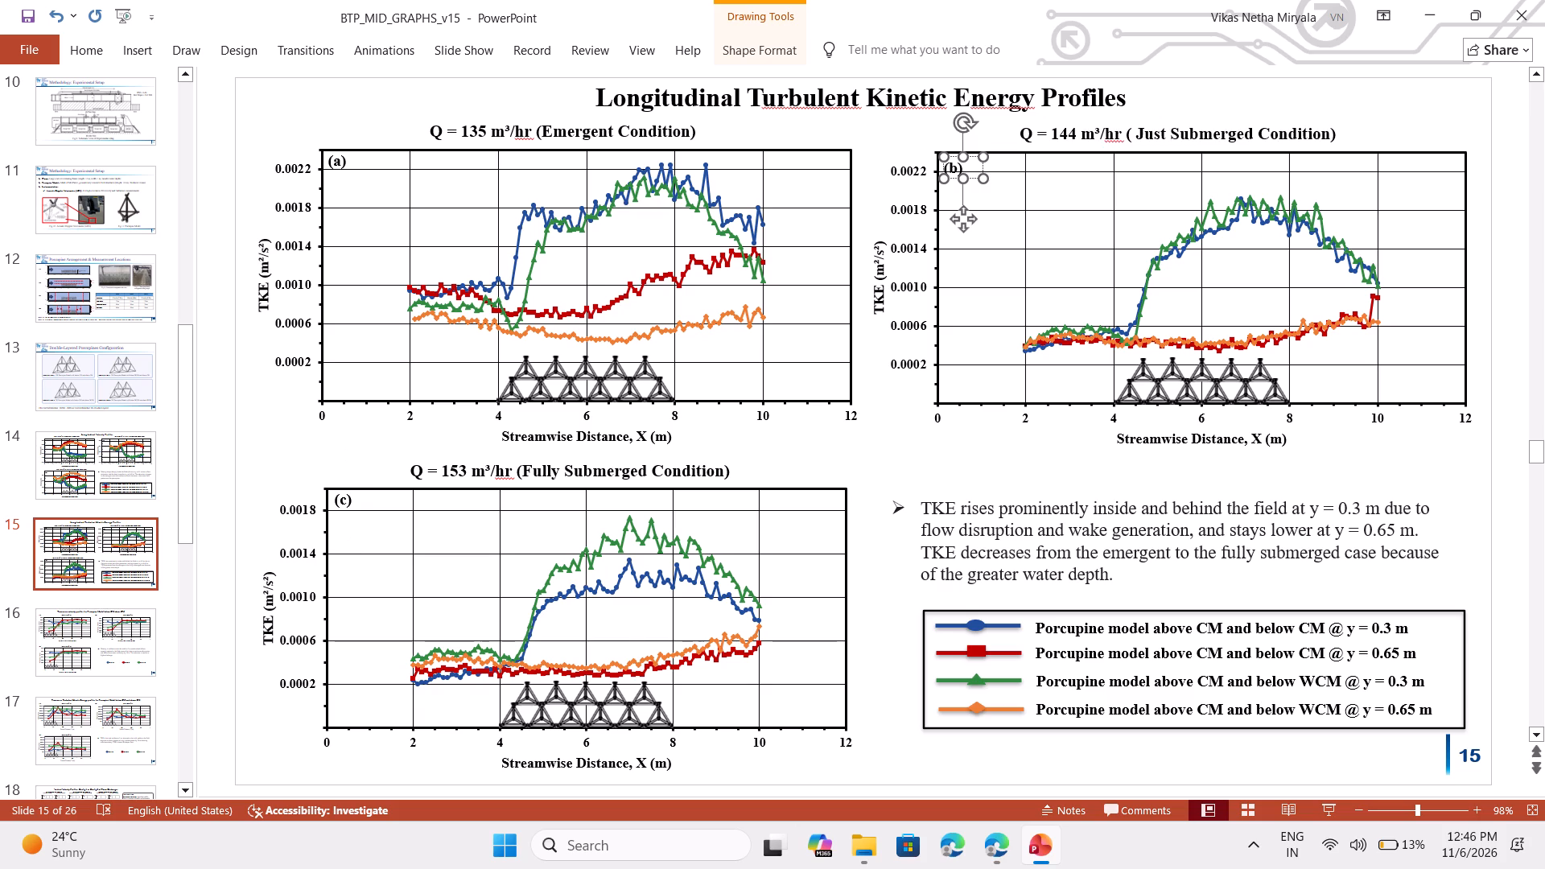
left_click(965, 220)
key("Up")
key("Up")
key("Up")
key("Up")
key("Up")
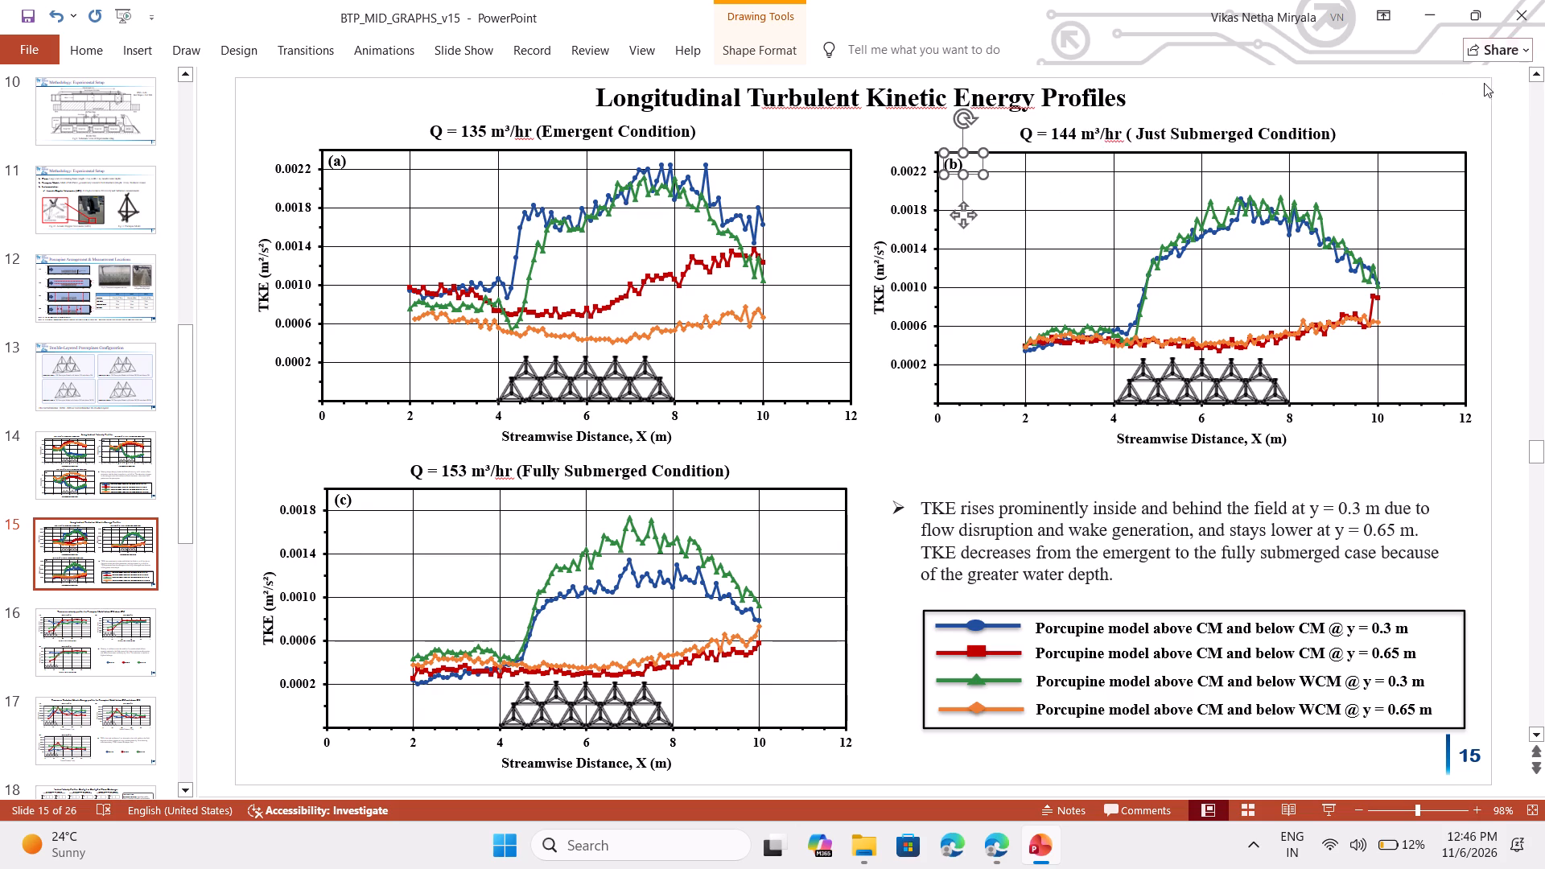
left_click(1480, 89)
On slide 18, duplicate the "Velocity, U (m/s)" axis label below plot (m) and move the copy up to just beneath plot (g).
key("Down")
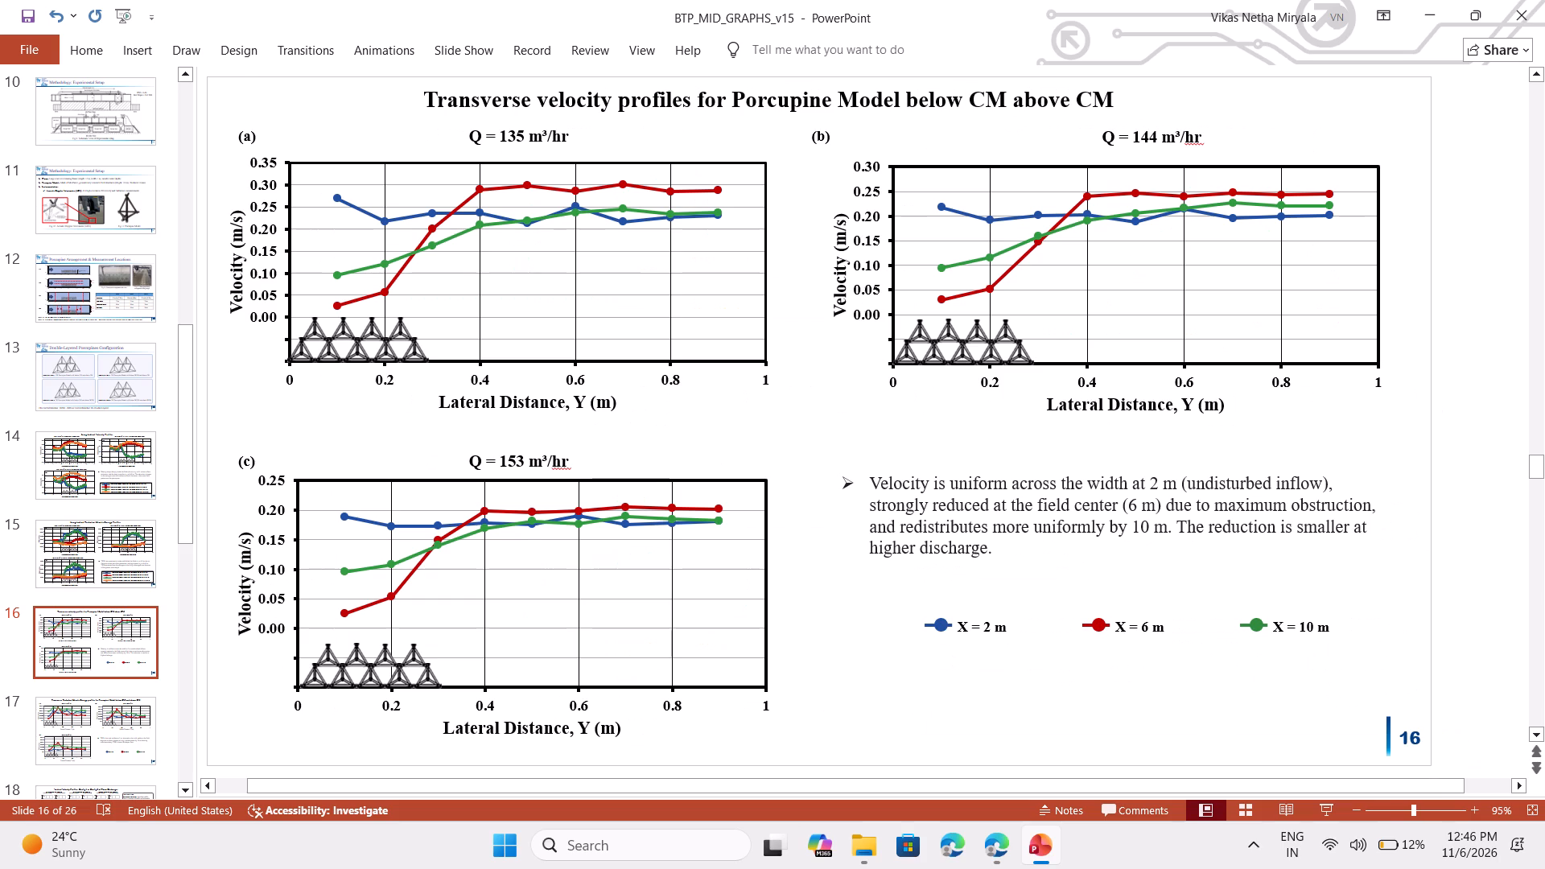
key("Down")
key("Down")
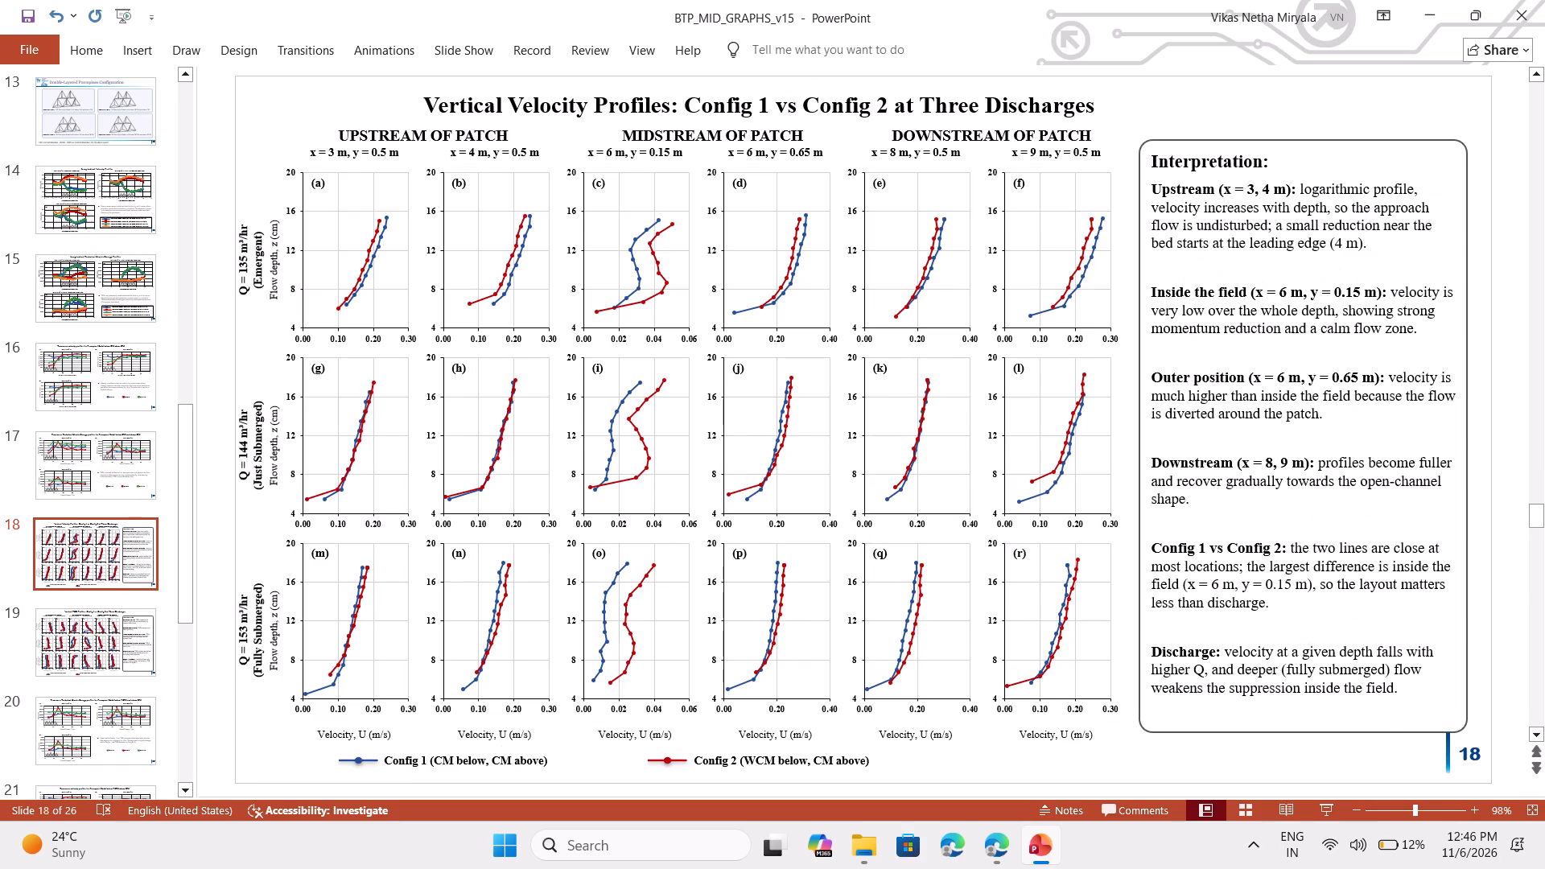
left_click(360, 731)
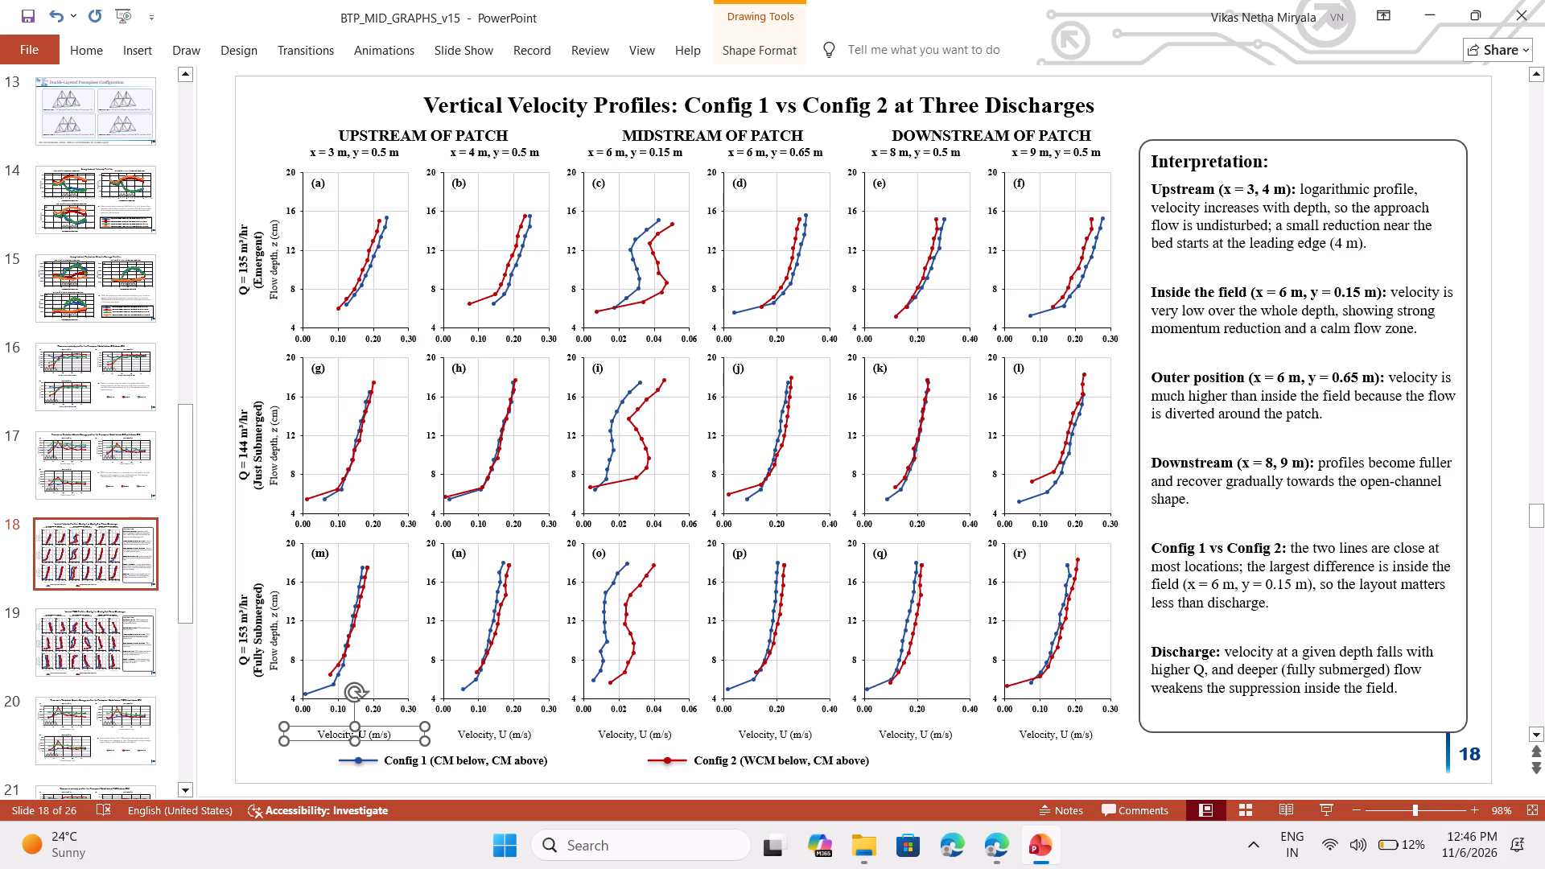
left_click(305, 740)
key("ctrl+c")
key("ctrl+v")
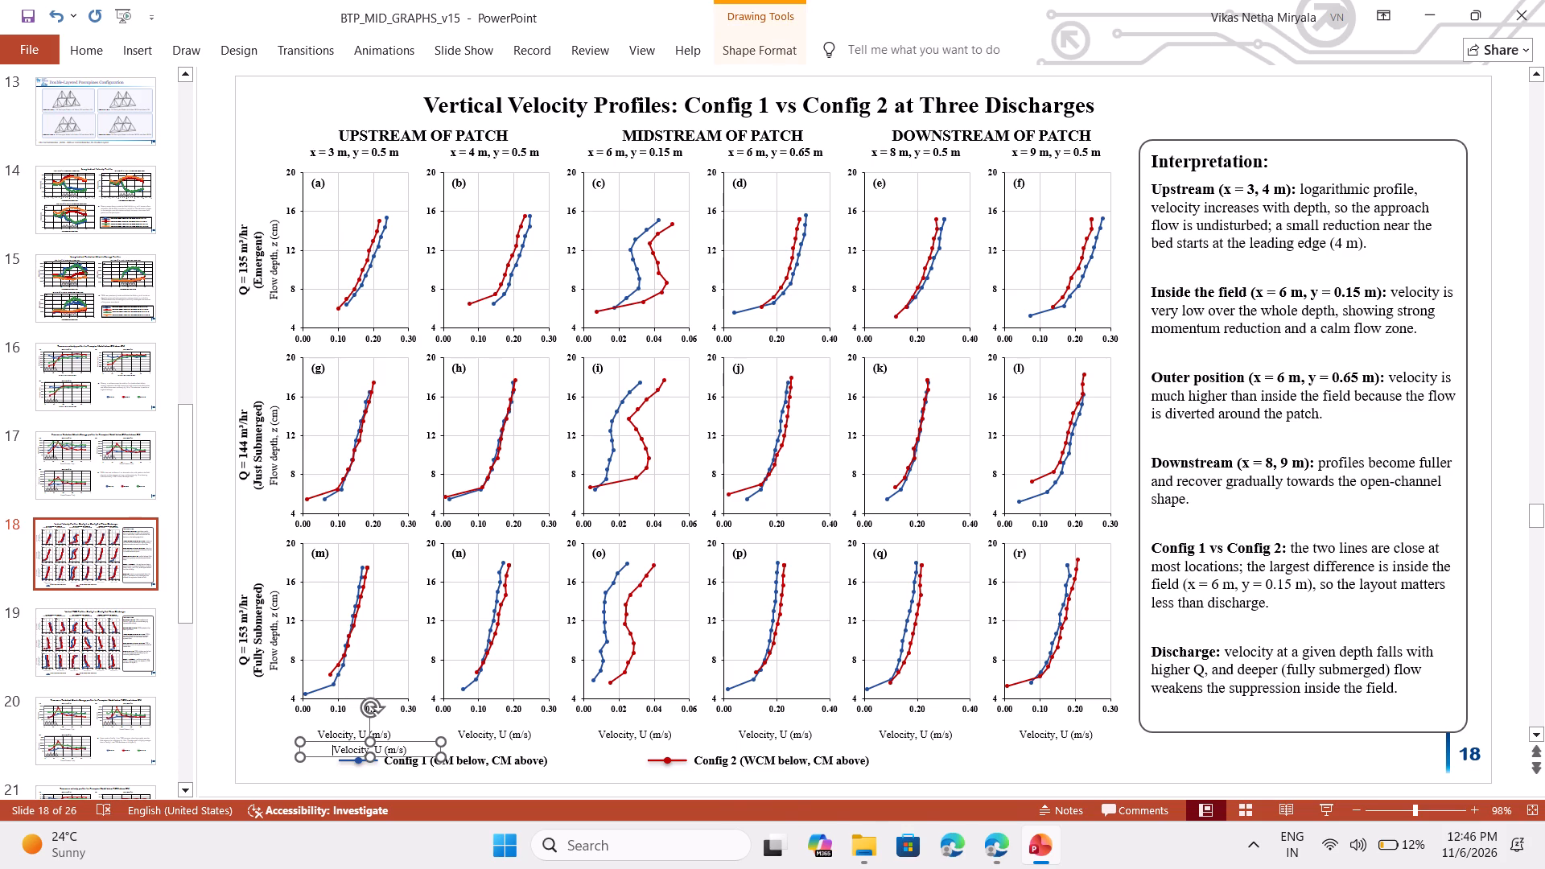
left_click(319, 756)
key("Up")
key("Up")
key("Up")
key("Up")
key("Up")
key("Up")
key("Up")
key("Up")
key("Up")
key("Up")
key("Up")
key("Up")
key("Up")
key("Up")
key("Up")
key("Up")
key("Up")
key("Up")
key("Up")
key("Up")
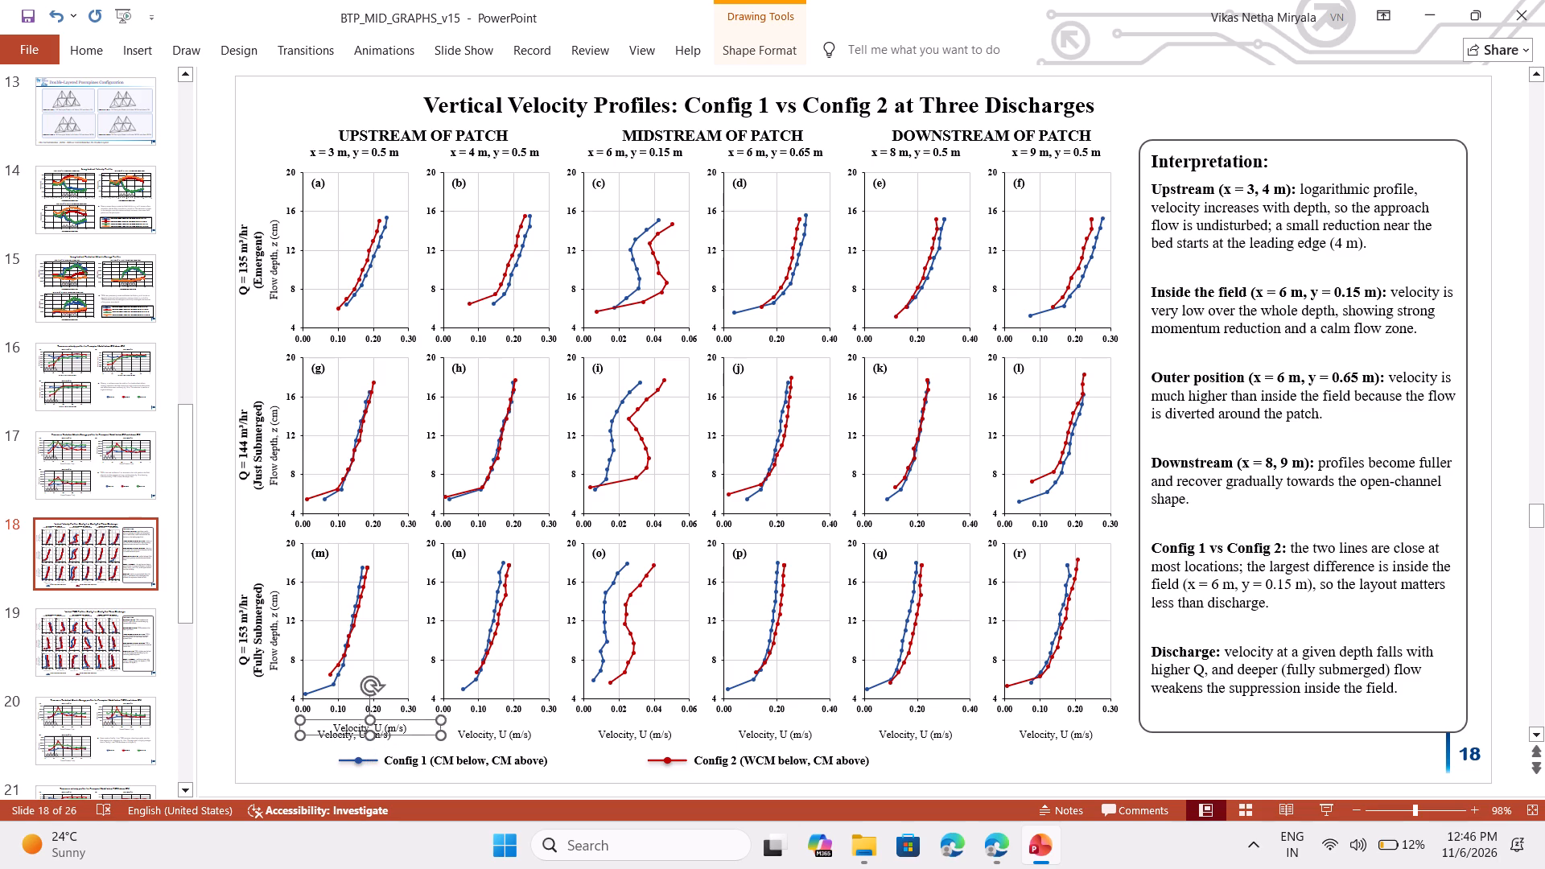
key("Left")
key("Left")
key("Up")
key("Up")
key("Up")
key("Up")
key("Up")
key("Up")
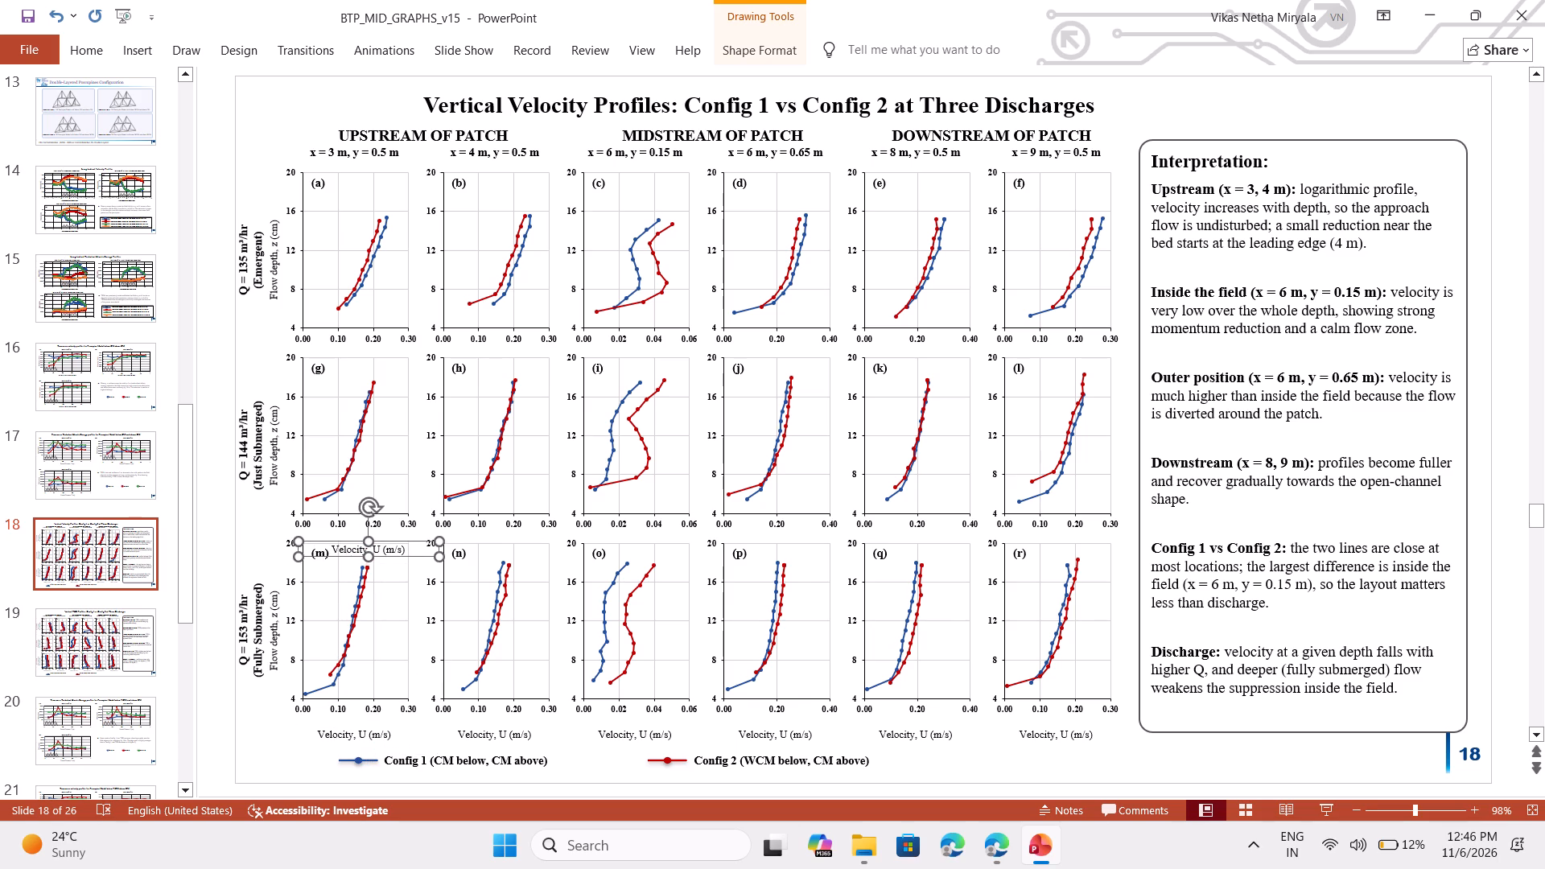
key("Up")
key("Up")
key("Up")
key("Up")
key("Up")
key("Up")
key("Up")
key("Up")
key("Up")
key("Up")
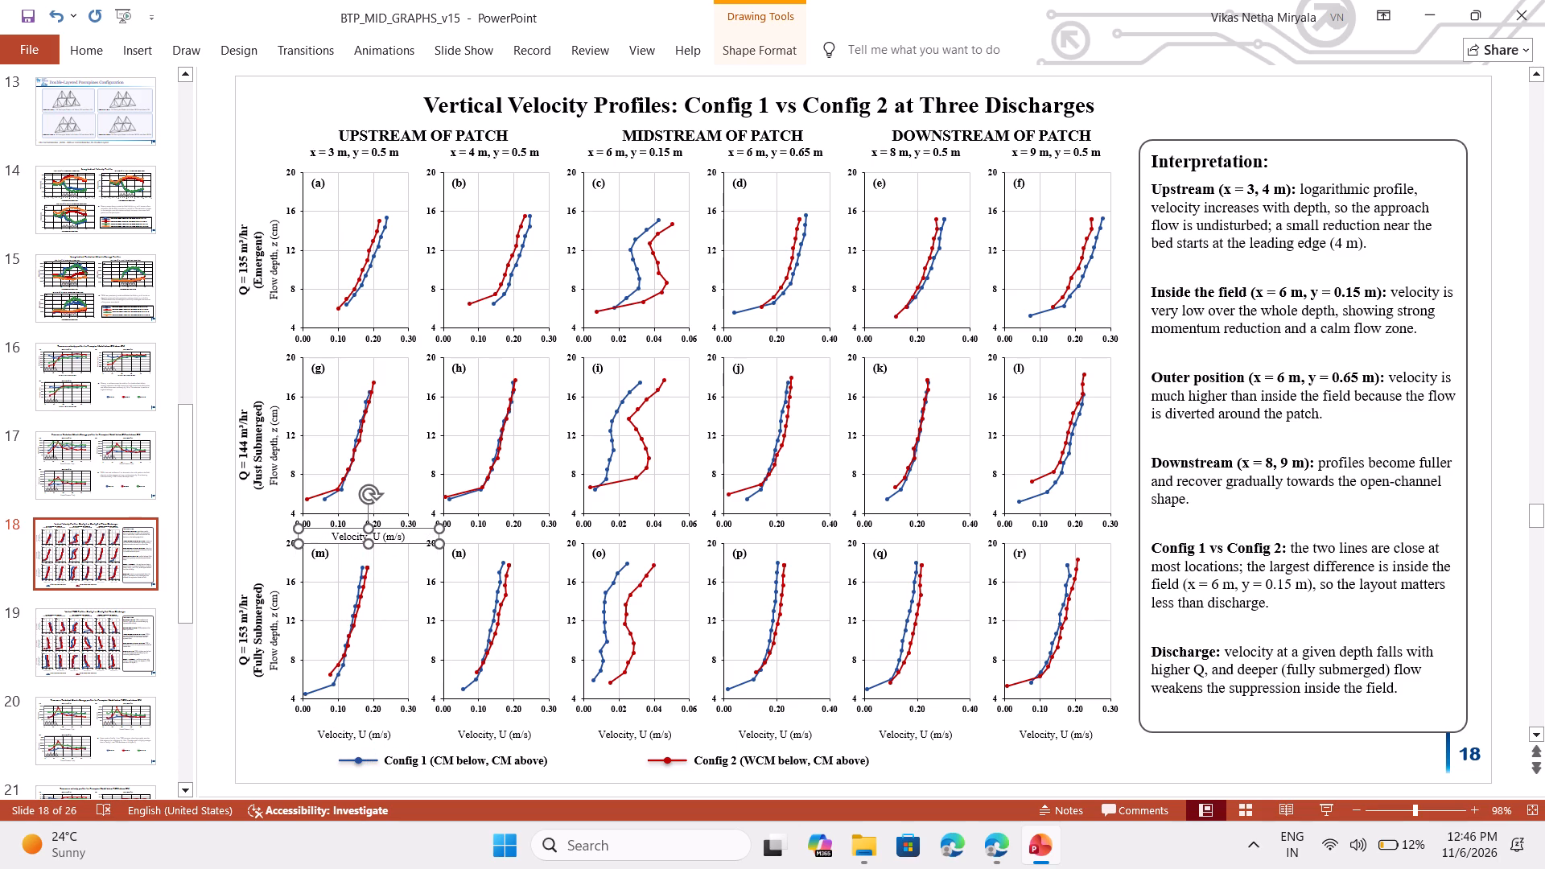
Fine-tune the copied velocity label so it sits centred under plot (g), just below its axis numbers.
key("Left")
key("Left")
key("Left")
key("Left")
key("Left")
key("Left")
key("Left")
key("Left")
key("Left")
key("Left")
key("Left")
key("Left")
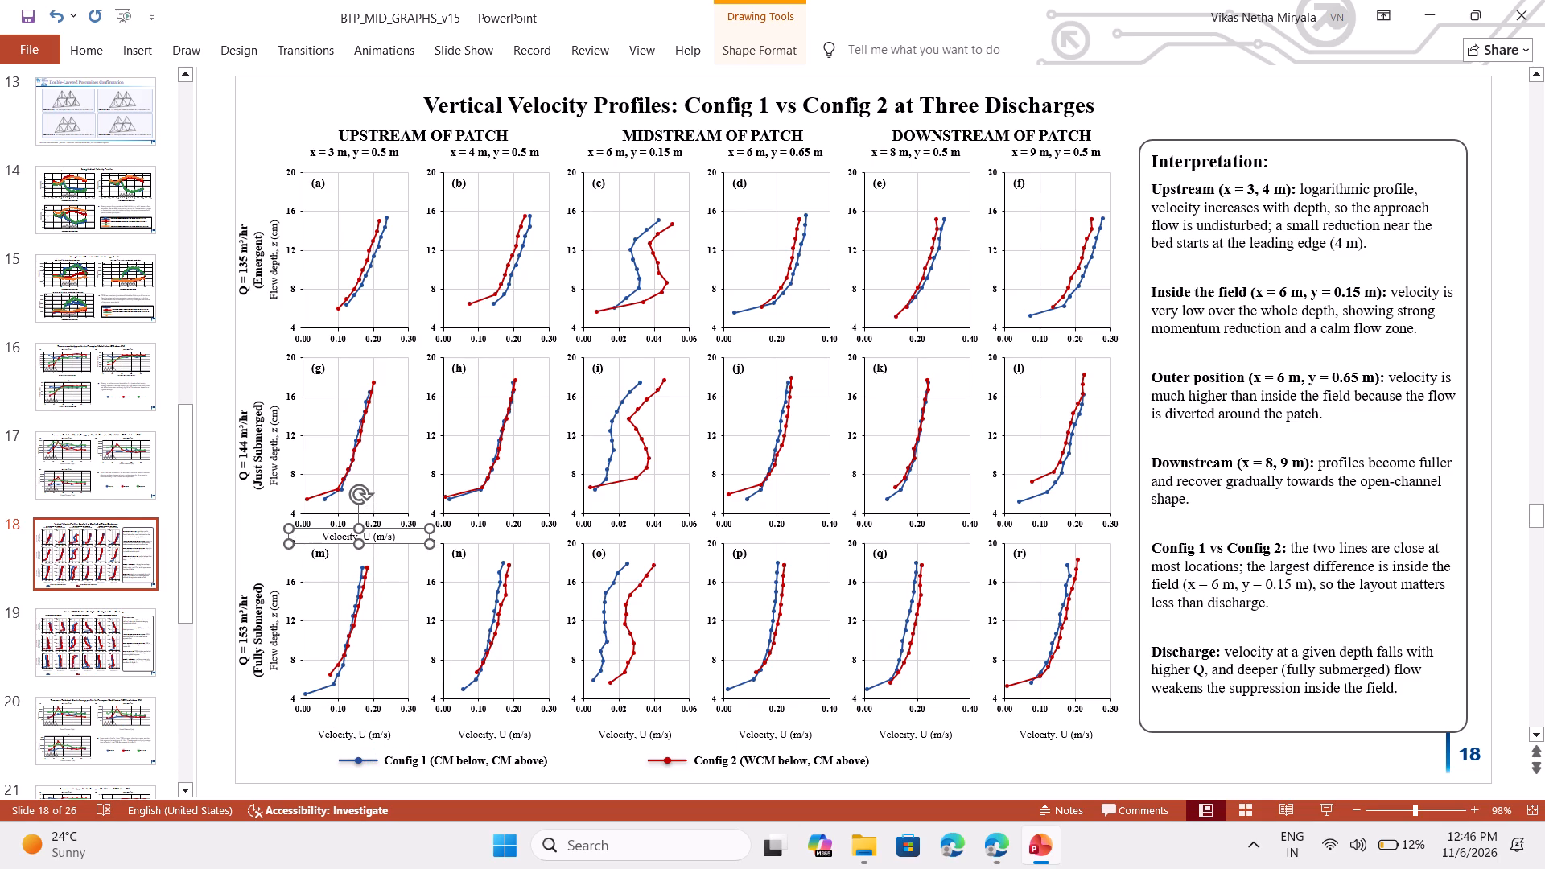
key("Left")
key("Left")
key("Left")
key("Left")
key("Left")
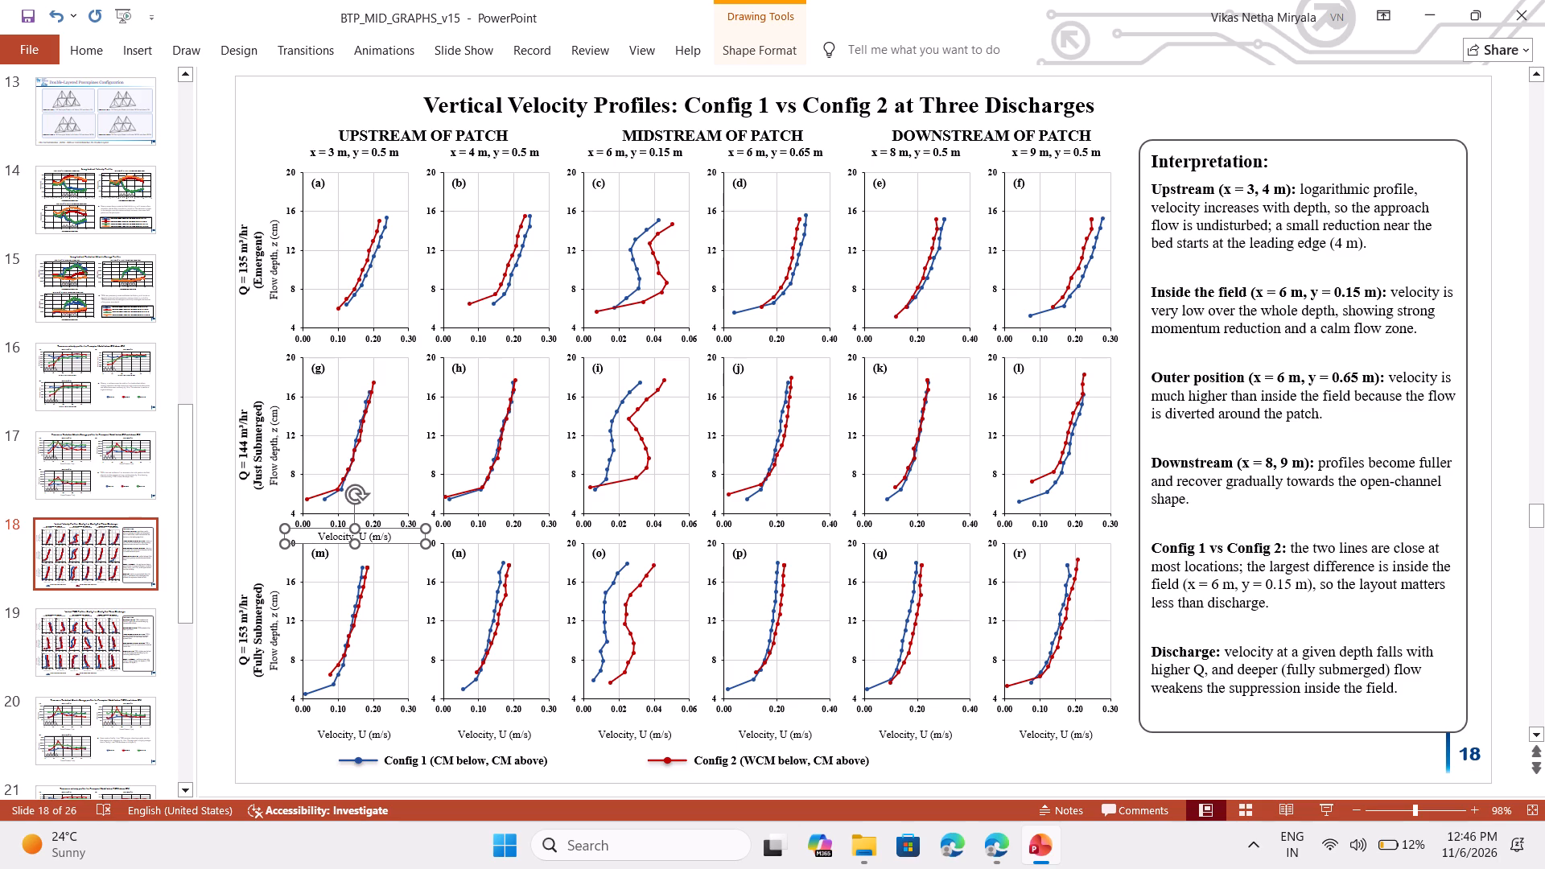
key("Right")
key("Right")
key("Up")
key("Up")
key("Up")
key("Up")
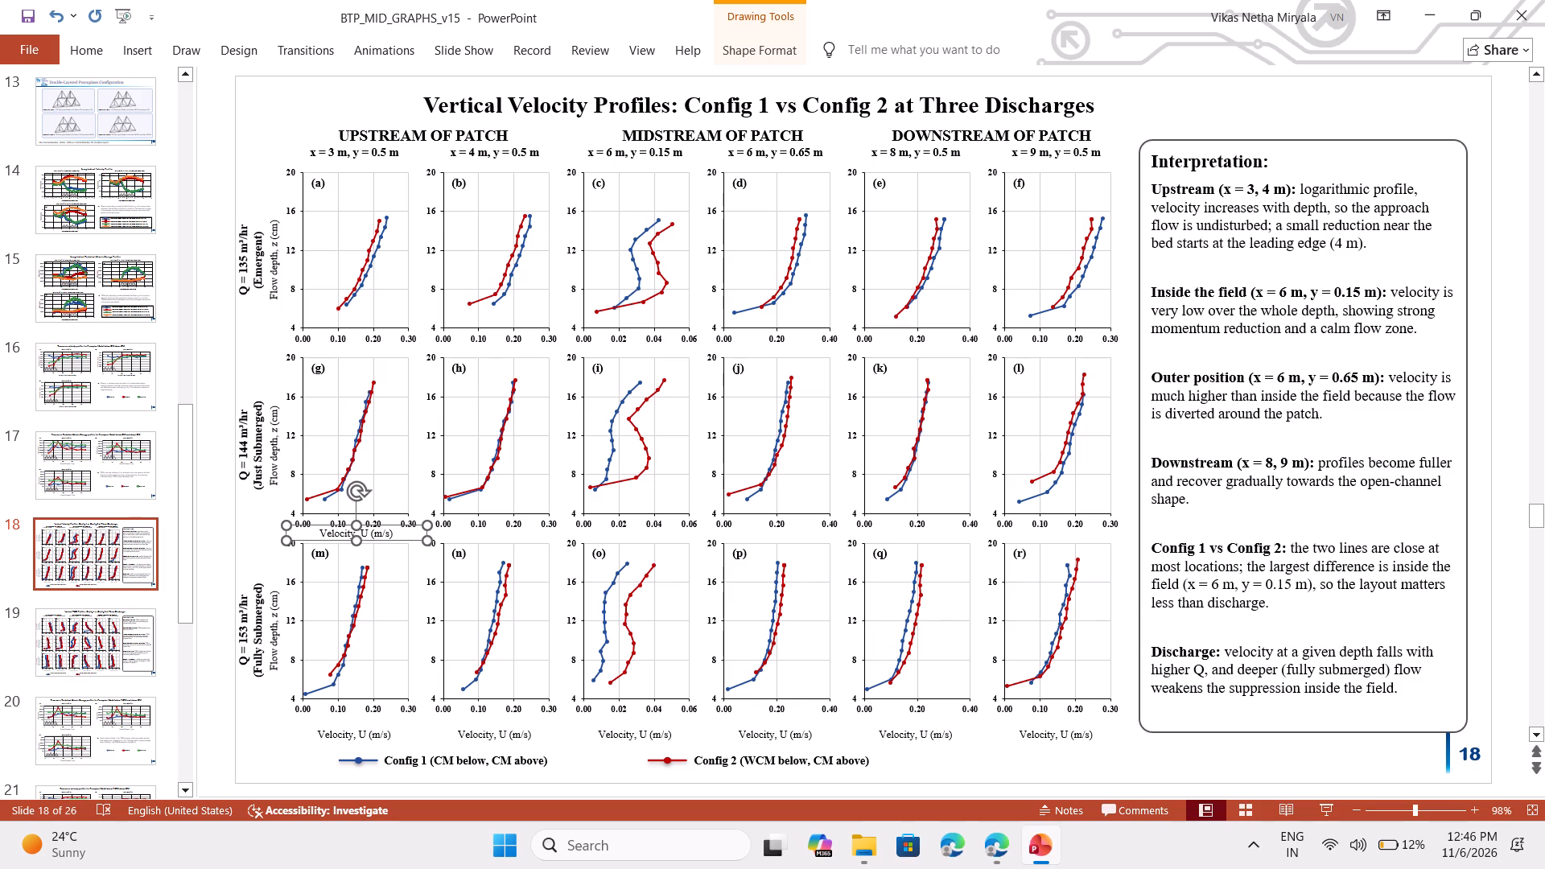
key("Up")
key("Left")
key("Left")
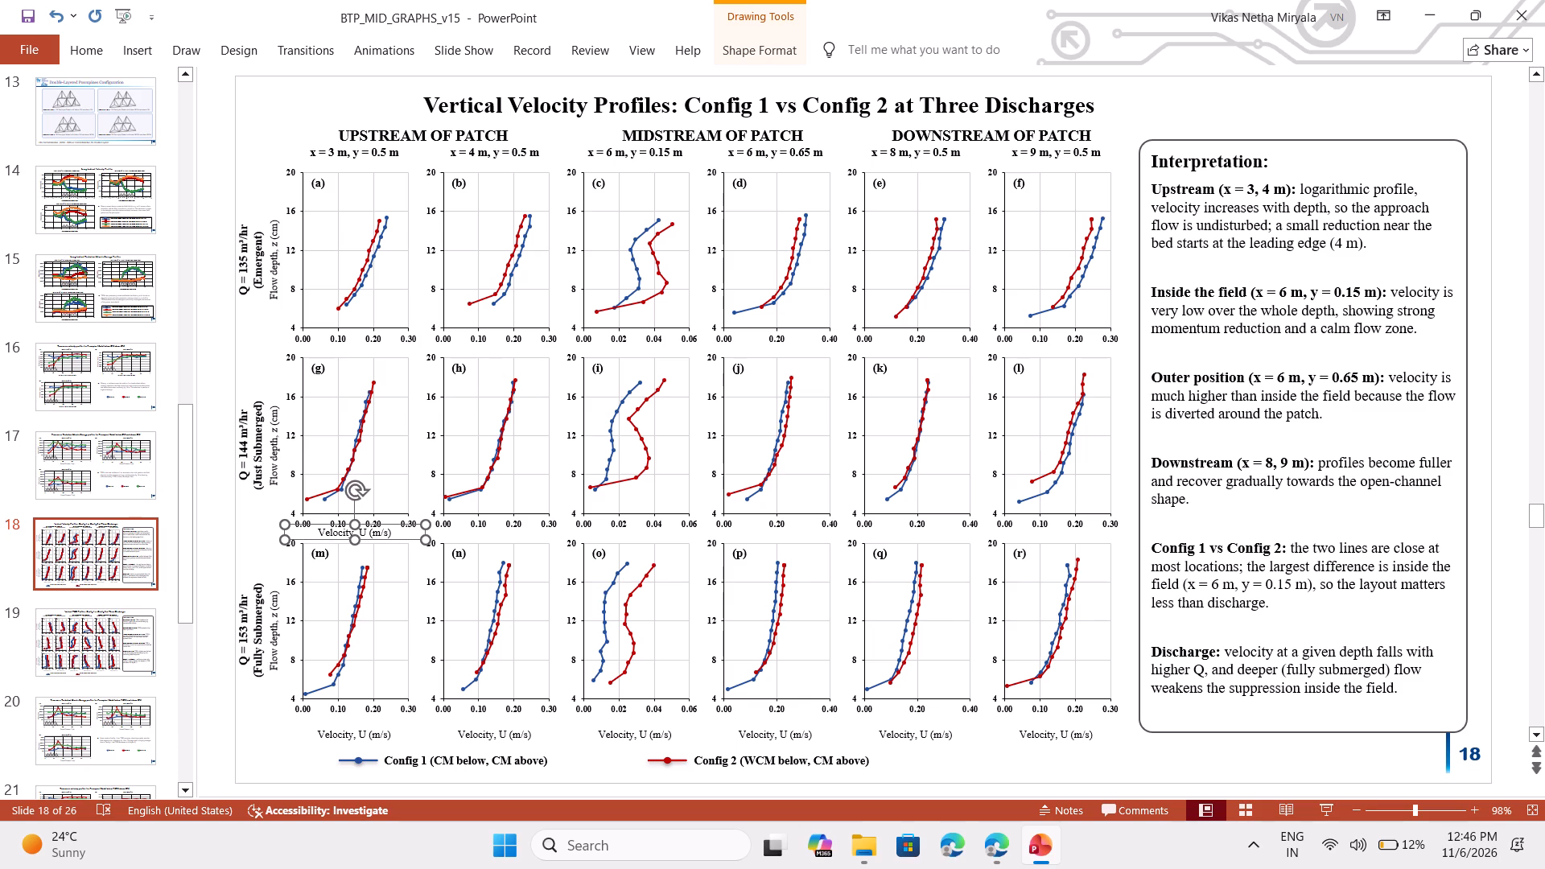
key("Right")
key("Right")
key("Down")
key("Down")
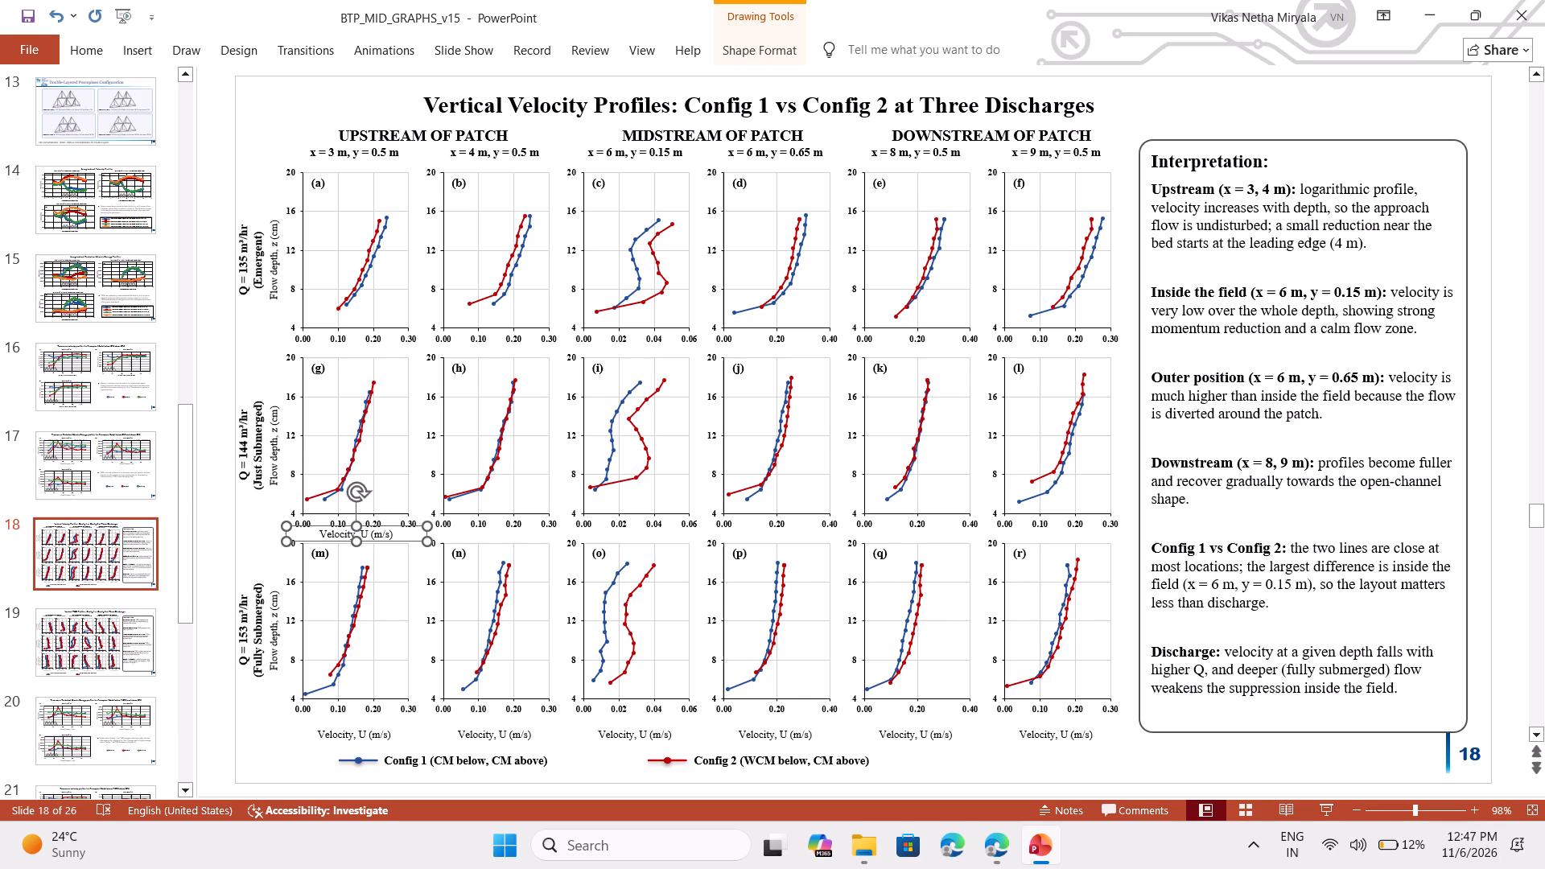
Duplicate the "Velocity, U (m/s)" label under plot (g) and move the copy up to just beneath plot (a).
key("ctrl+c")
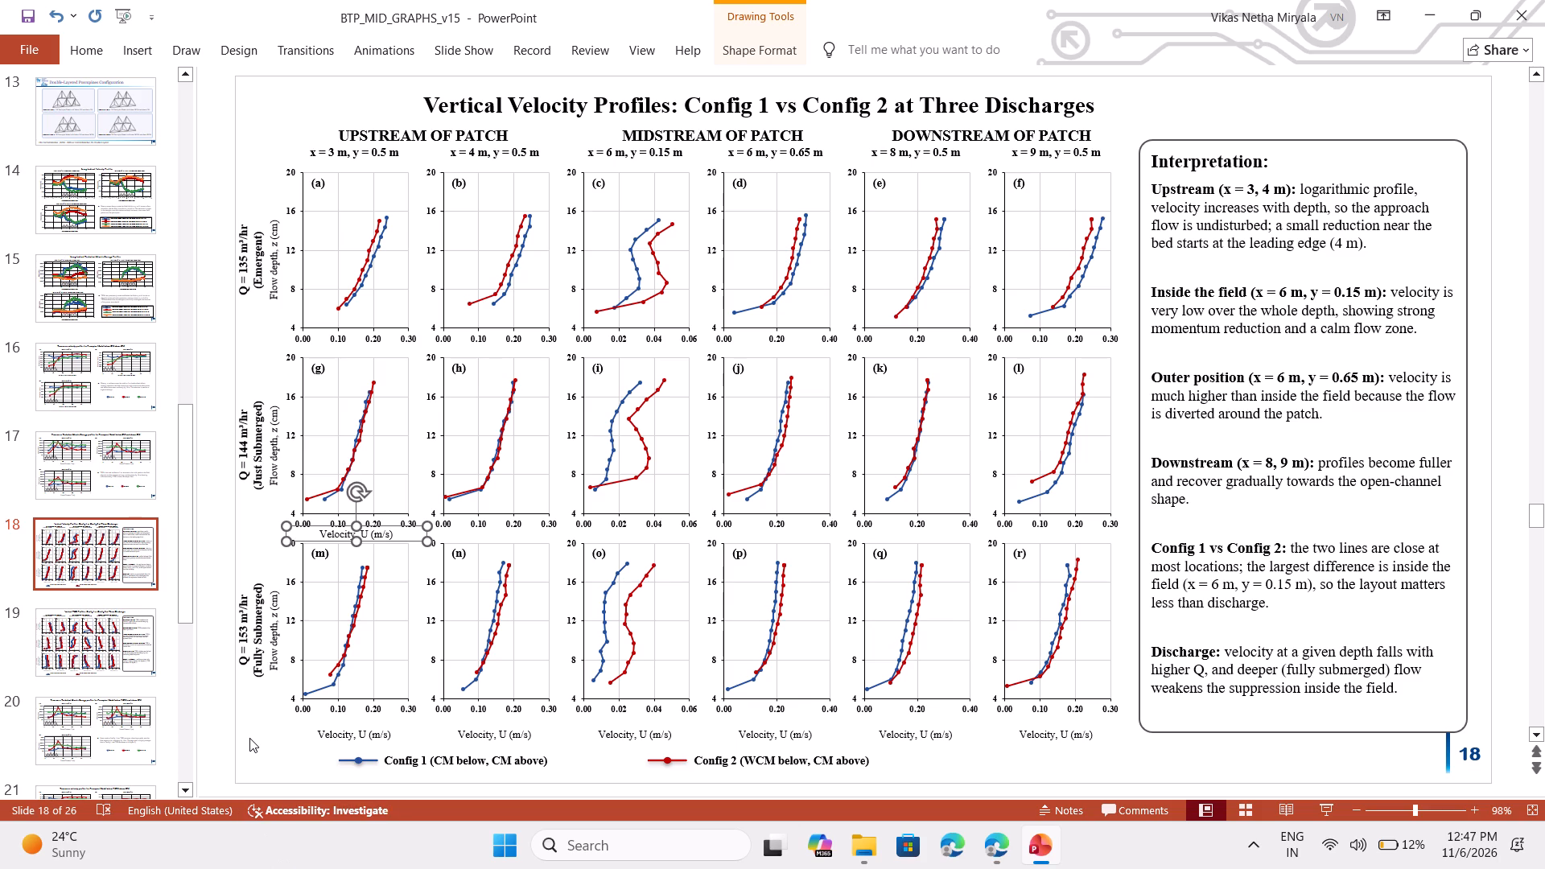
key("ctrl+v")
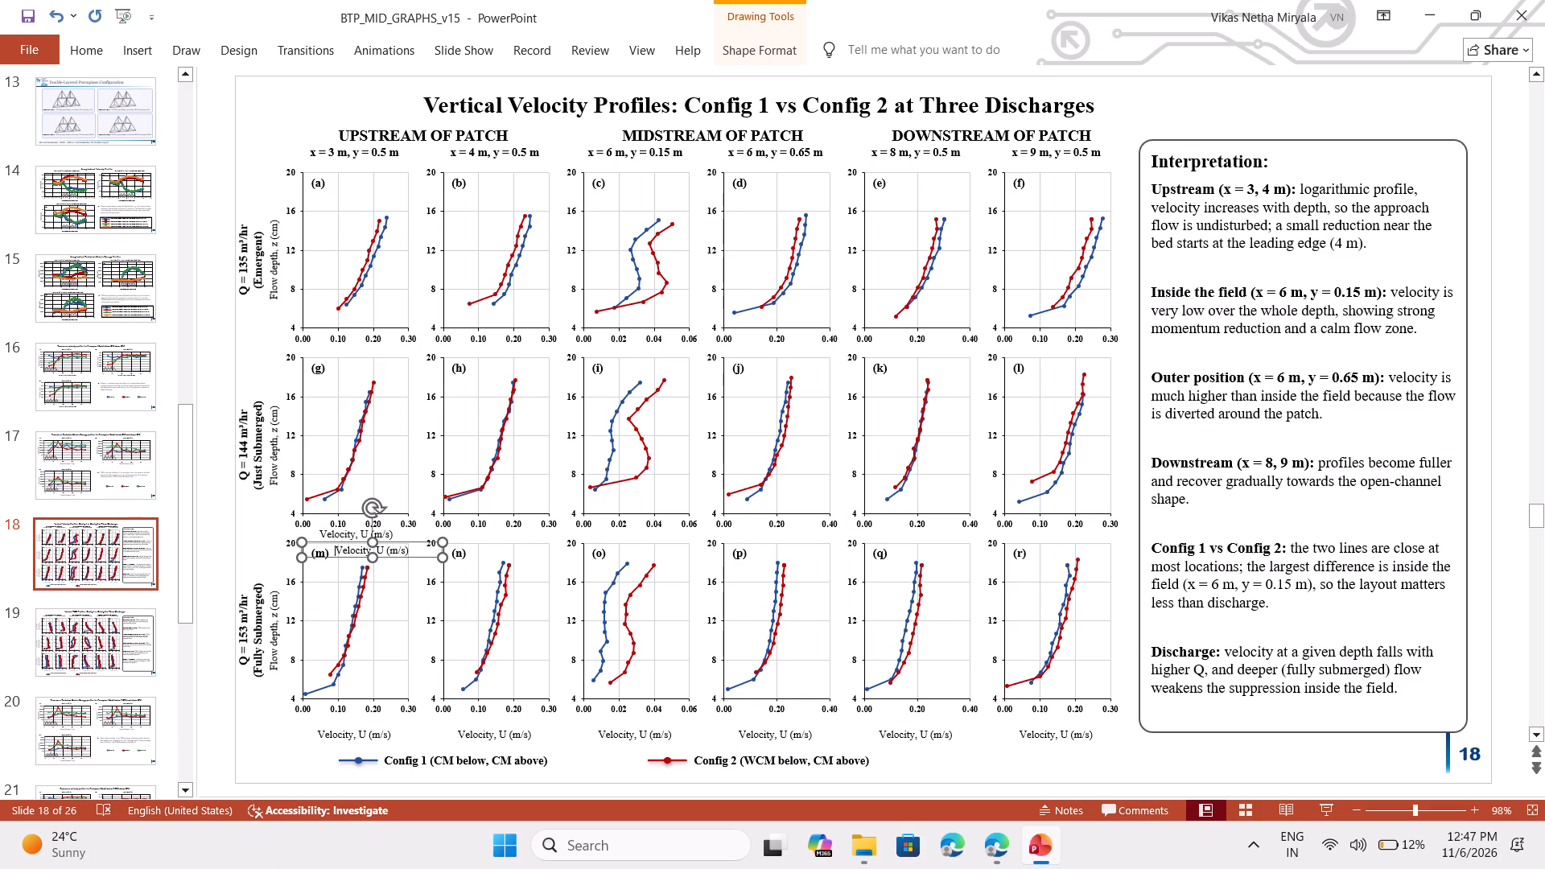
left_click(421, 556)
key("Up")
key("Up")
key("Up")
key("Up")
key("Up")
key("Up")
key("Up")
key("Up")
key("Up")
key("Up")
key("Up")
key("Up")
key("Up")
key("Up")
key("Up")
key("Up")
key("Up")
key("Up")
key("Up")
key("Up")
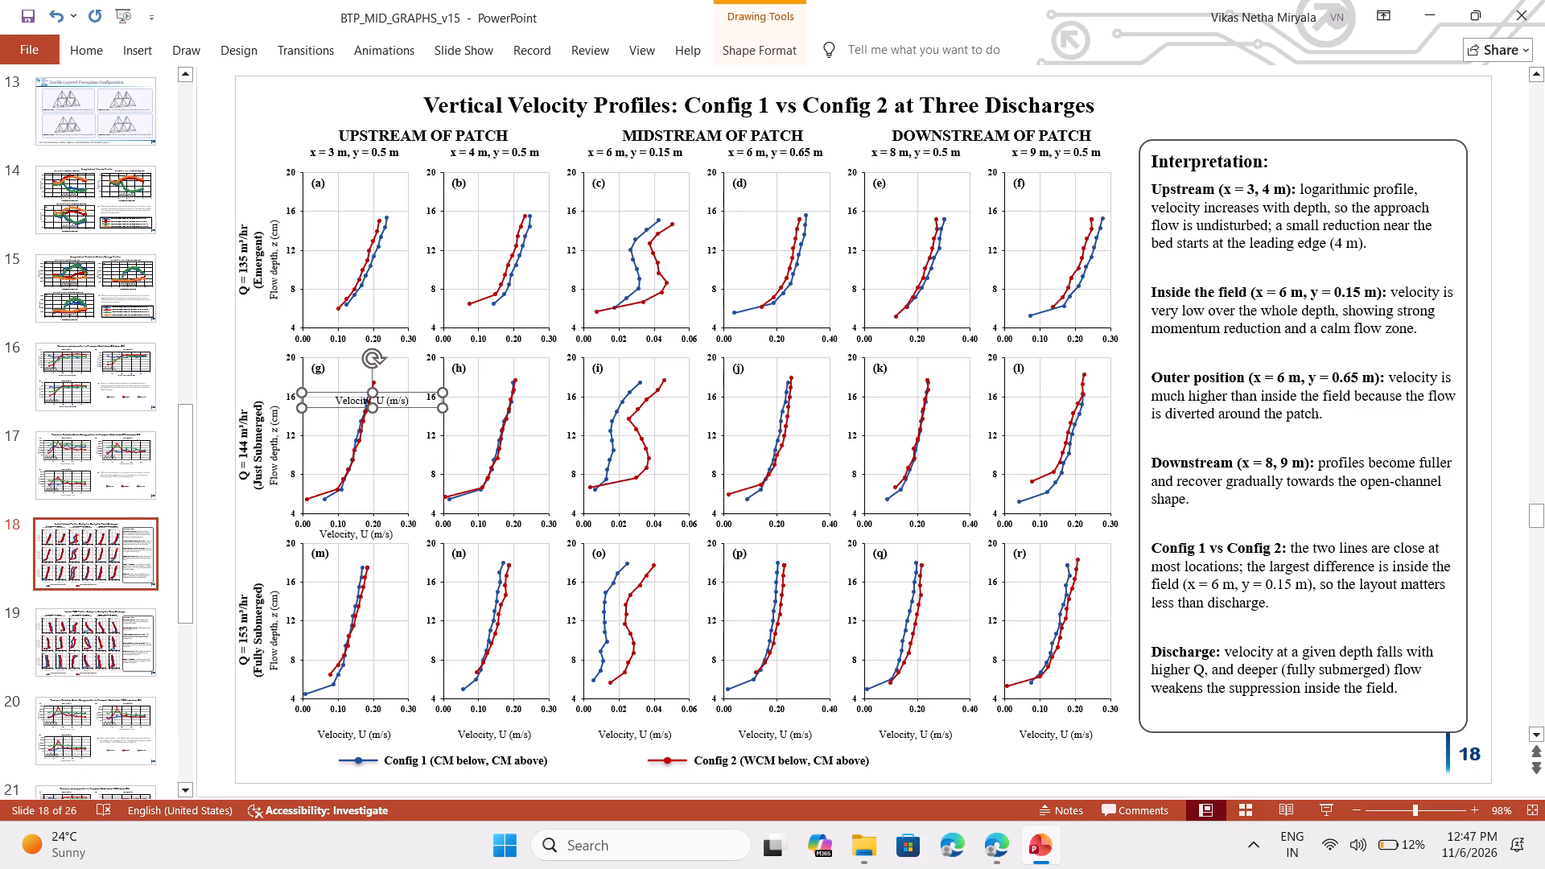
key("Left")
key("Left")
key("Left")
key("Left")
key("Left")
key("Left")
key("Up")
key("Up")
key("Up")
key("Up")
key("Up")
key("Up")
key("Up")
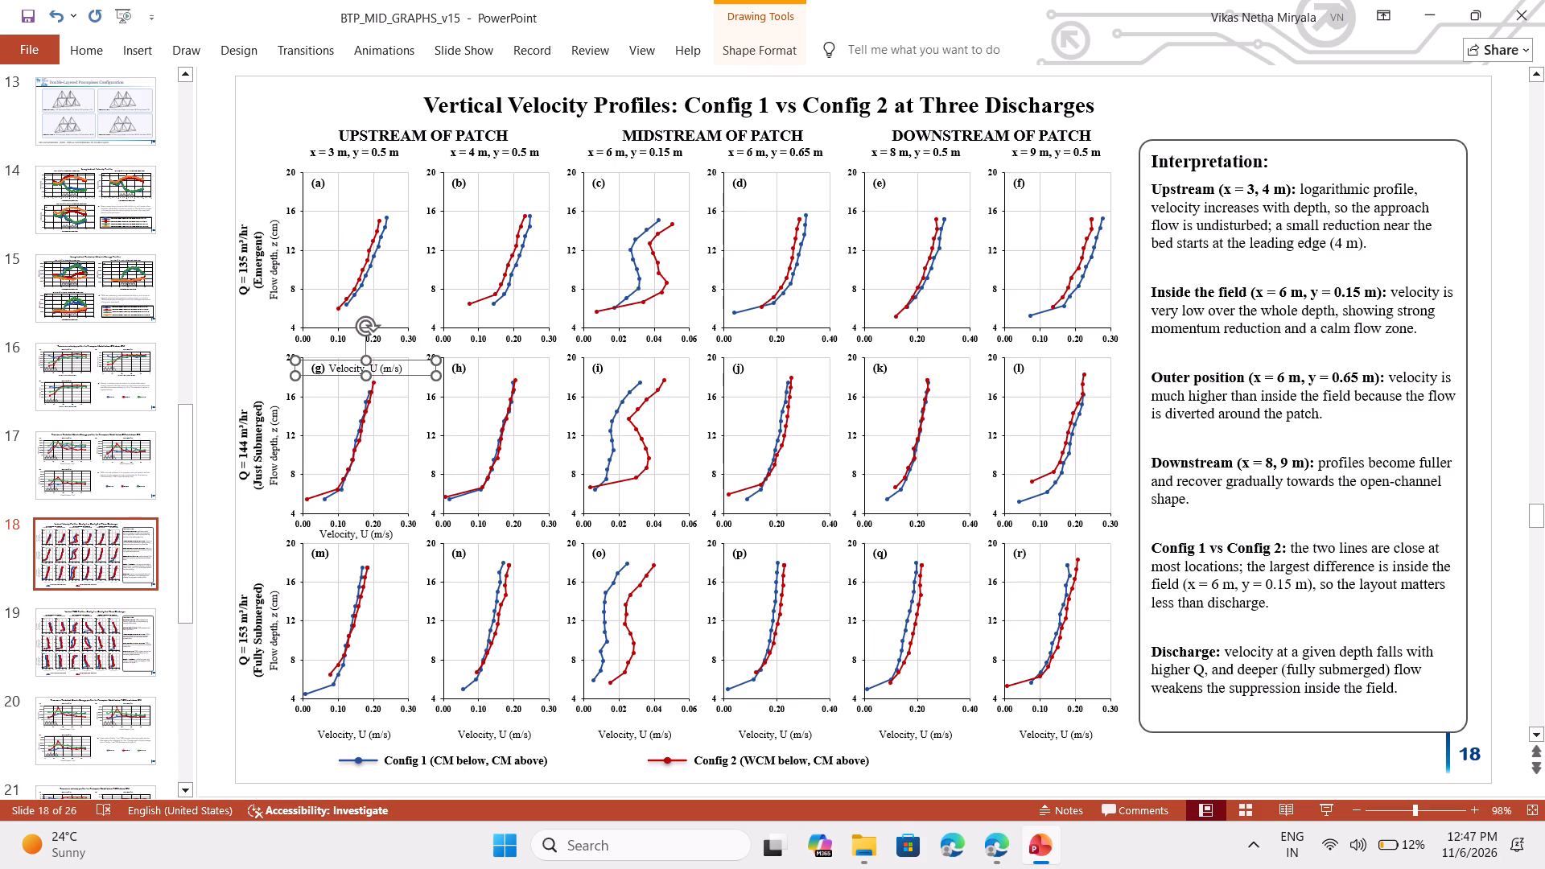
key("Left")
key("Left")
key("Left")
key("Left")
key("Up")
key("Up")
key("Up")
key("Up")
key("Up")
key("Up")
key("Up")
key("Up")
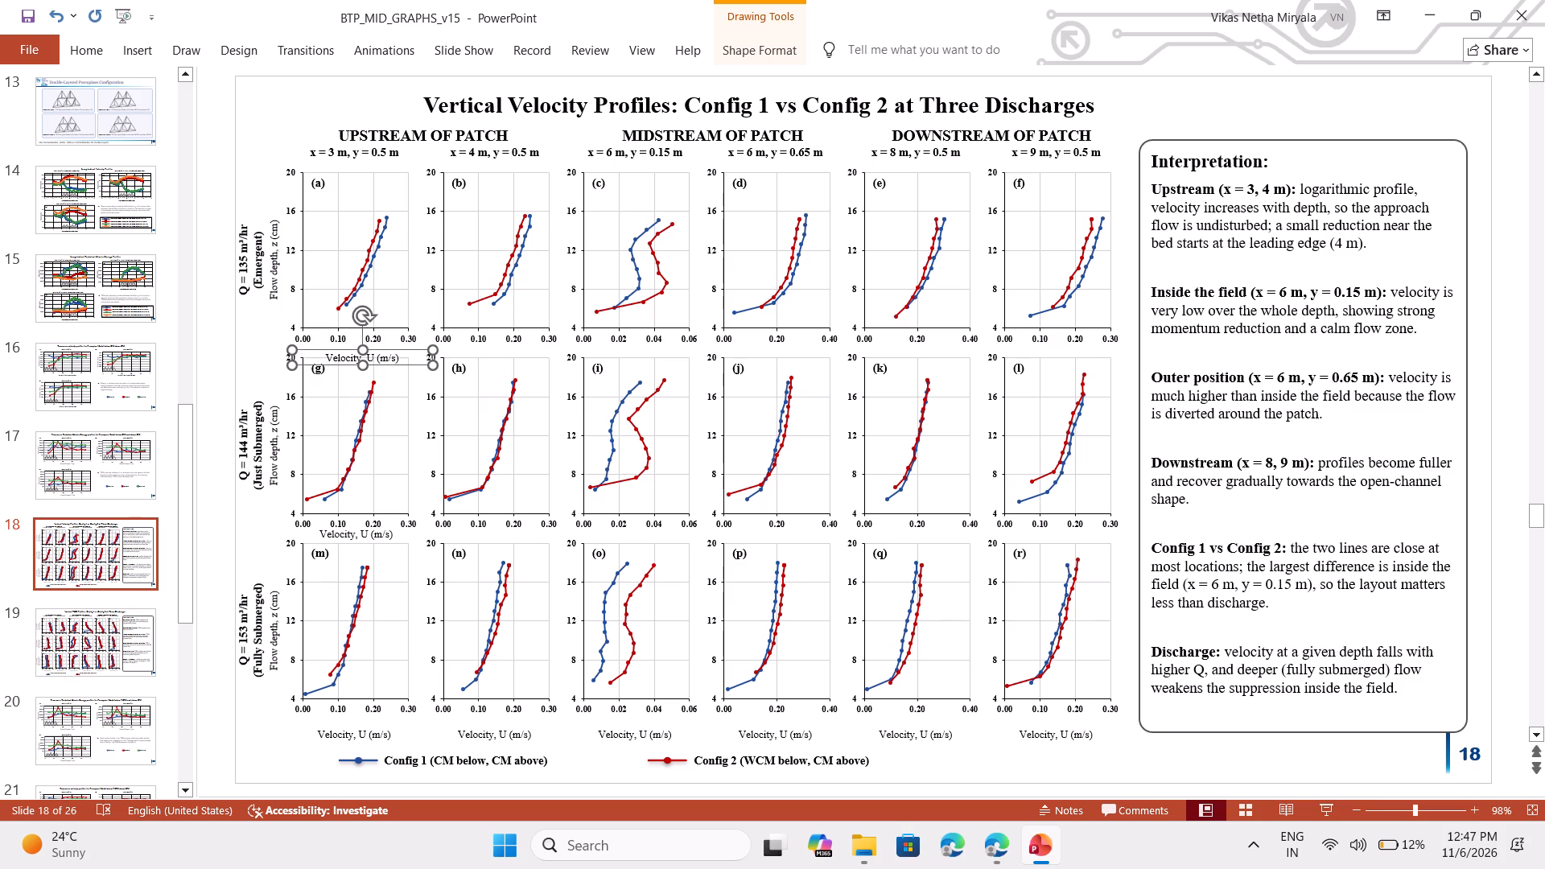
key("Up")
key("Up")
key("Up")
key("Up")
key("Up")
Fine-tune the horizontal position of the new velocity label so it is roughly centred under plot (a).
key("Left")
key("Left")
key("Left")
key("Left")
key("Left")
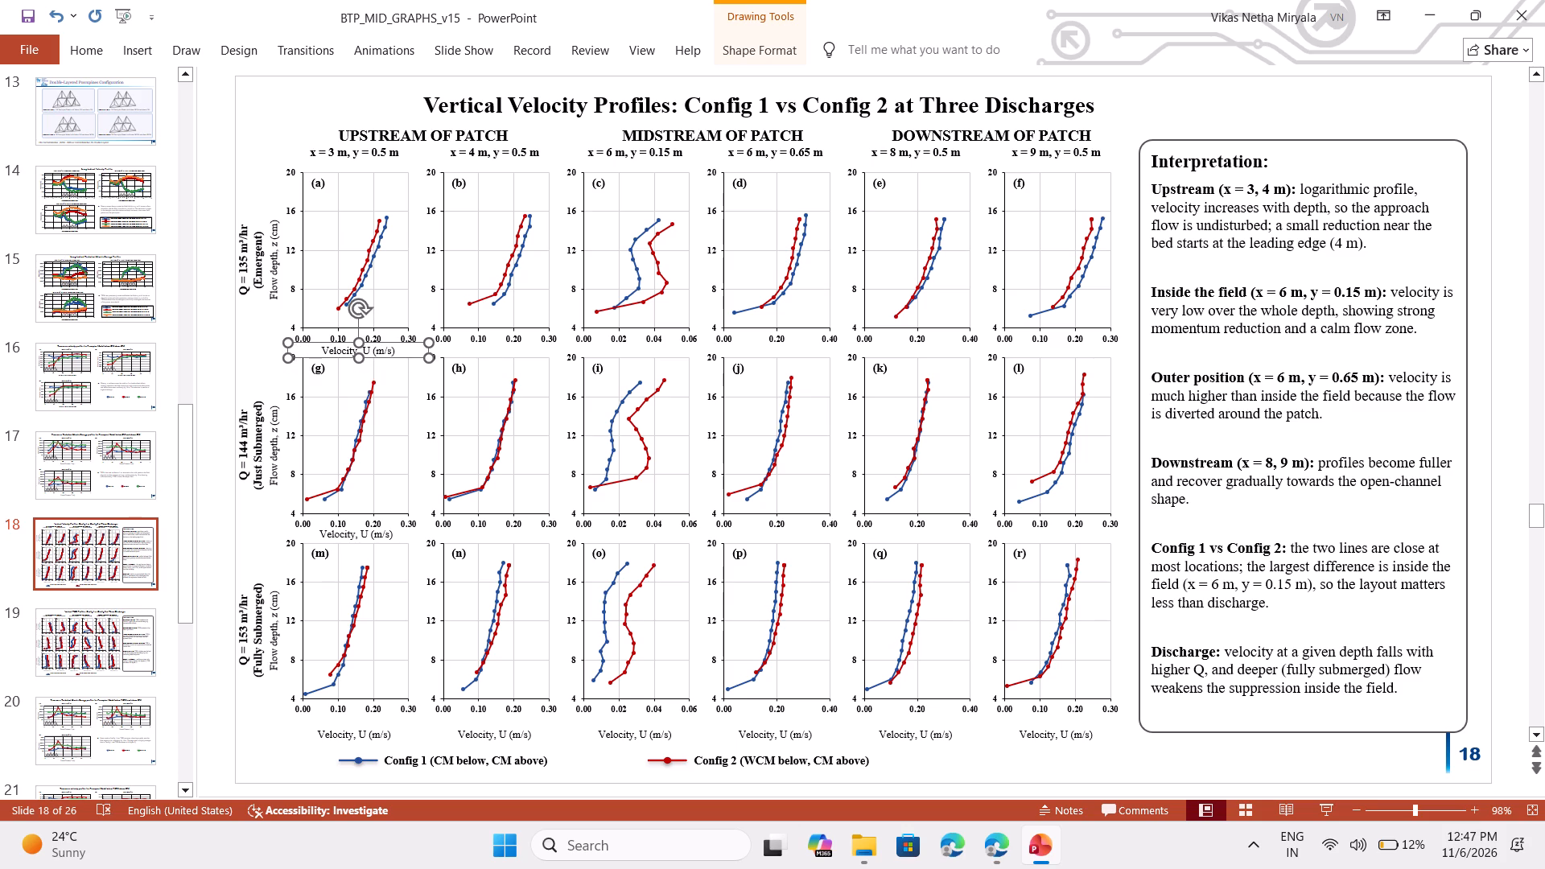
key("Right")
key("Right")
key("Right")
key("Down")
key("Up")
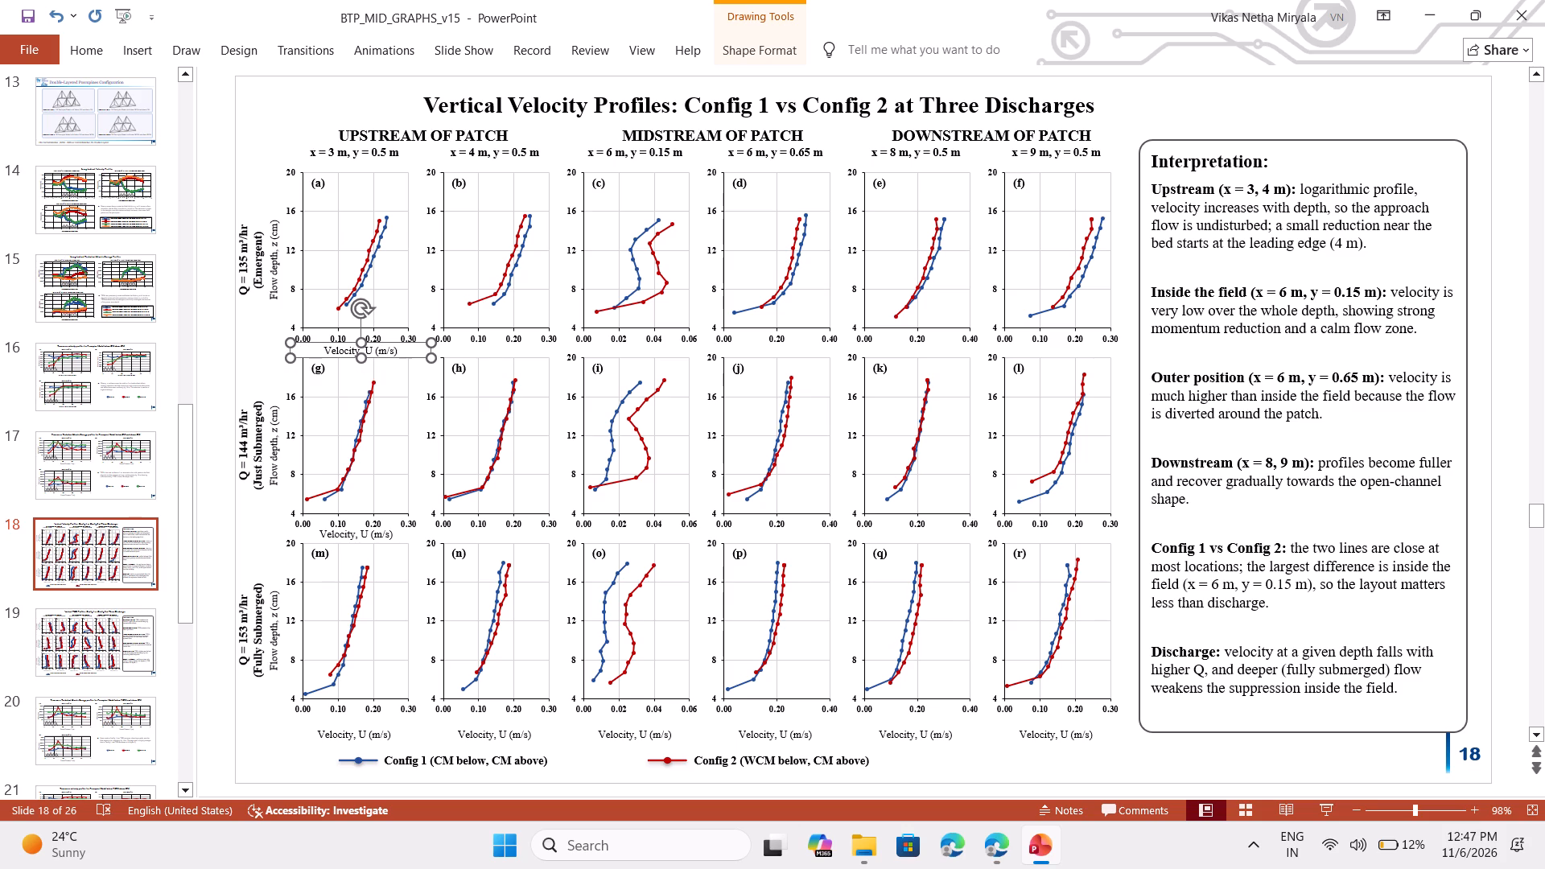
left_click(254, 769)
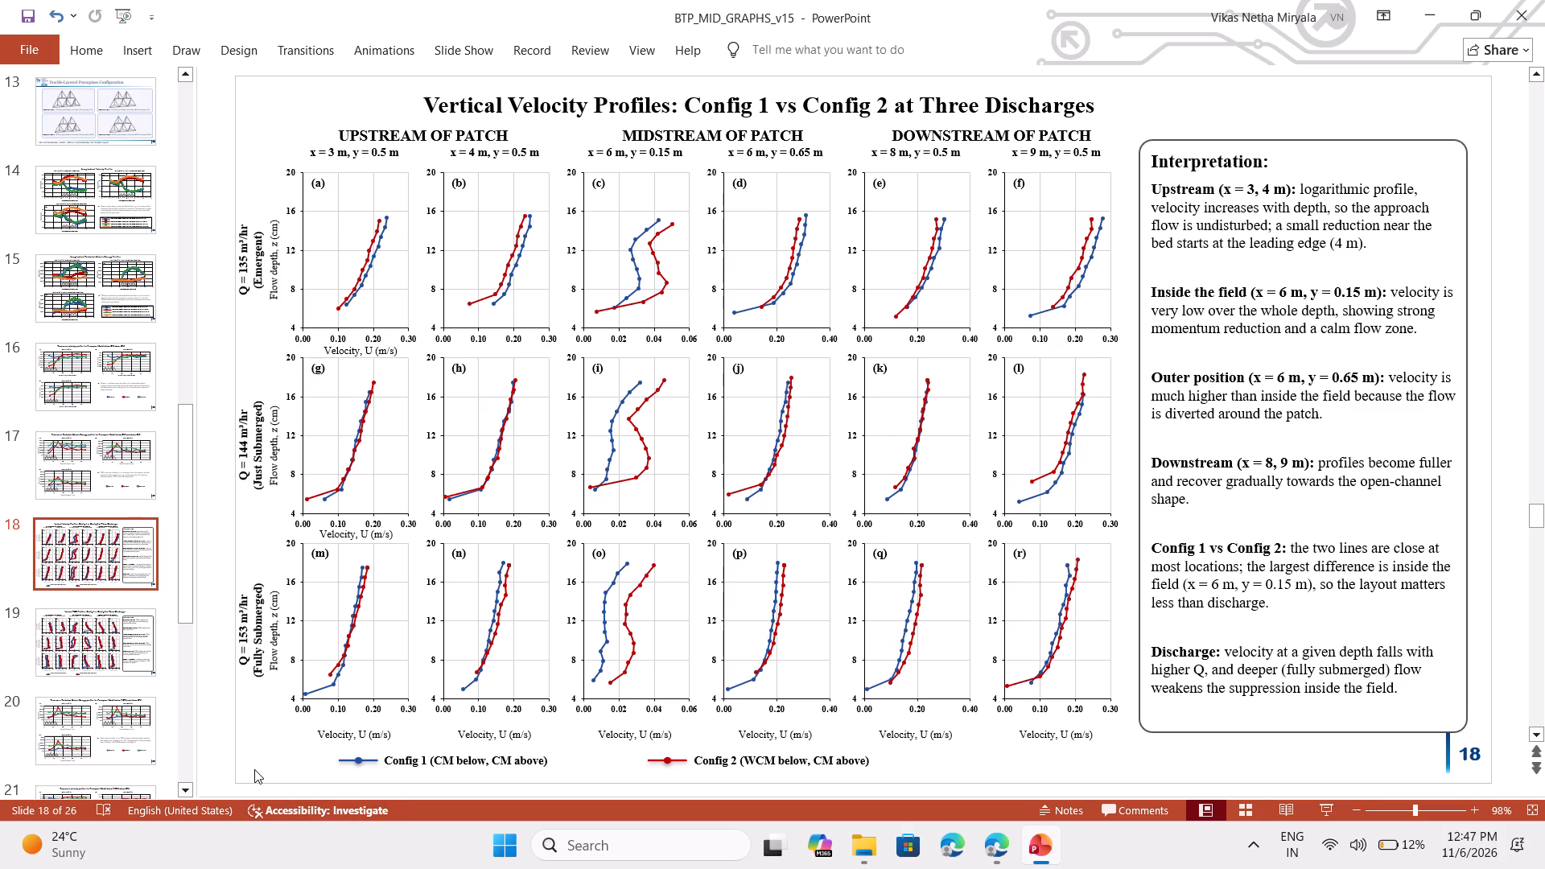
Save the presentation.
key("ctrl+a")
key("ctrl+s")
left_click(272, 774)
On slide 19, duplicate the TKE axis label under plot (m) and move the copy up to just beneath plot (g).
left_click(130, 655)
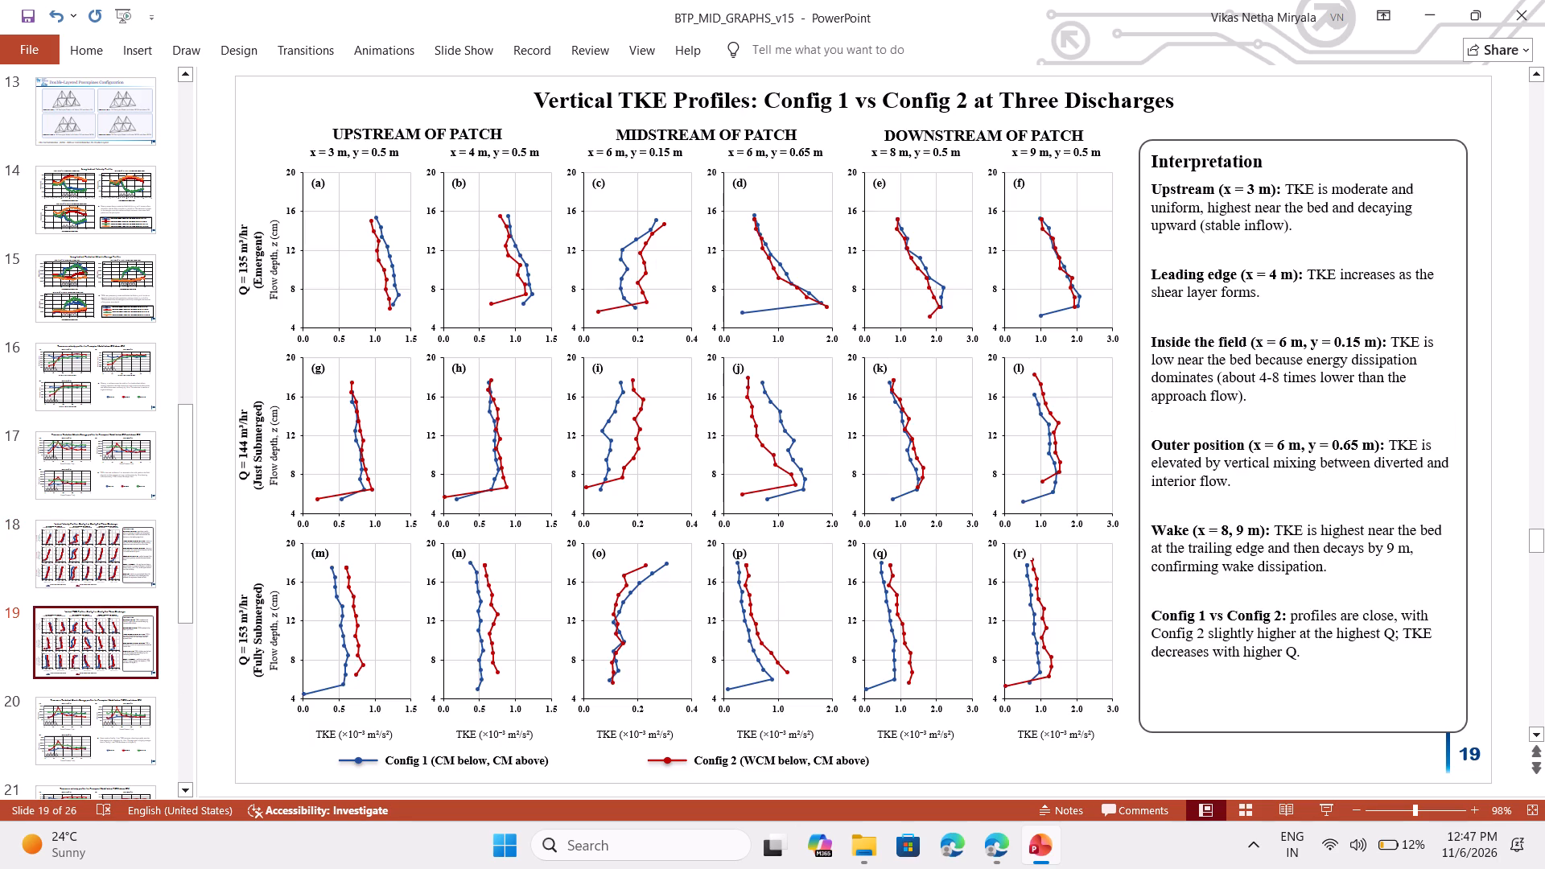
left_click(341, 733)
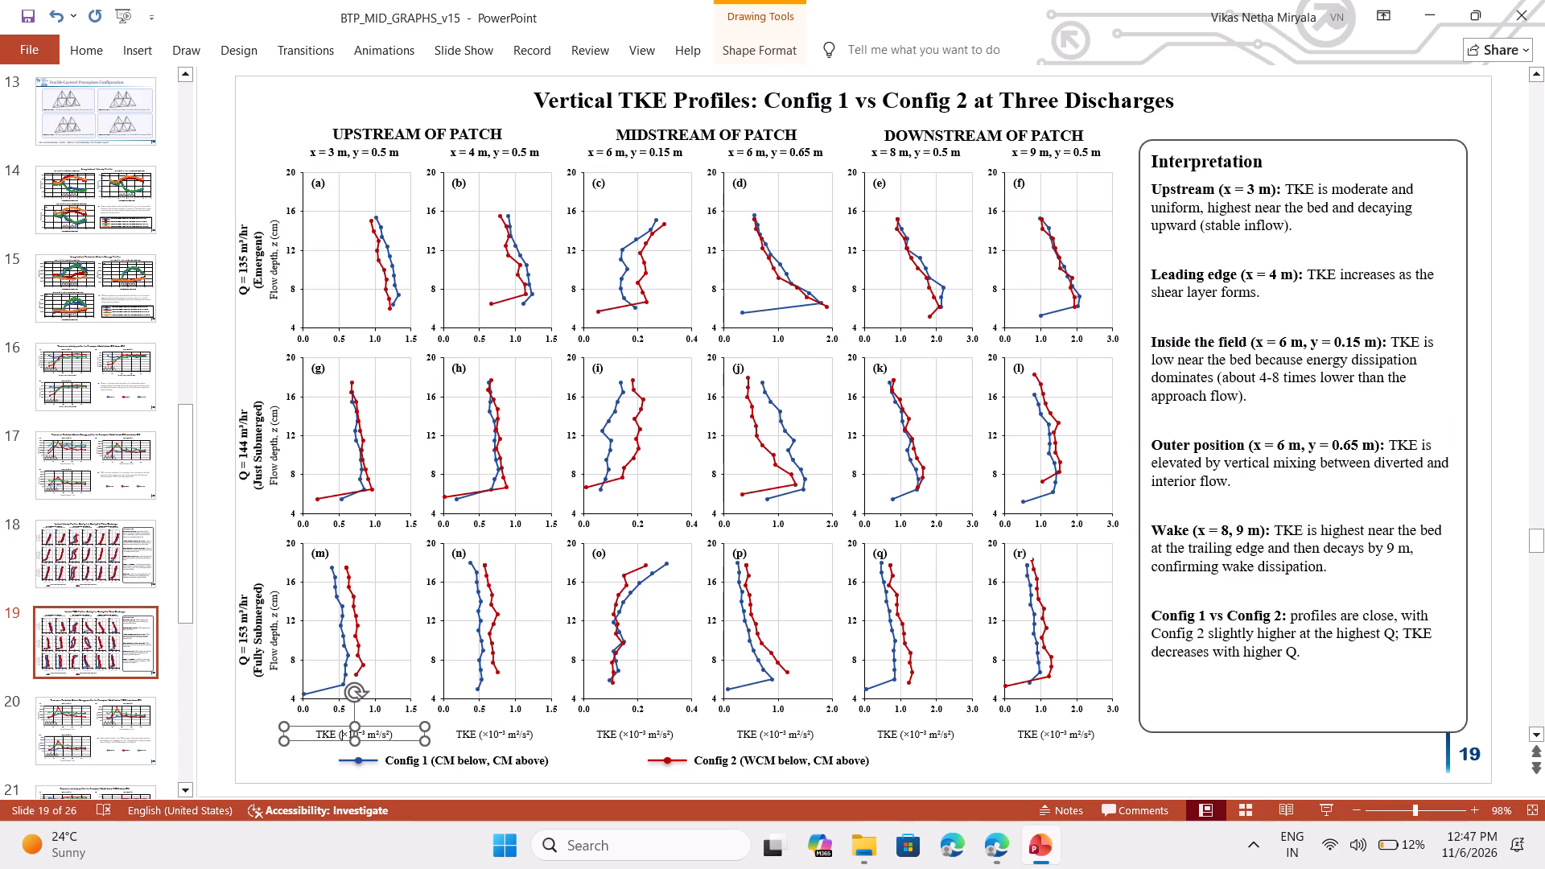
left_click(310, 738)
key("ctrl+c")
key("ctrl+v")
key("Up")
key("Up")
key("Up")
key("Up")
key("Up")
key("Up")
key("Up")
key("Up")
key("Up")
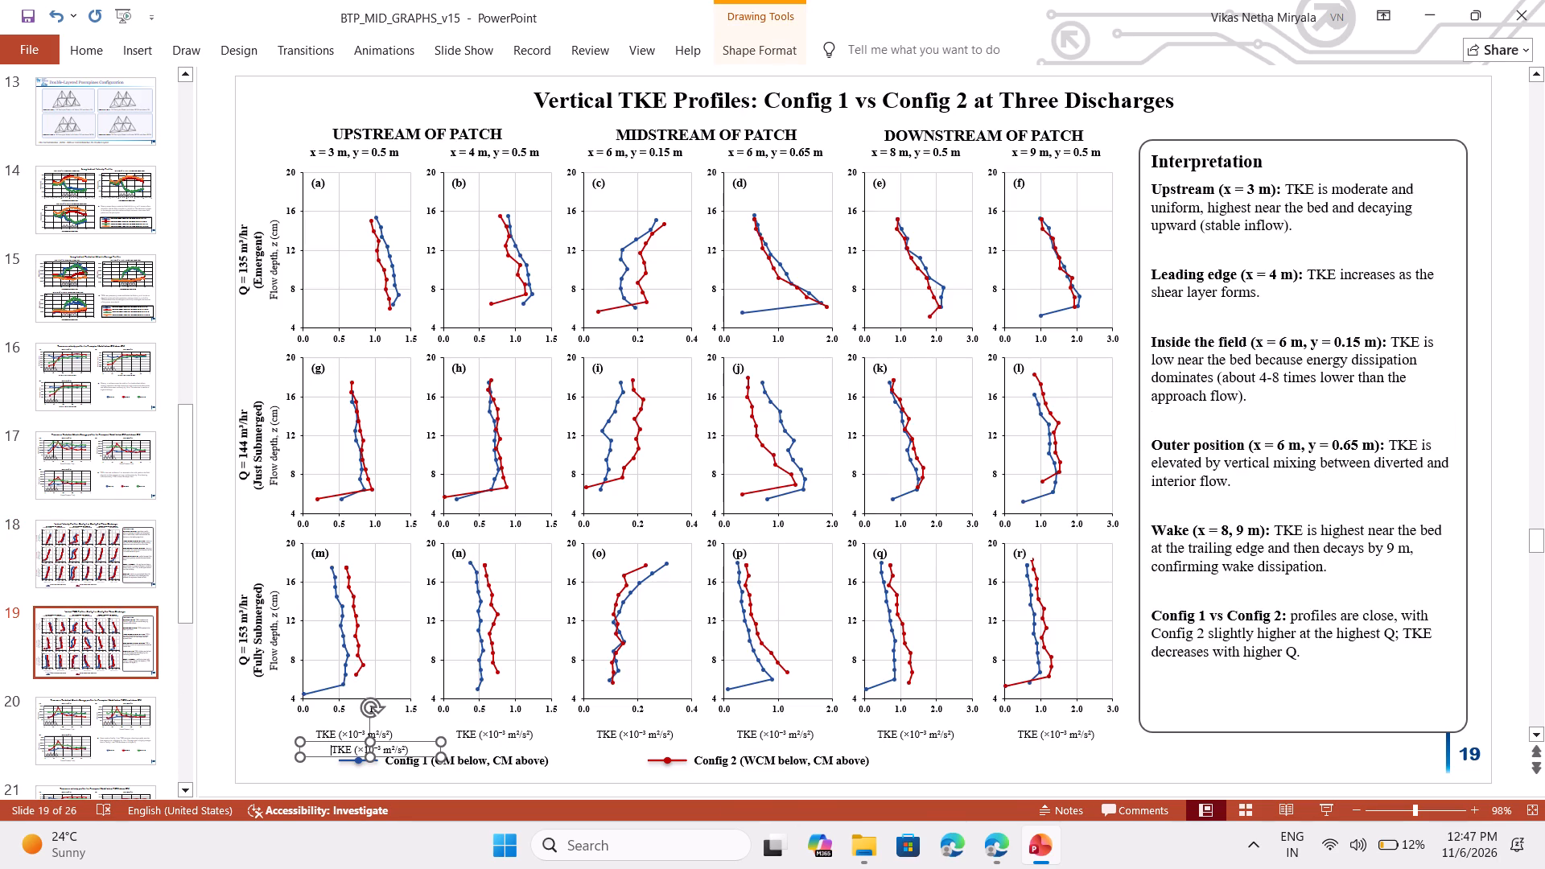
left_click(315, 757)
key("ctrl+c")
key("Up")
key("Up")
key("Up")
key("Up")
key("Up")
key("Up")
key("Up")
key("Up")
key("Up")
key("Up")
key("Up")
key("Up")
key("Up")
key("Up")
key("Up")
key("Up")
key("Up")
key("Up")
key("Up")
key("Up")
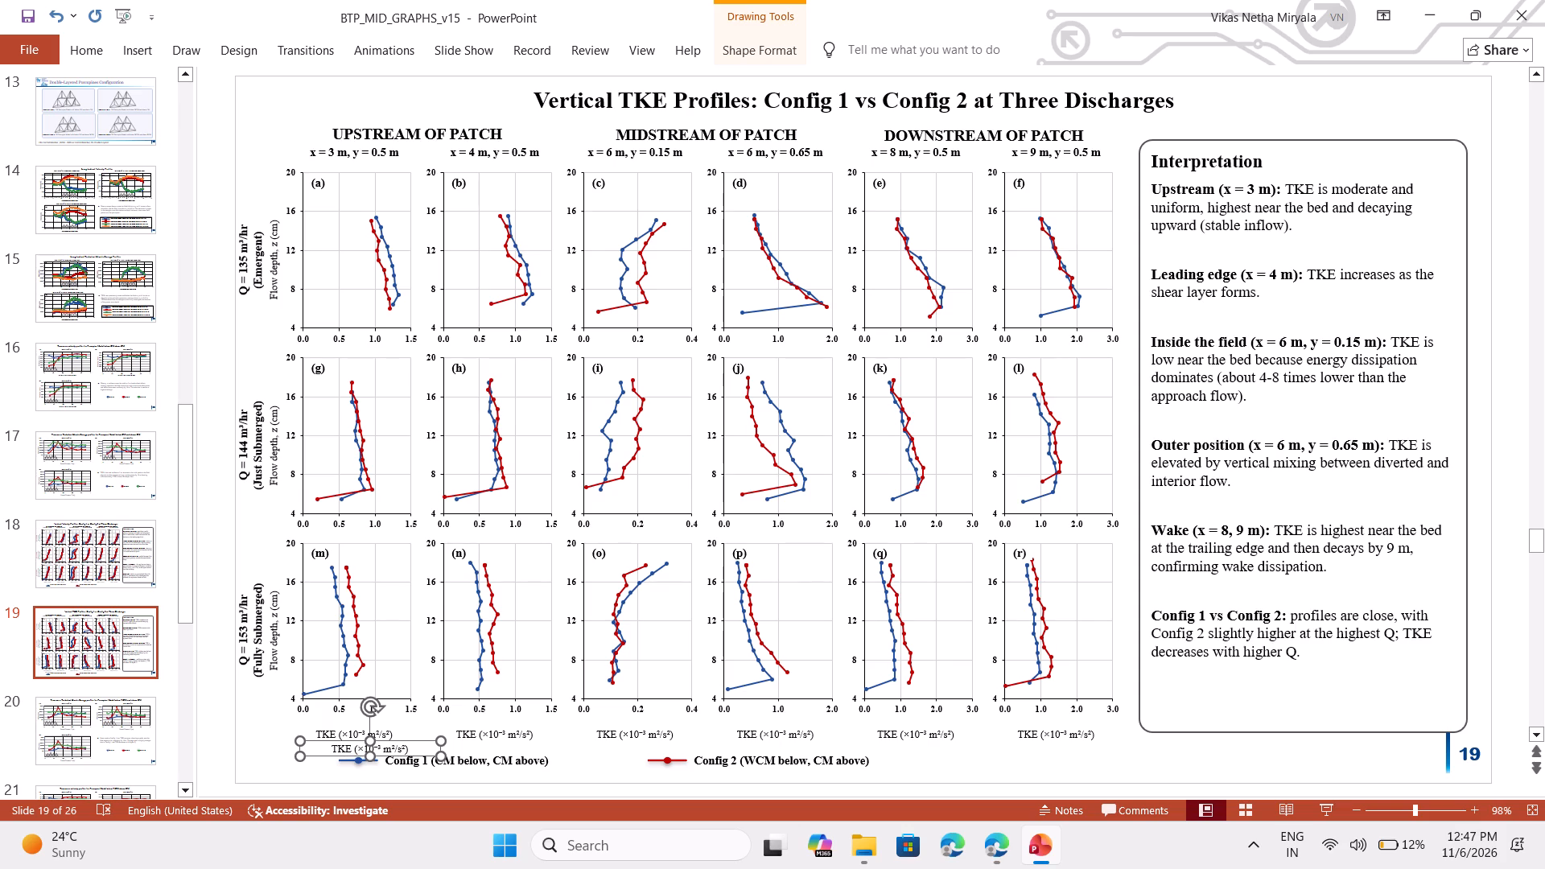
key("Up")
key("Up")
key("Up")
key("Up")
key("Up")
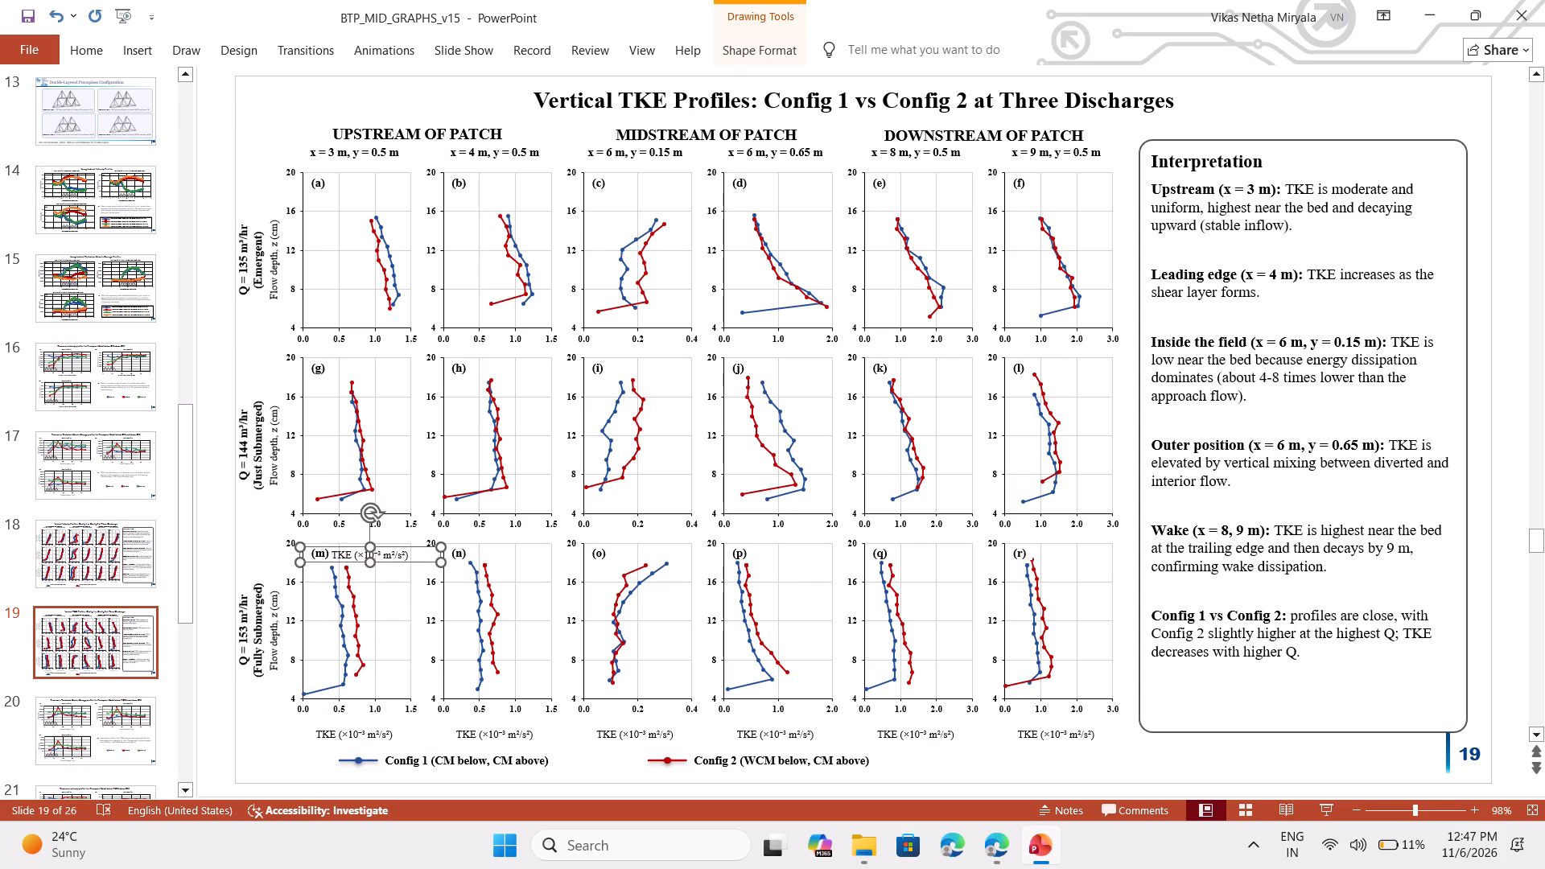
key("Up")
key("Up")
key("Up")
key("Up")
key("Up")
key("Up")
key("Up")
key("Up")
key("Up")
key("Up")
key("Up")
key("Up")
key("Up")
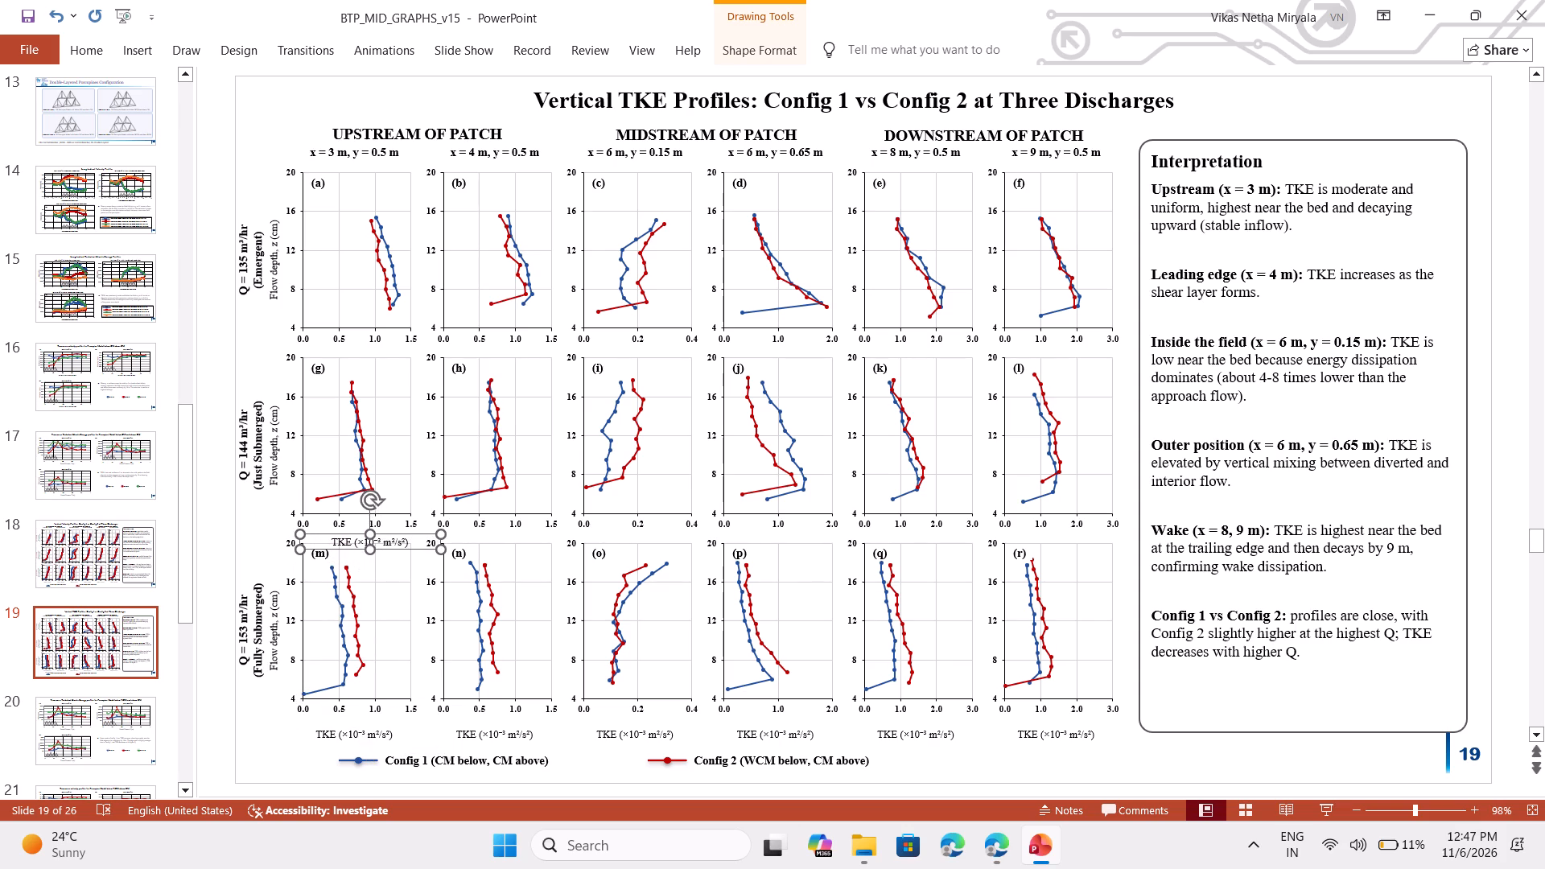
key("Up")
key("Up")
key("Up")
key("Up")
key("Up")
Fine-tune the copied TKE label so it sits roughly centred under plot (g), just below its axis numbers.
key("Left")
key("Left")
key("Left")
key("Left")
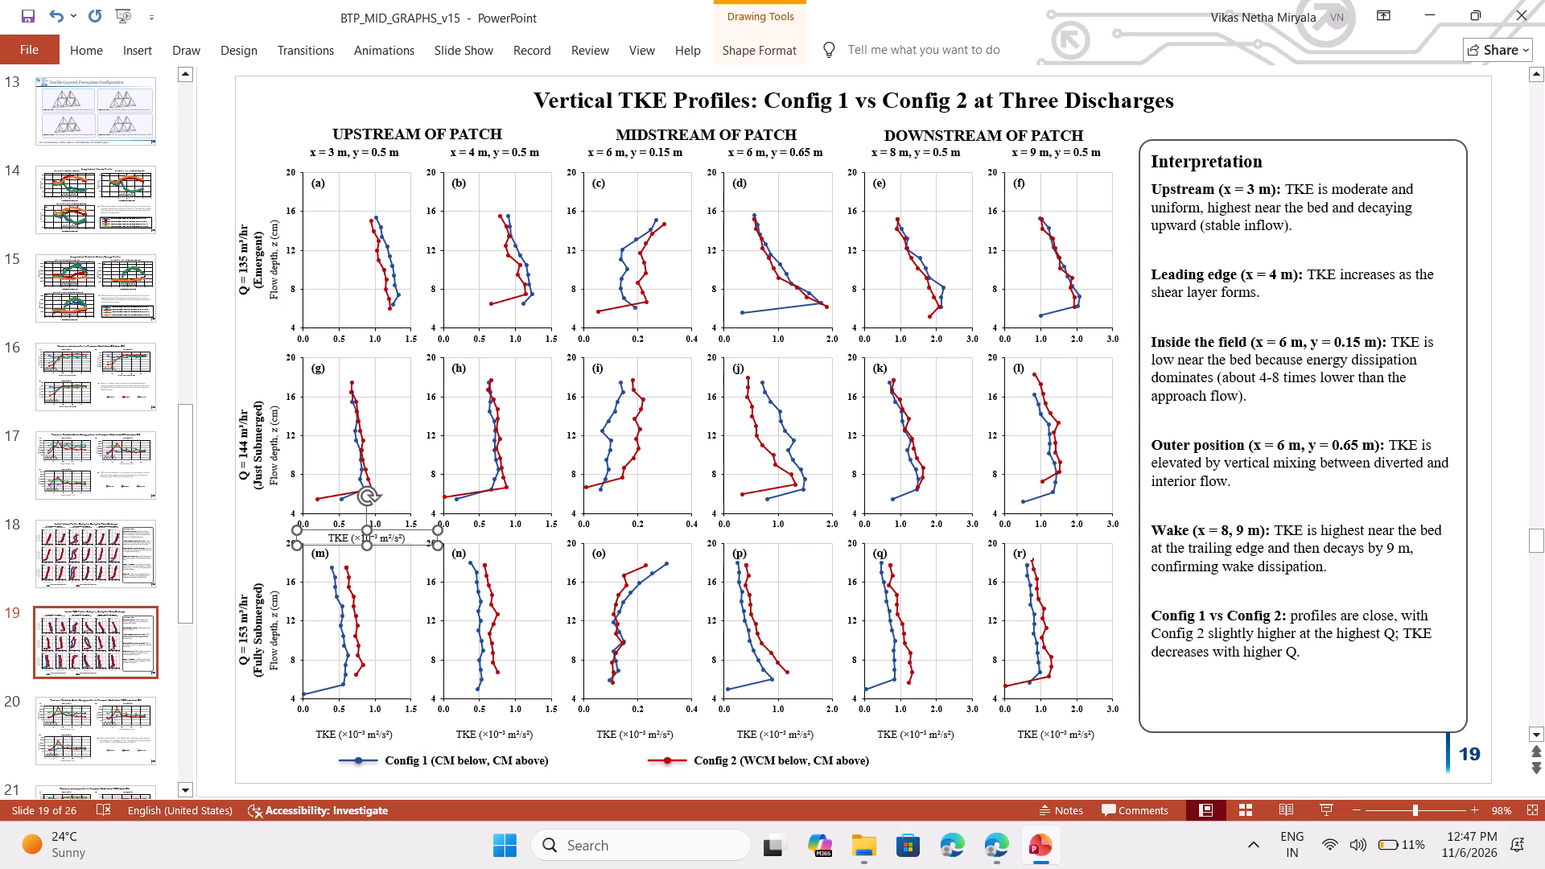
key("Left")
key("Left")
key("Left")
key("Left")
key("Left")
key("Left")
key("Left")
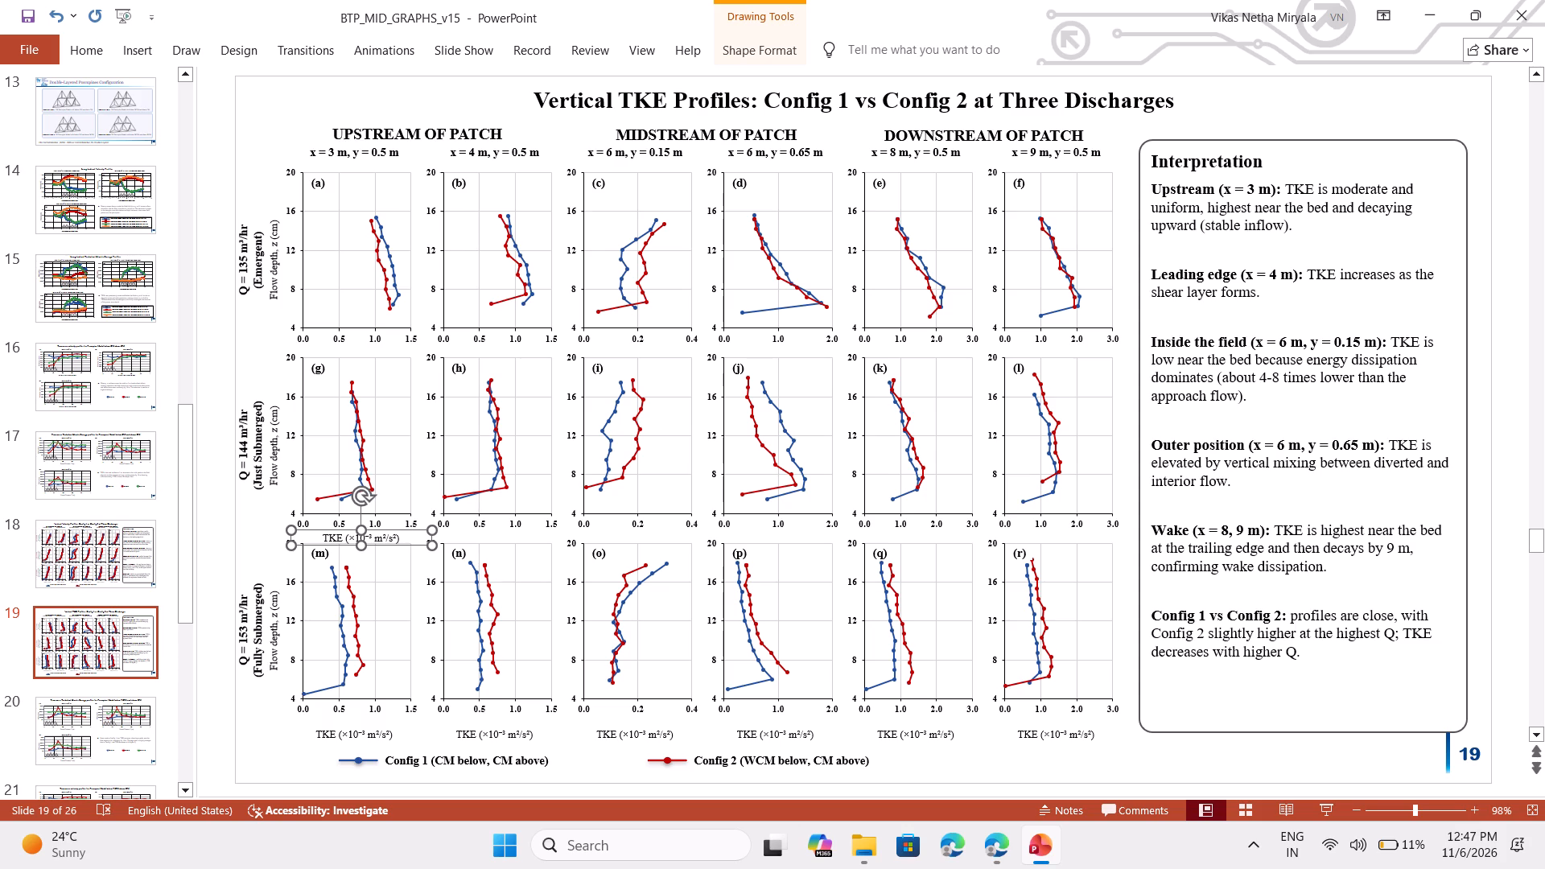
key("Up")
key("Up")
key("Up")
key("Up")
key("Left")
key("Left")
key("Left")
key("Right")
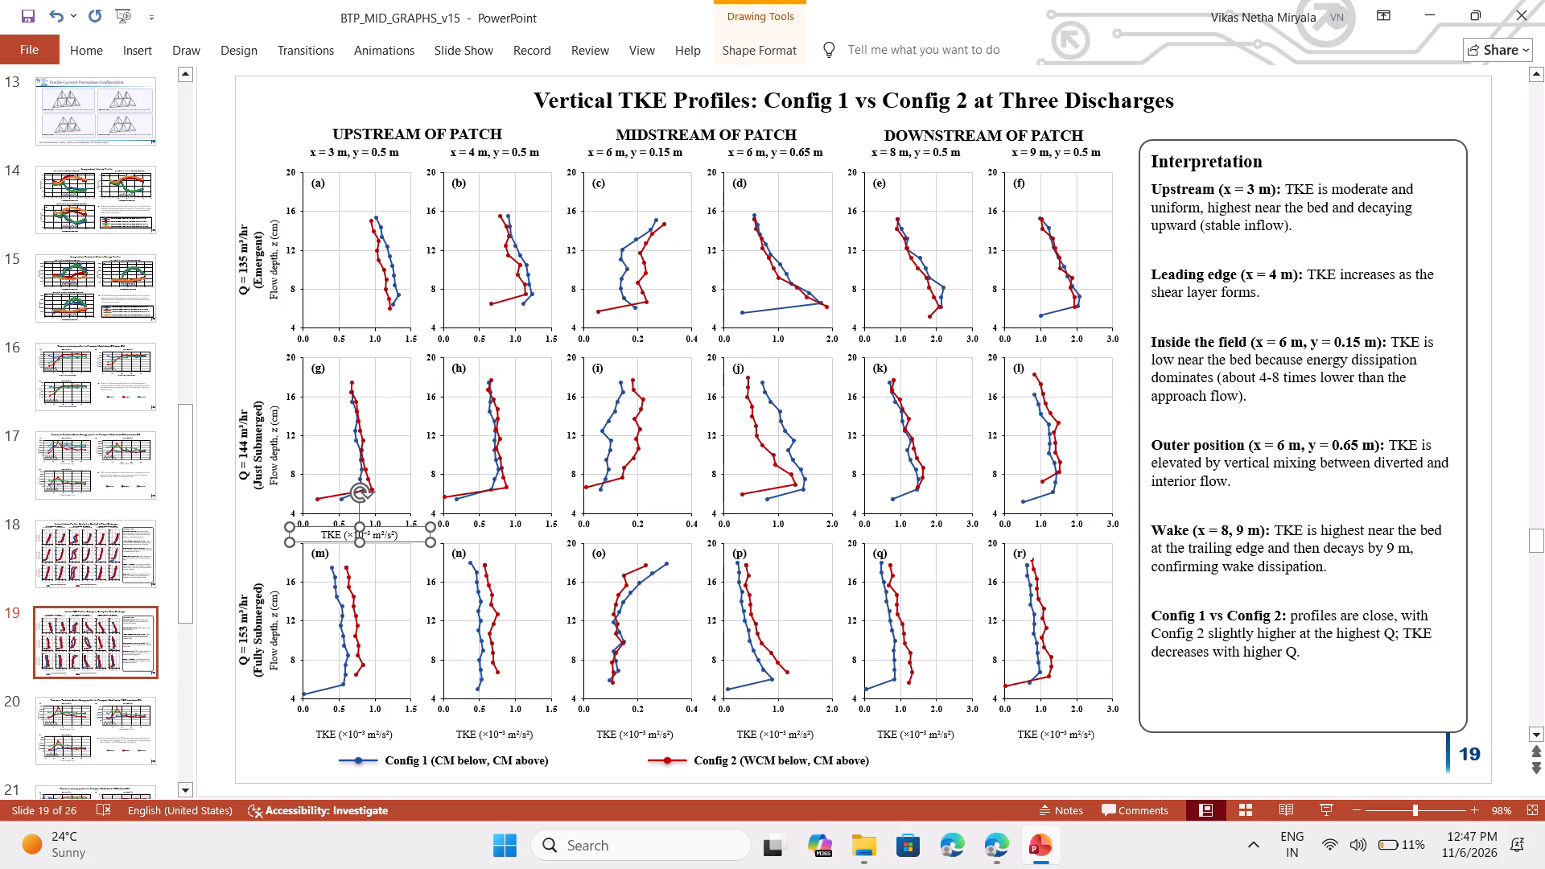
key("Up")
key("Up")
key("Up")
key("Down")
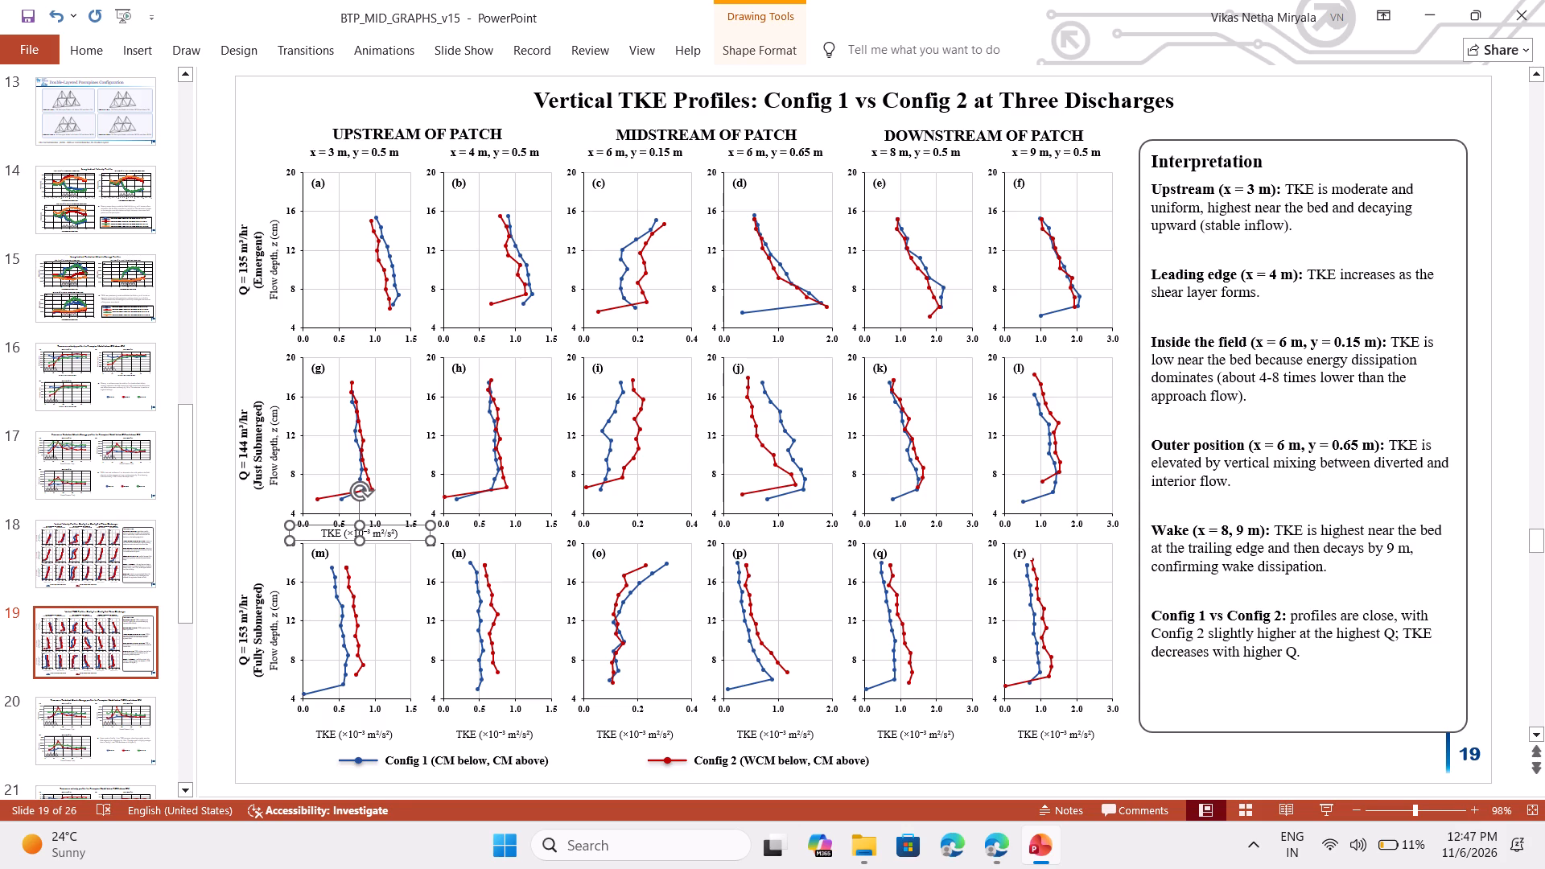
left_click(265, 760)
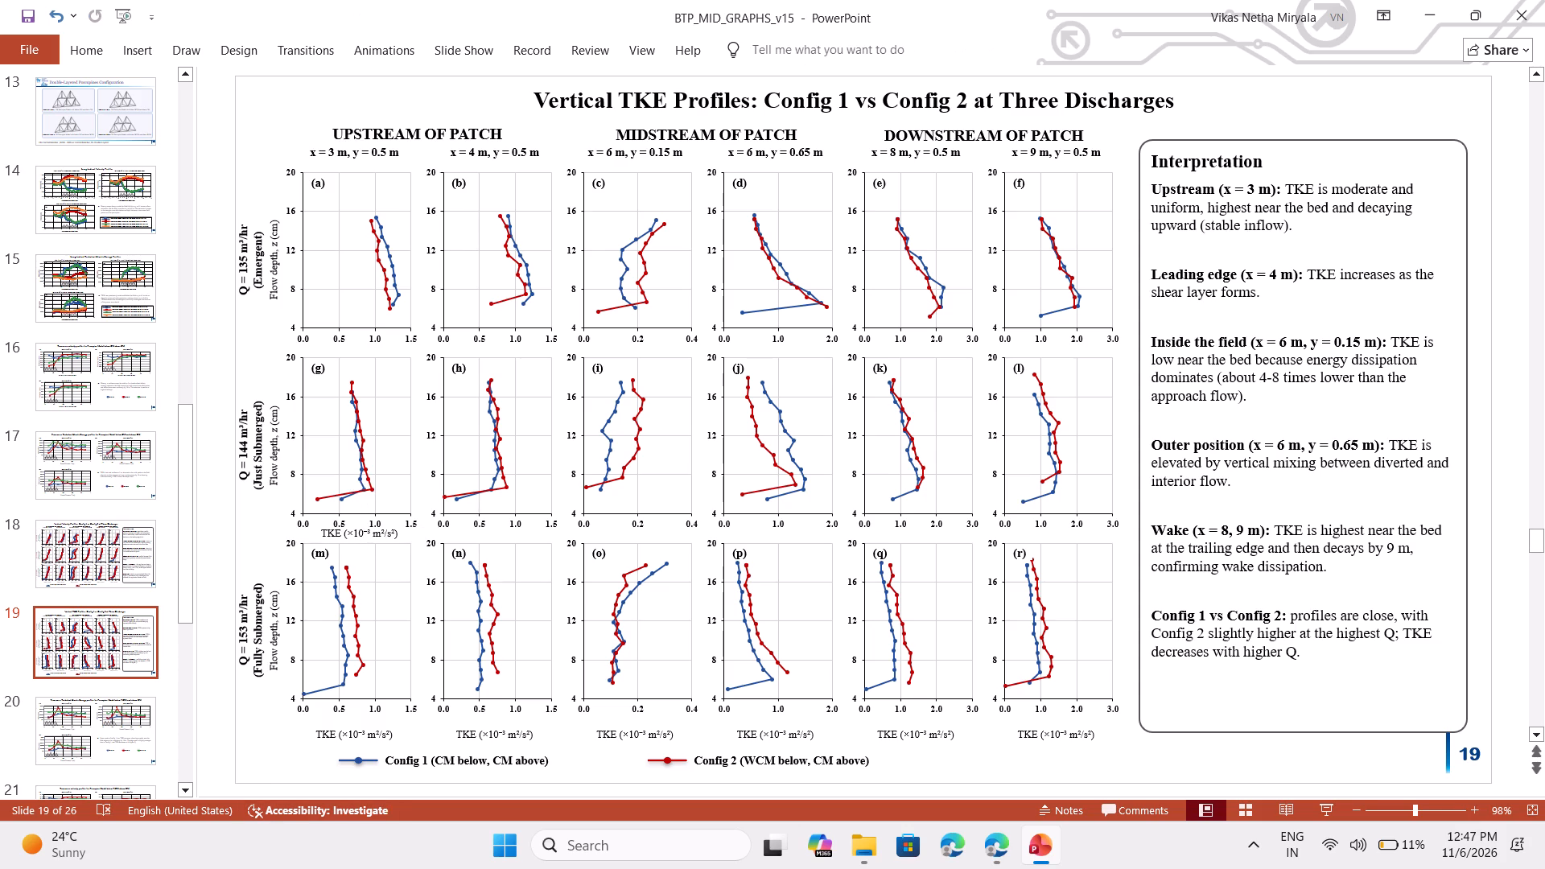
Duplicate the TKE label under plot (g) and move the copy up to the gap between plots (a) and (g).
left_click(348, 532)
left_click(321, 537)
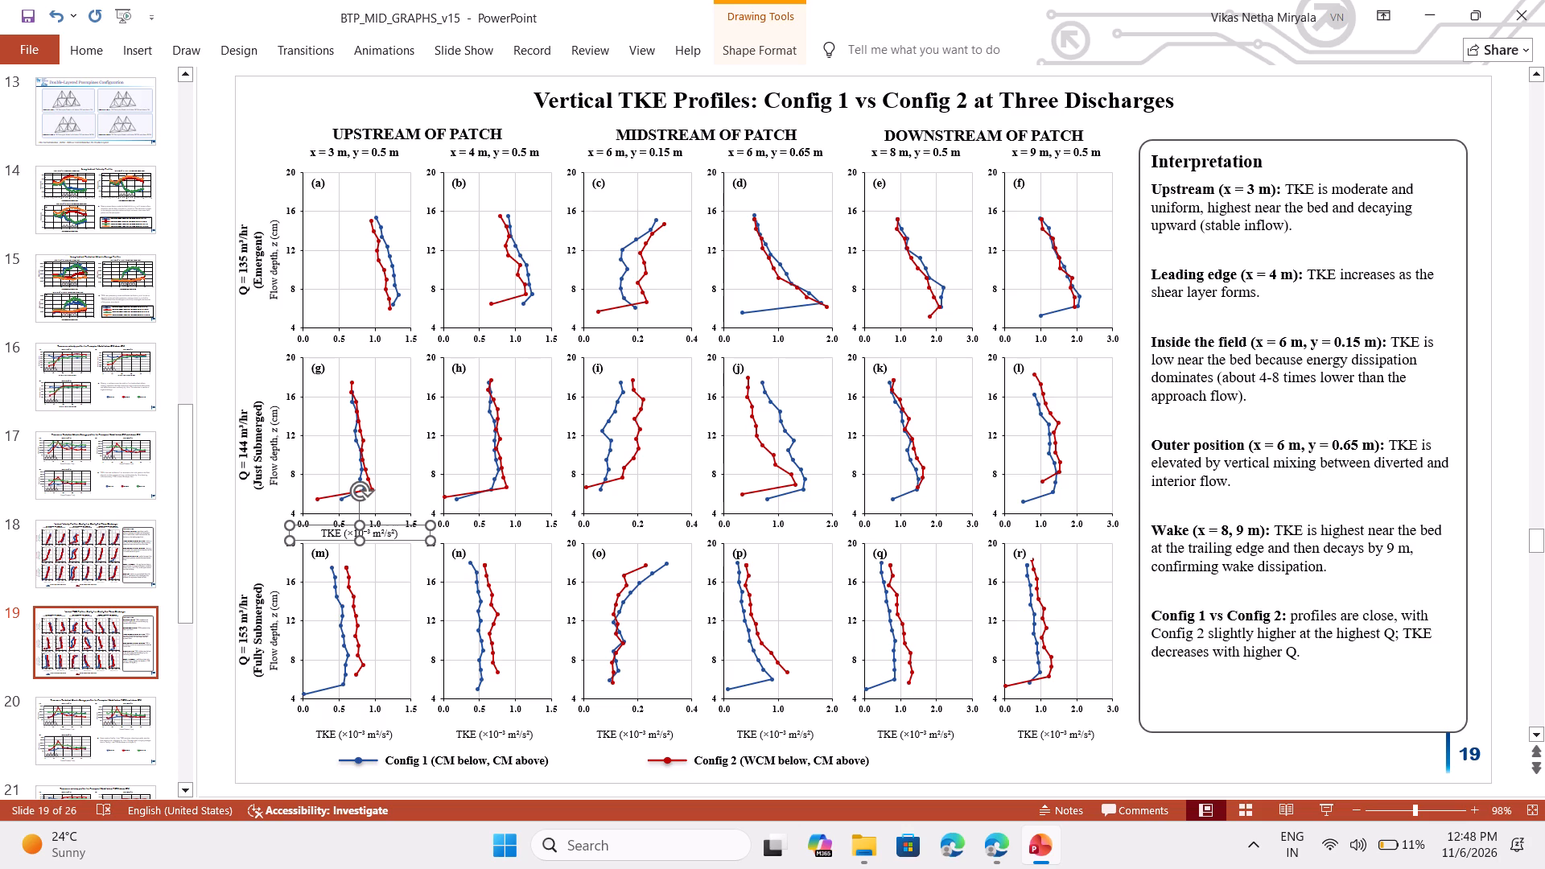
key("ctrl+c")
key("ctrl+v")
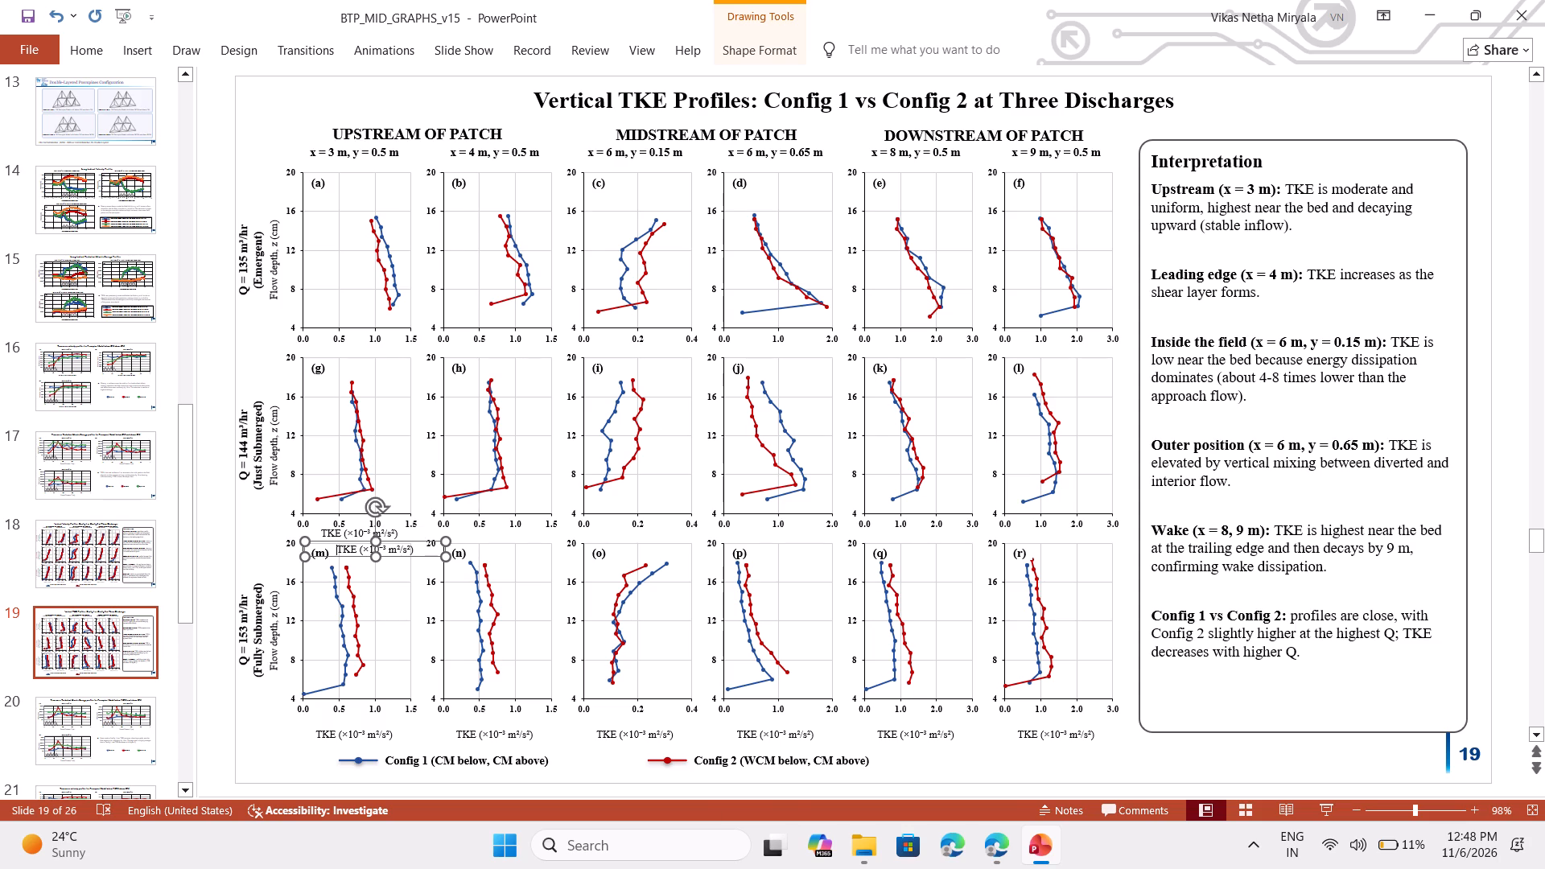
left_click(422, 554)
key("Up")
key("Up")
key("Up")
key("Up")
key("Up")
key("Up")
key("Up")
key("Up")
key("Up")
key("Up")
key("Up")
key("Up")
key("Up")
key("Up")
key("Up")
key("Up")
key("Up")
key("Up")
key("Up")
key("Up")
key("Up")
key("Up")
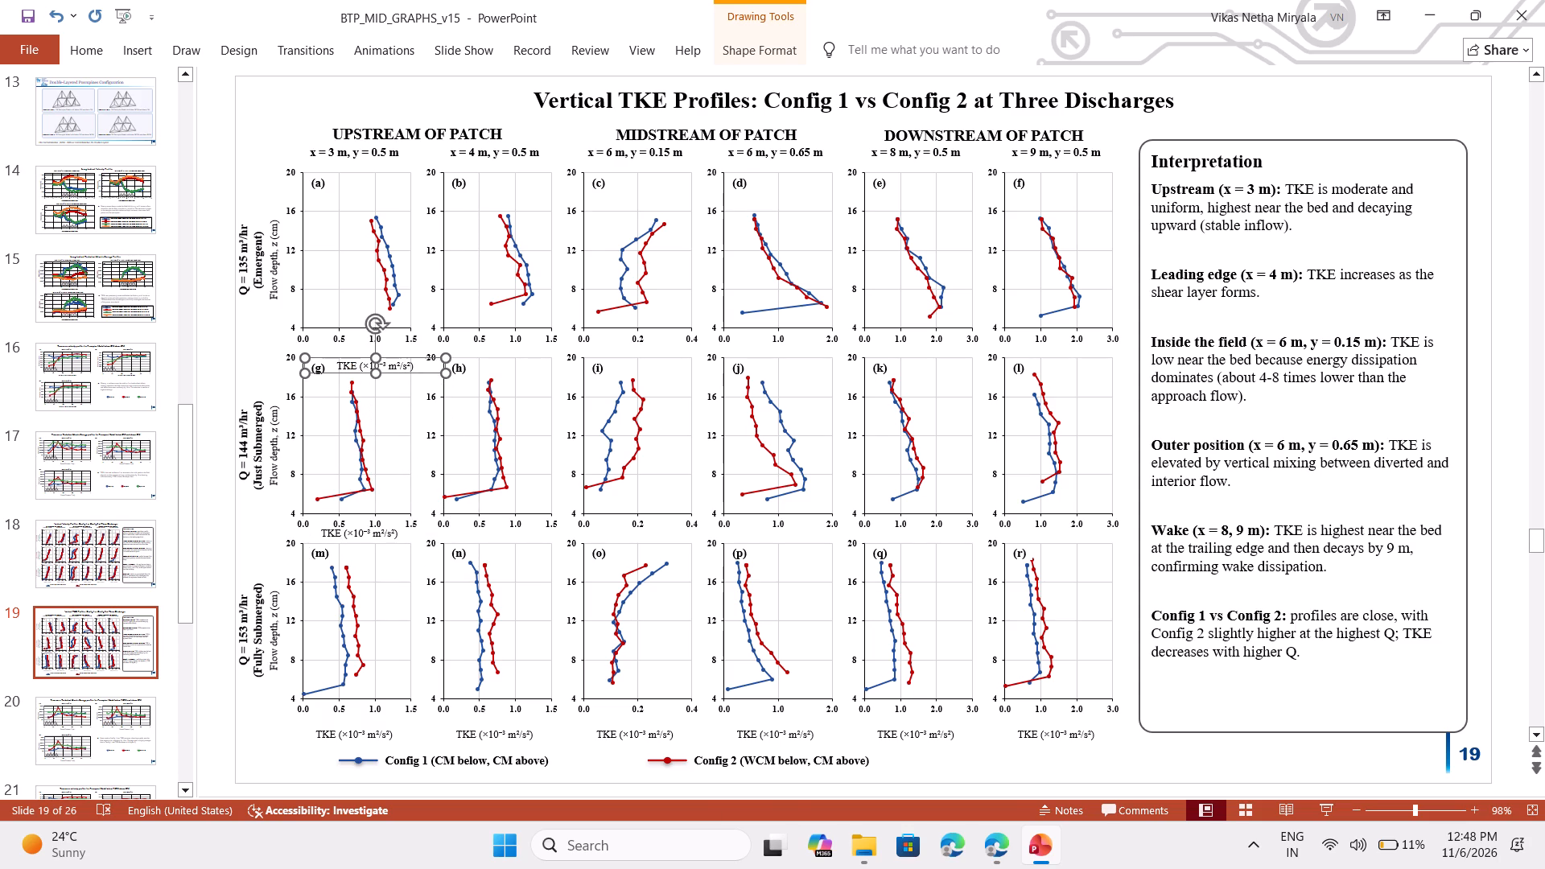
key("Up")
key("Up")
key("Up")
key("Up")
key("Up")
key("Up")
key("Up")
key("Up")
key("Up")
key("Up")
key("Up")
key("Up")
key("Up")
Fine-tune the new TKE label so it sits roughly centred under plot (a), just below its axis numbers.
key("Left")
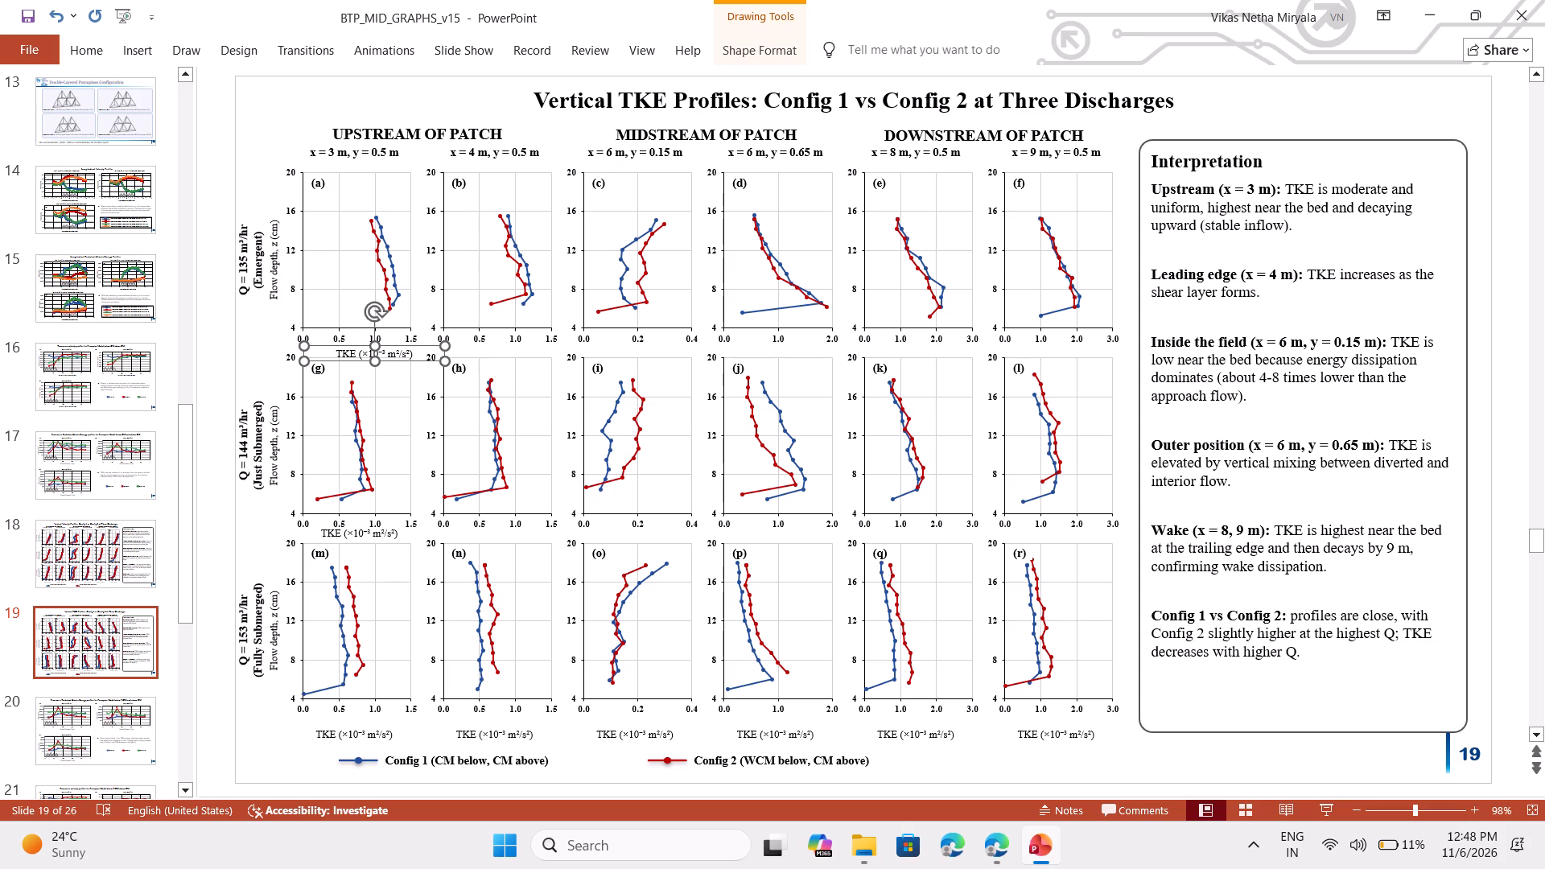
key("Left")
key("Left")
key("Left")
key("Left")
key("Left")
key("Left")
key("Left")
key("Left")
key("Left")
key("Left")
key("Left")
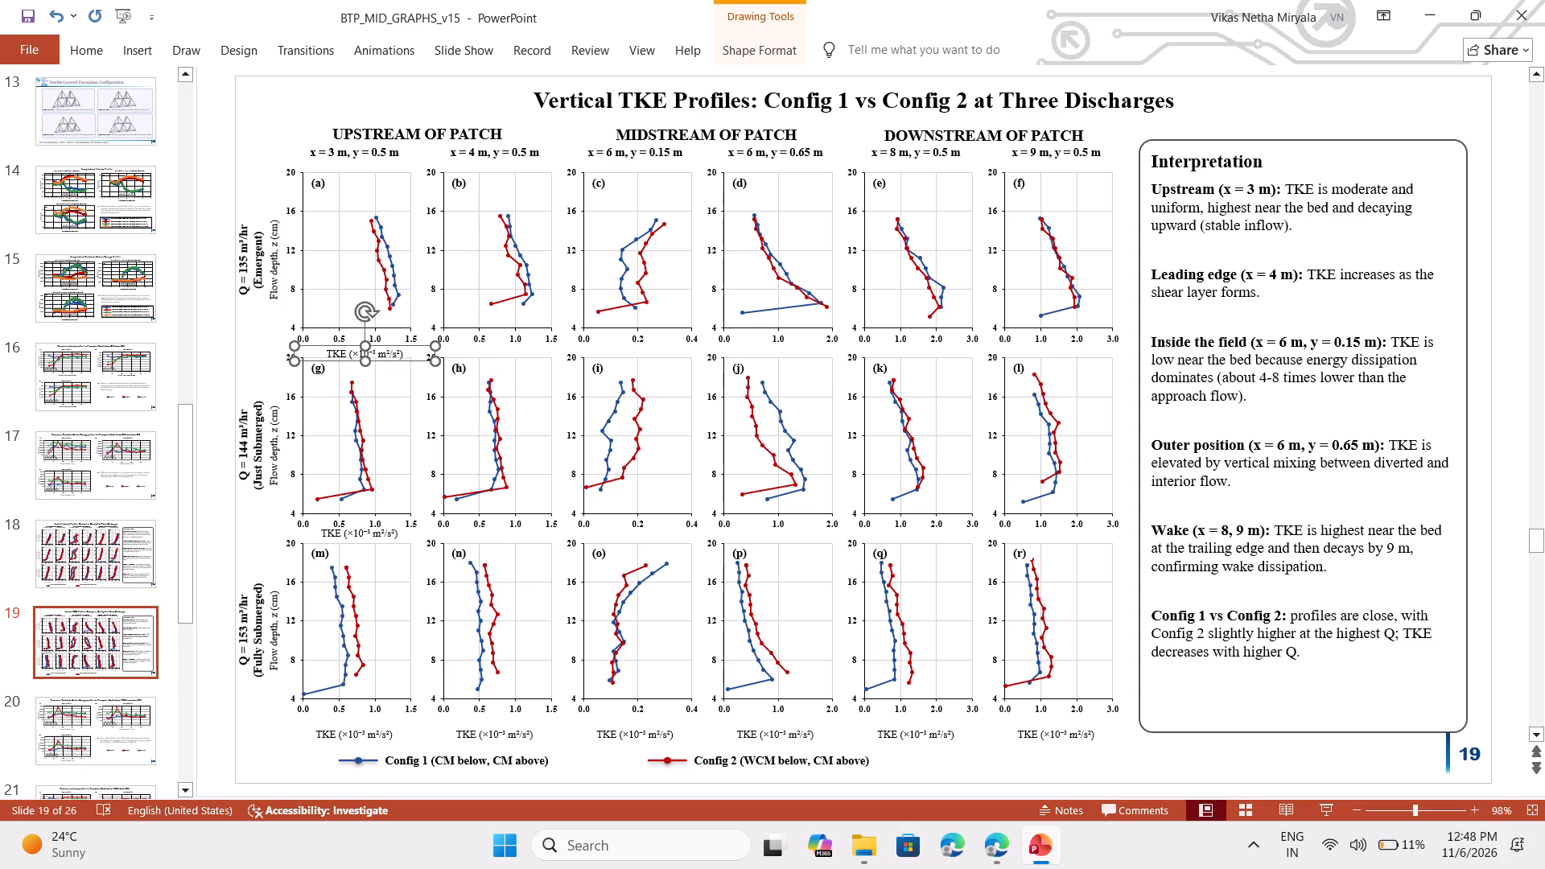
key("Left")
key("Left")
key("Left")
key("Up")
key("Up")
key("Up")
key("Up")
key("Up")
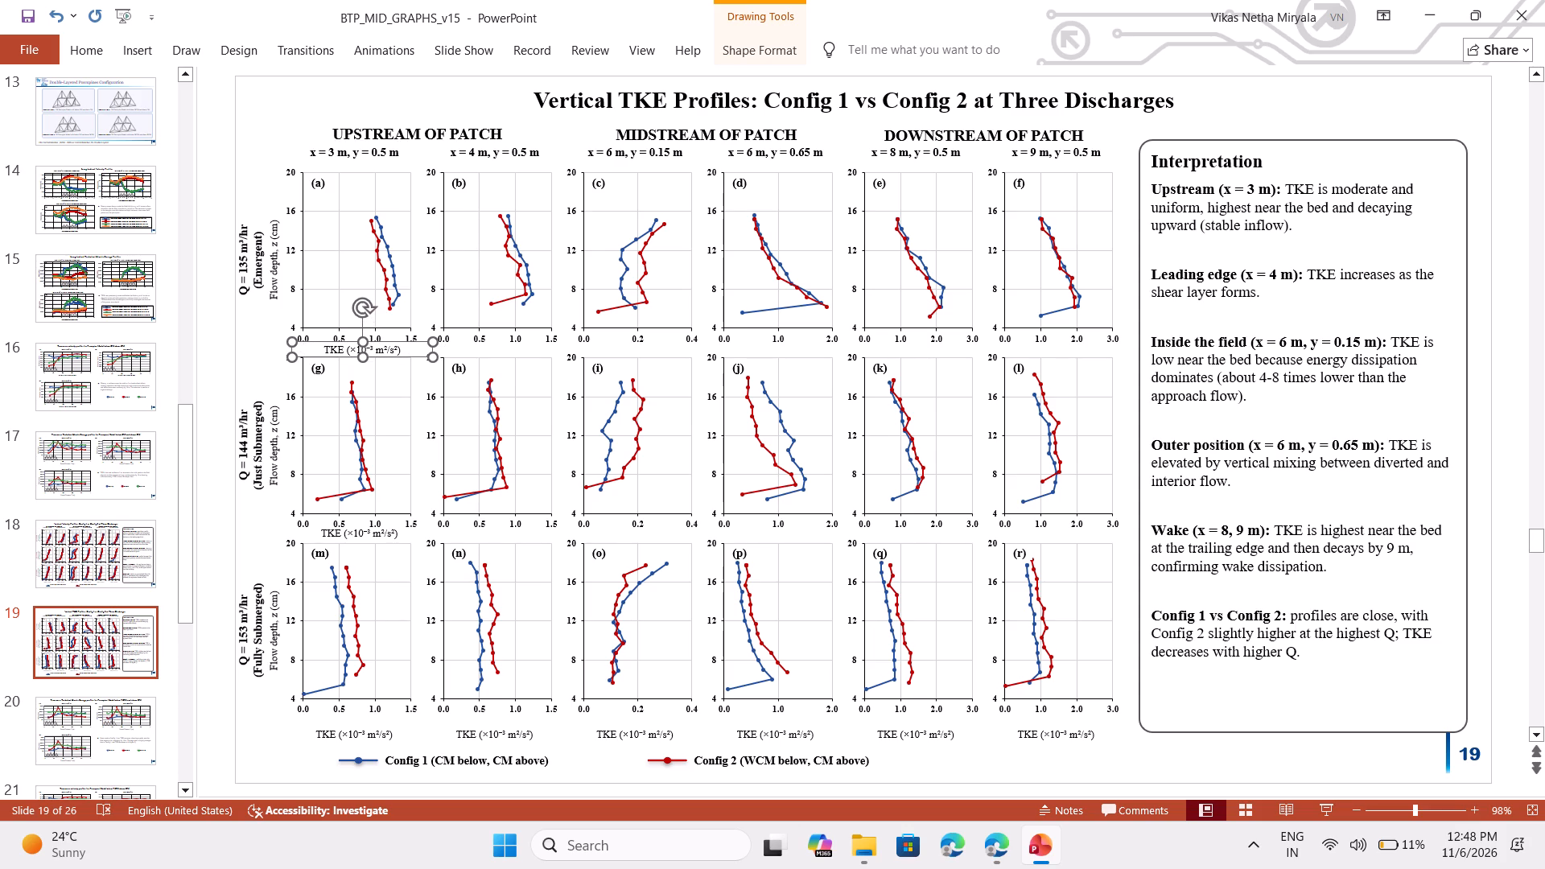
key("Up")
key("Left")
key("Left")
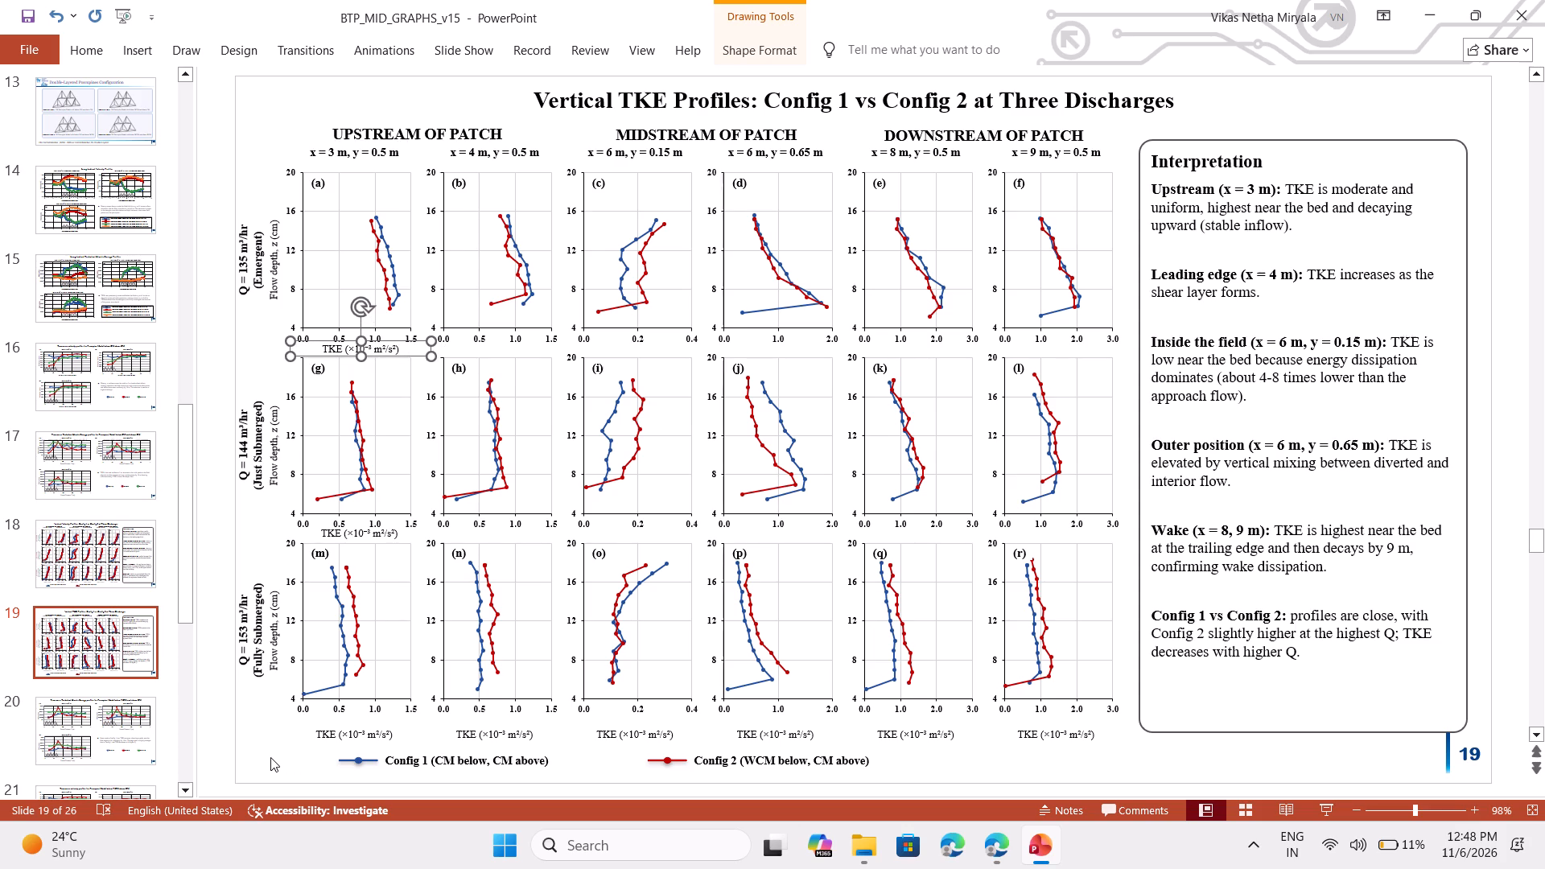
left_click(266, 756)
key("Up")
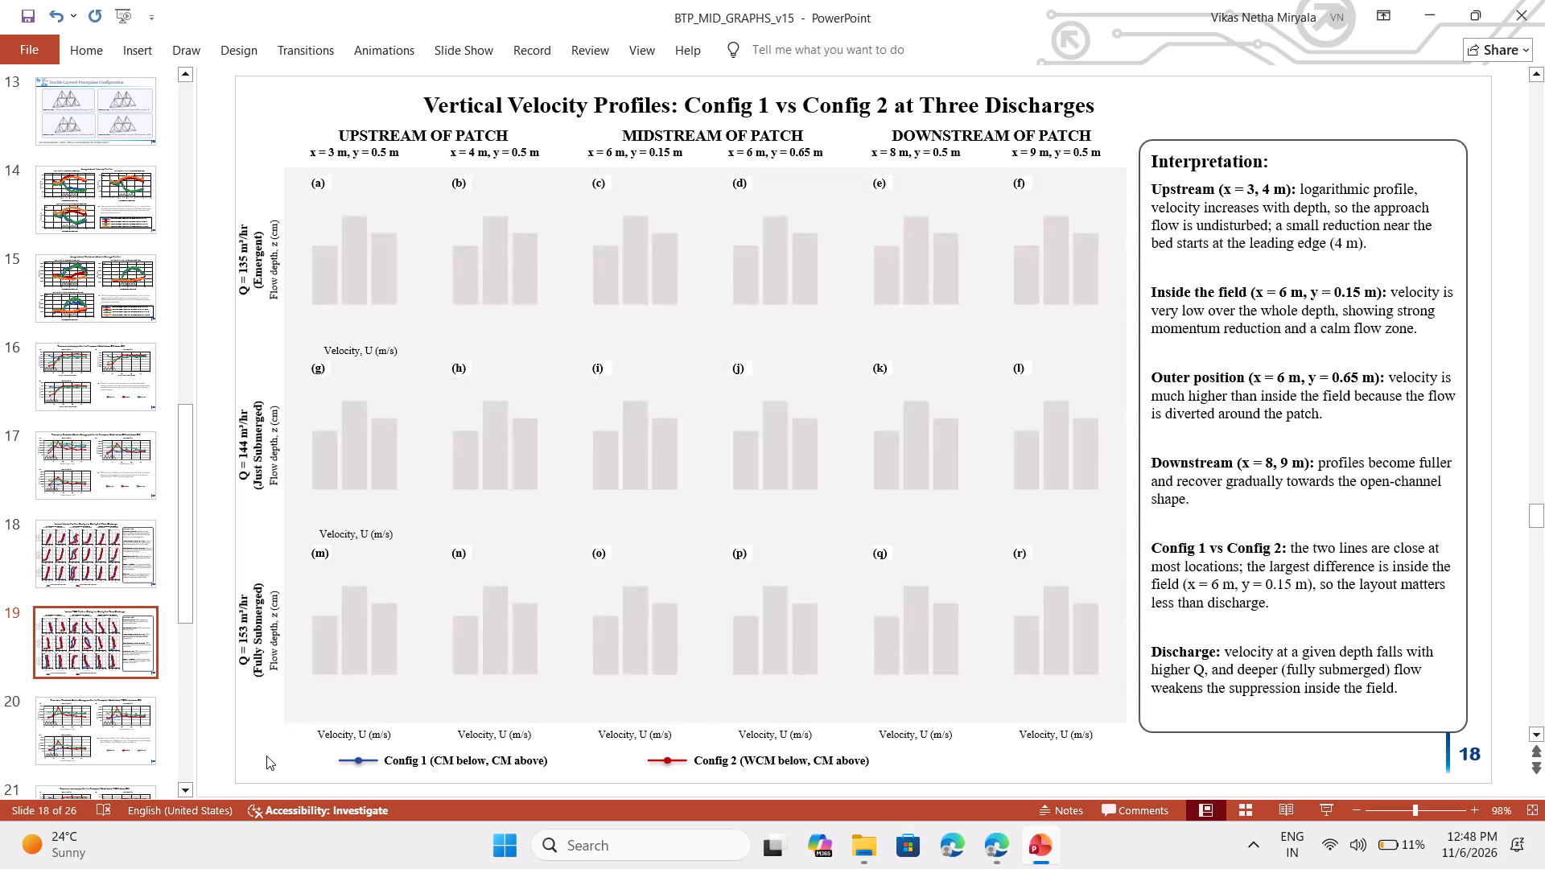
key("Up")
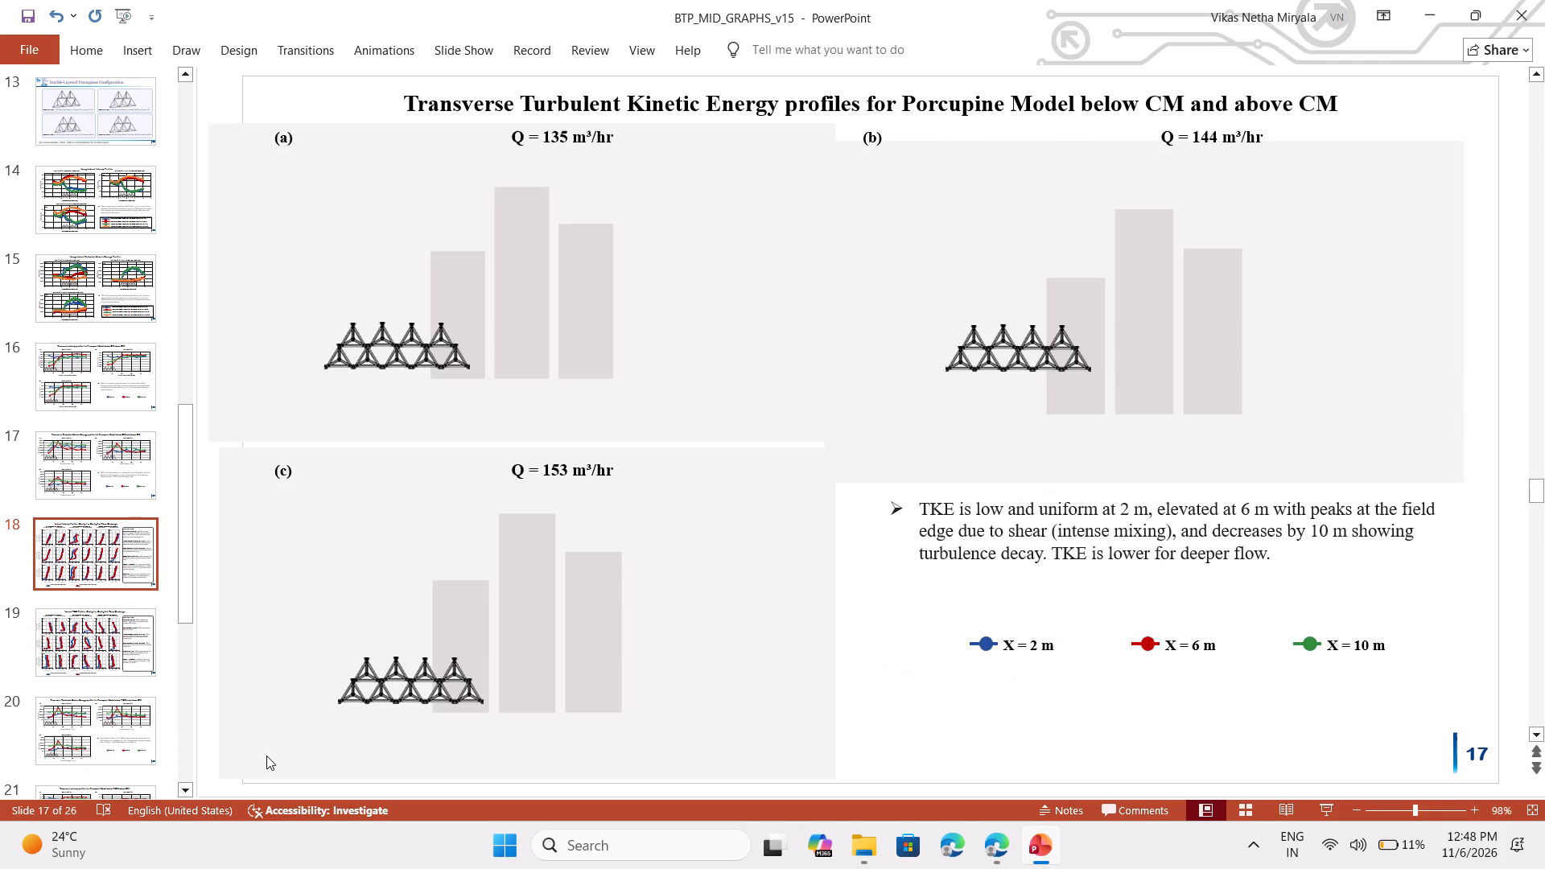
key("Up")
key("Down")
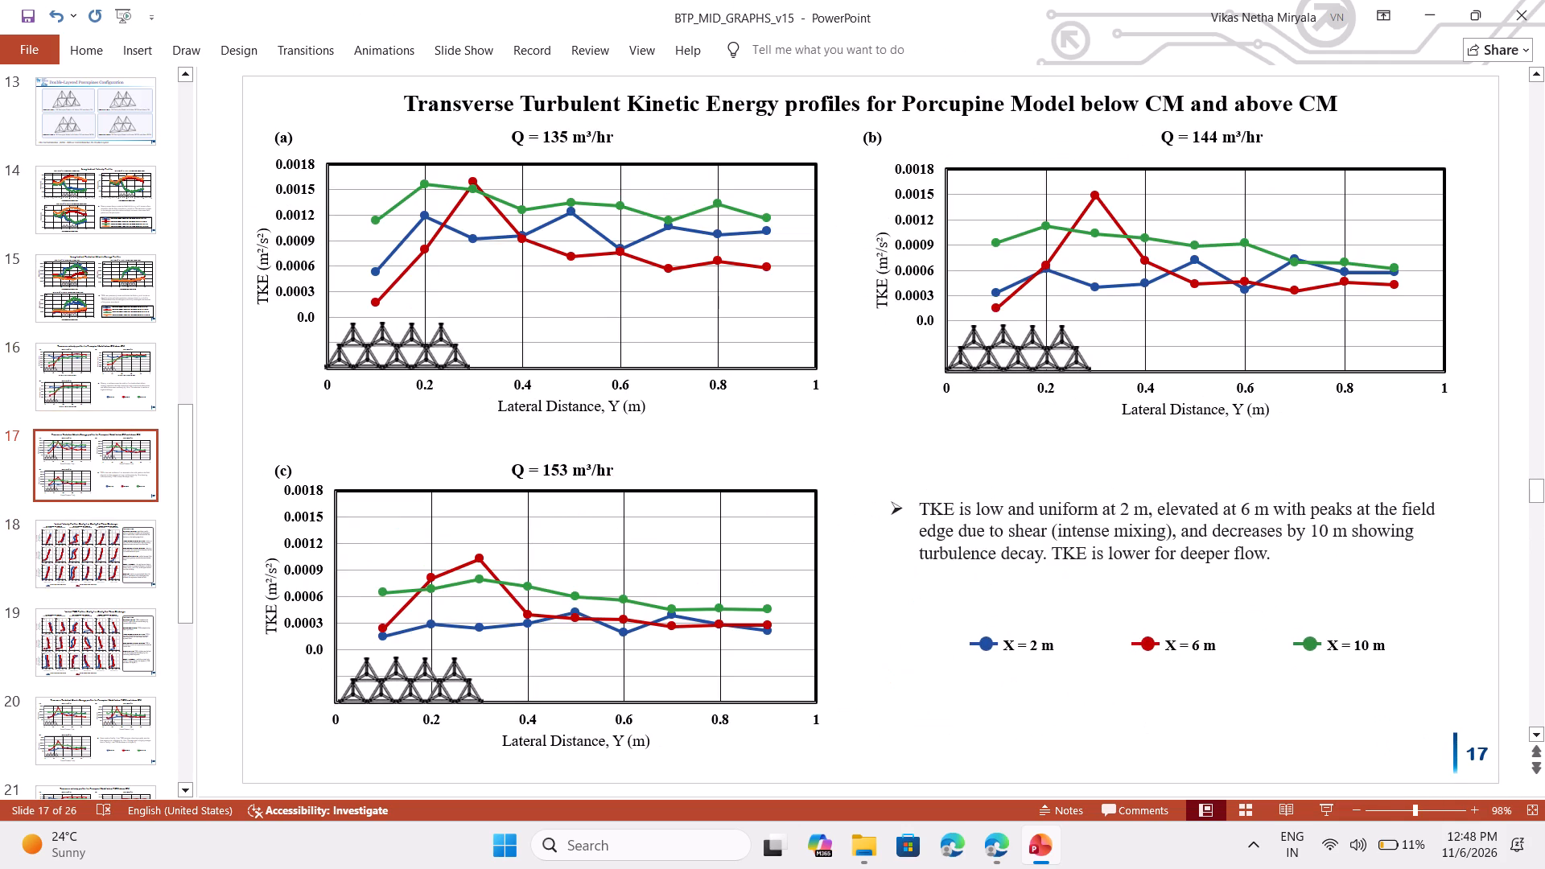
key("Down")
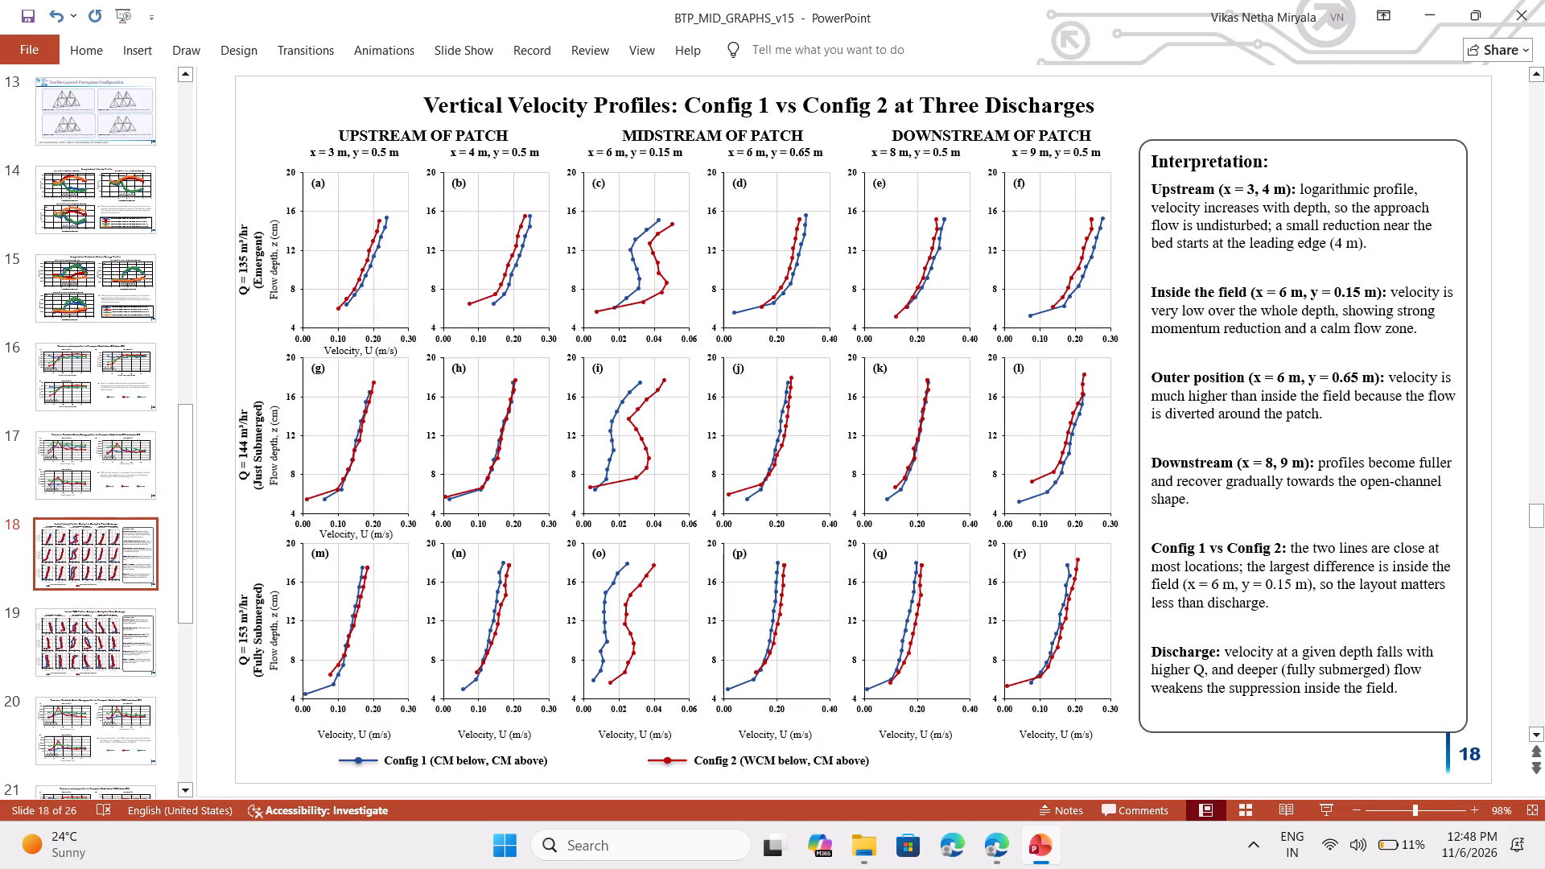